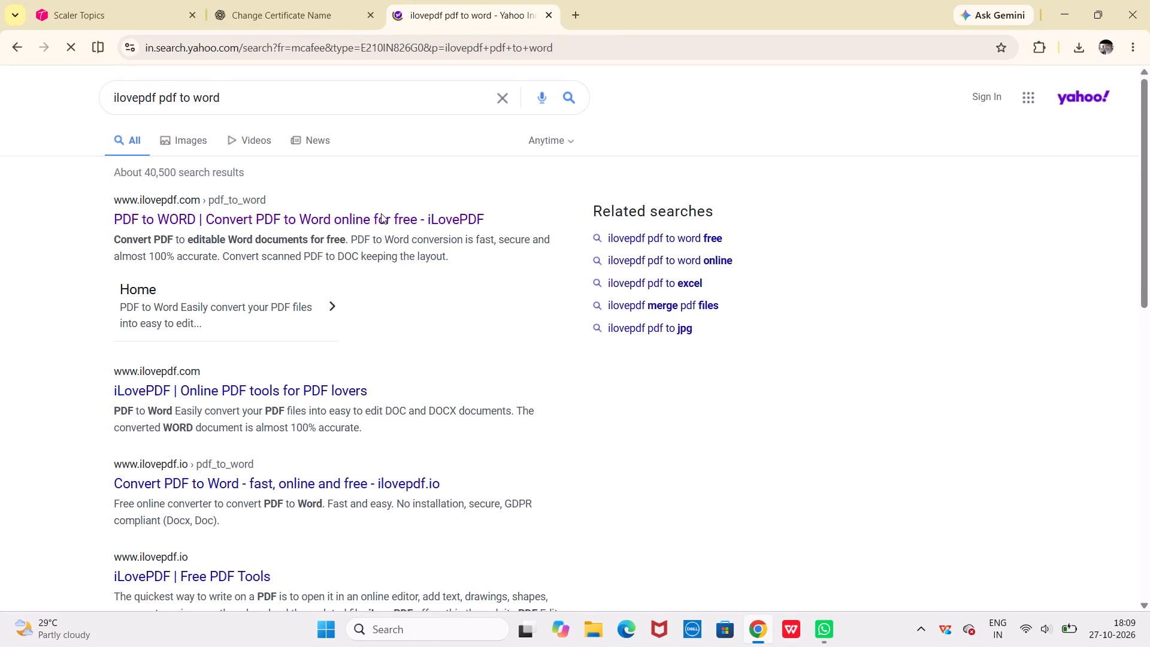
Open the iLovePDF "PDF to WORD" converter page from the ilovepdf.com search result.
click(380, 220)
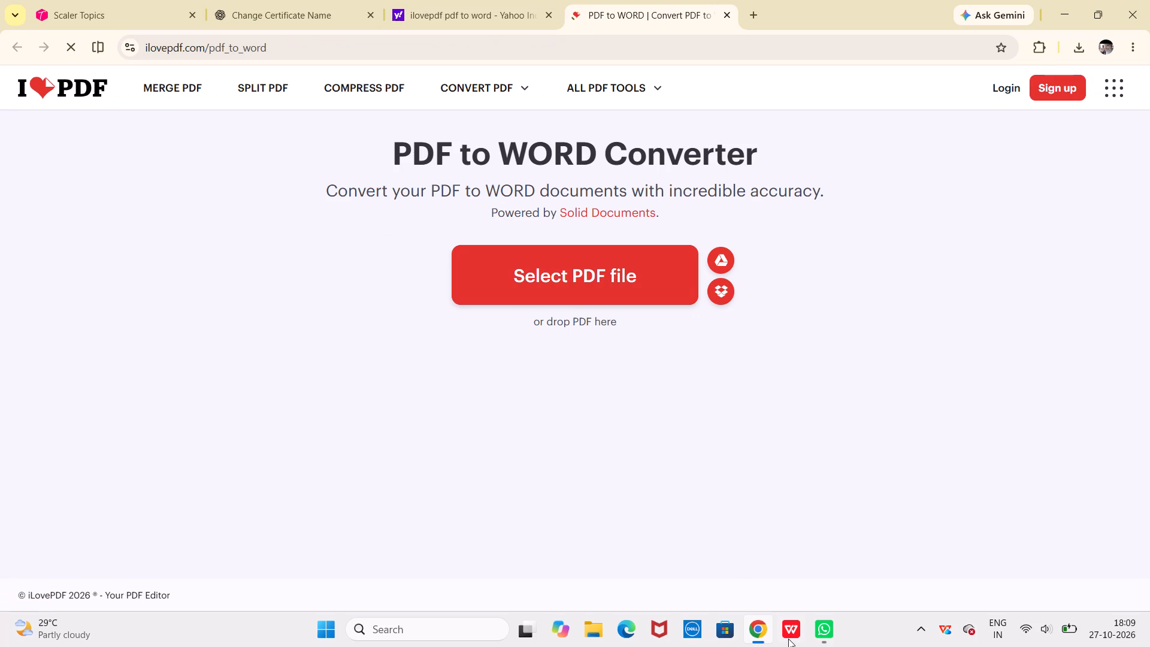
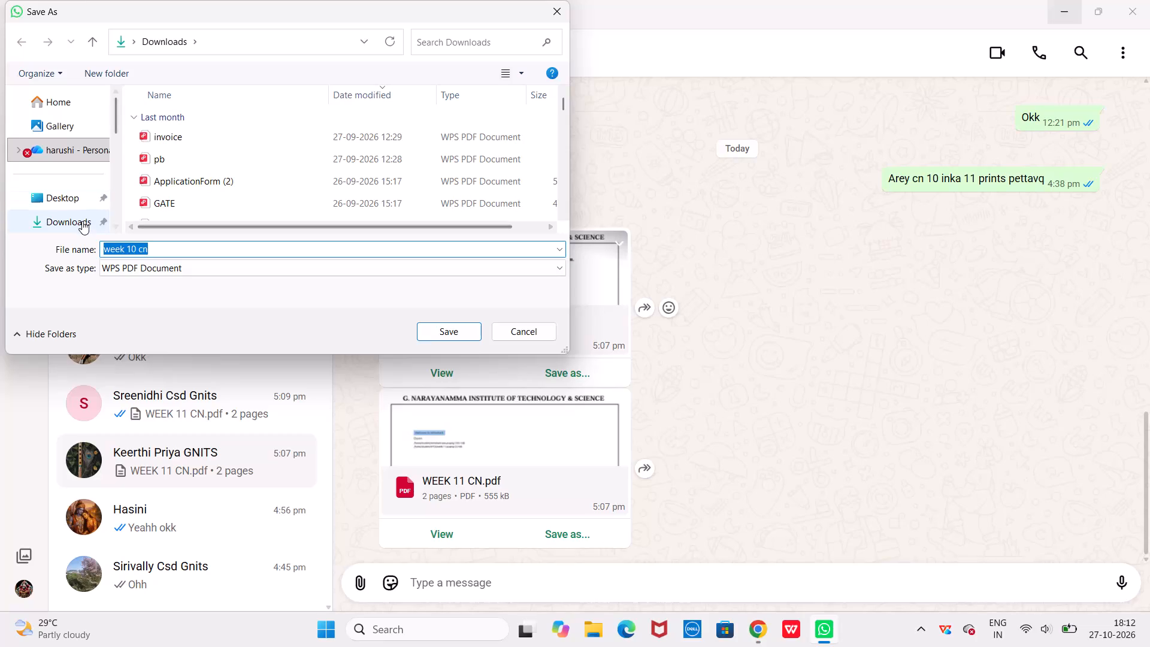
Choose the Downloads folder as the save location for the "week 10 cn" PDF from the WhatsApp chat.
click(82, 221)
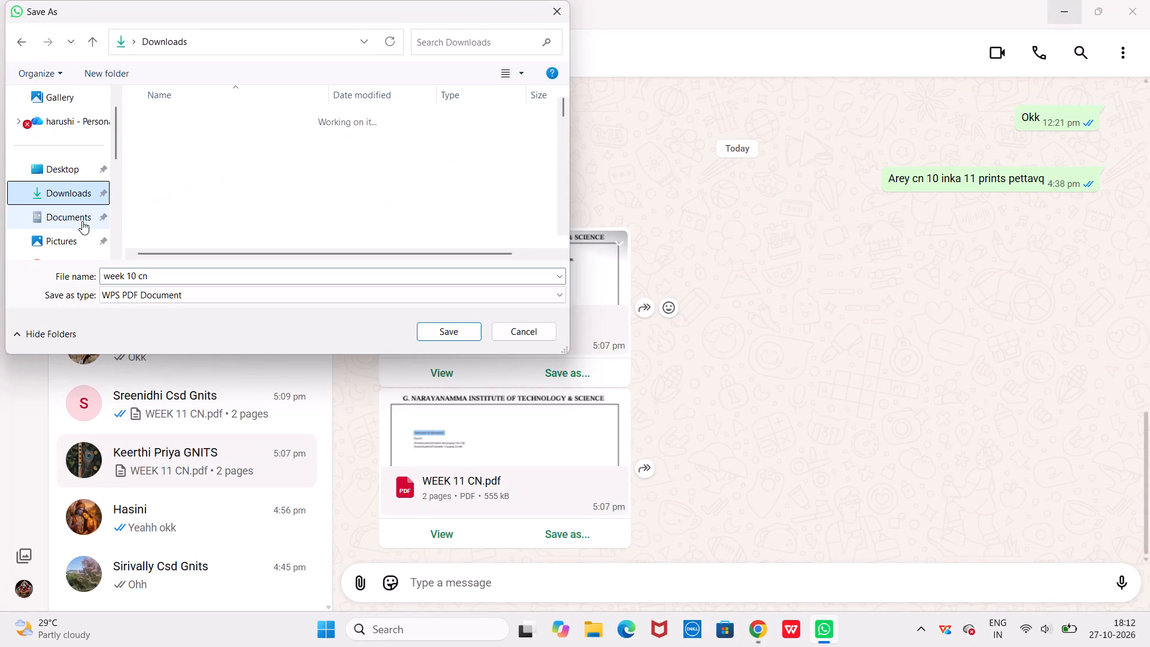
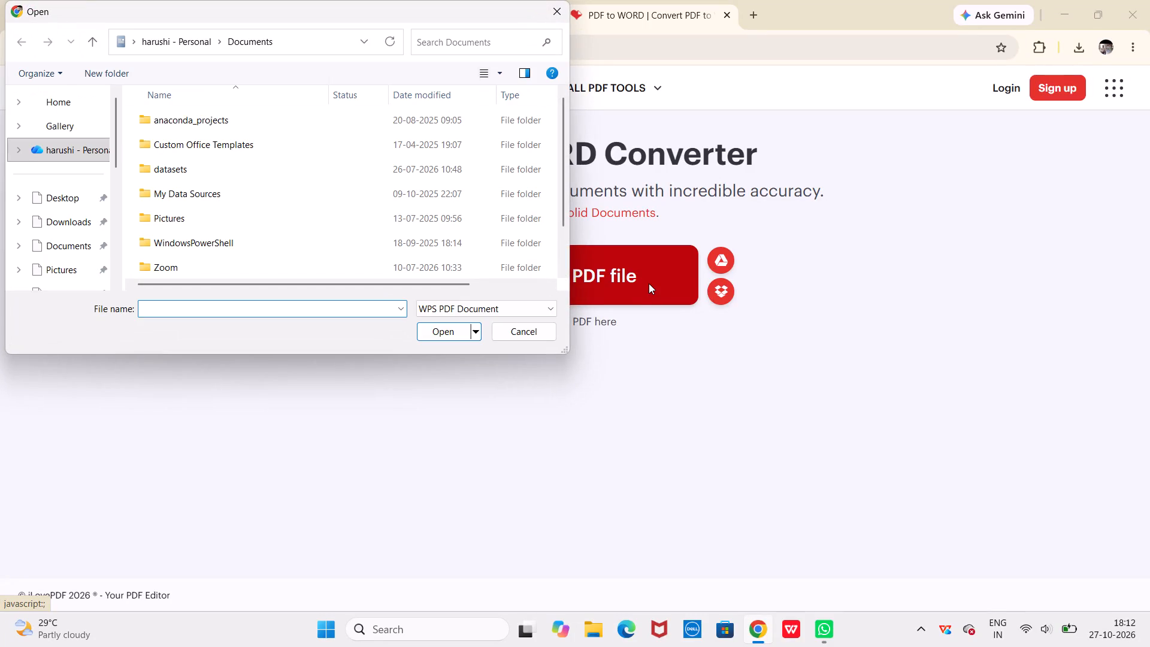
Try to upload both the week 10 cn and WEEK 11 CN PDFs from the Downloads folder to the PDF to Word converter.
click(68, 217)
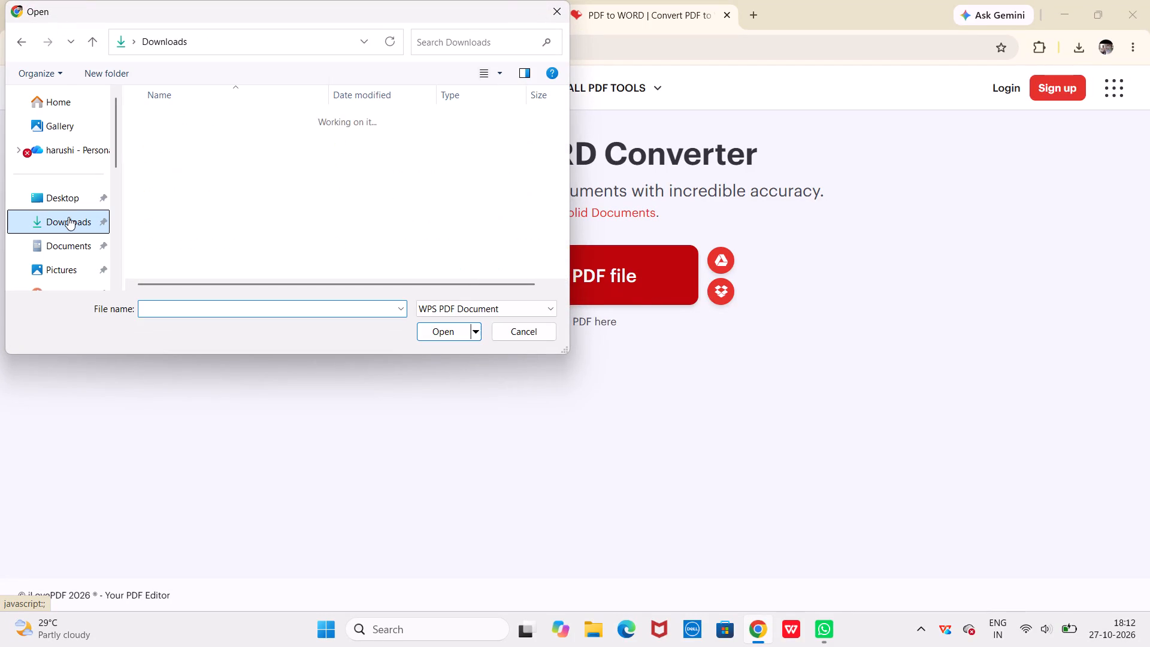
drag(145, 131, 181, 144)
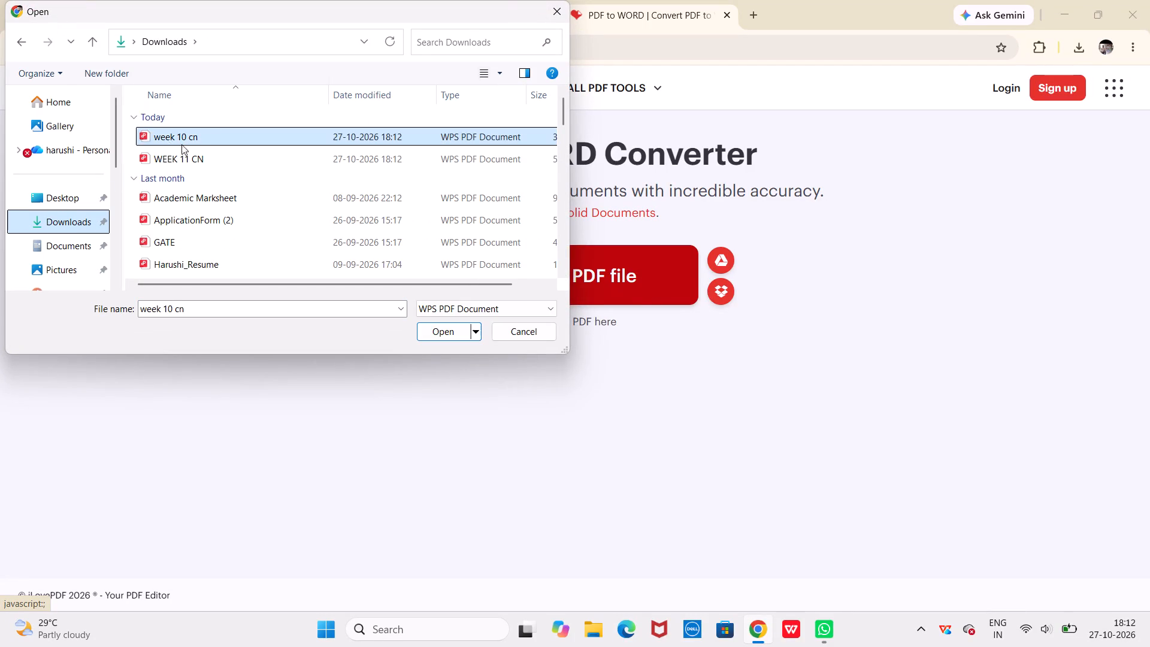
drag(181, 144, 194, 153)
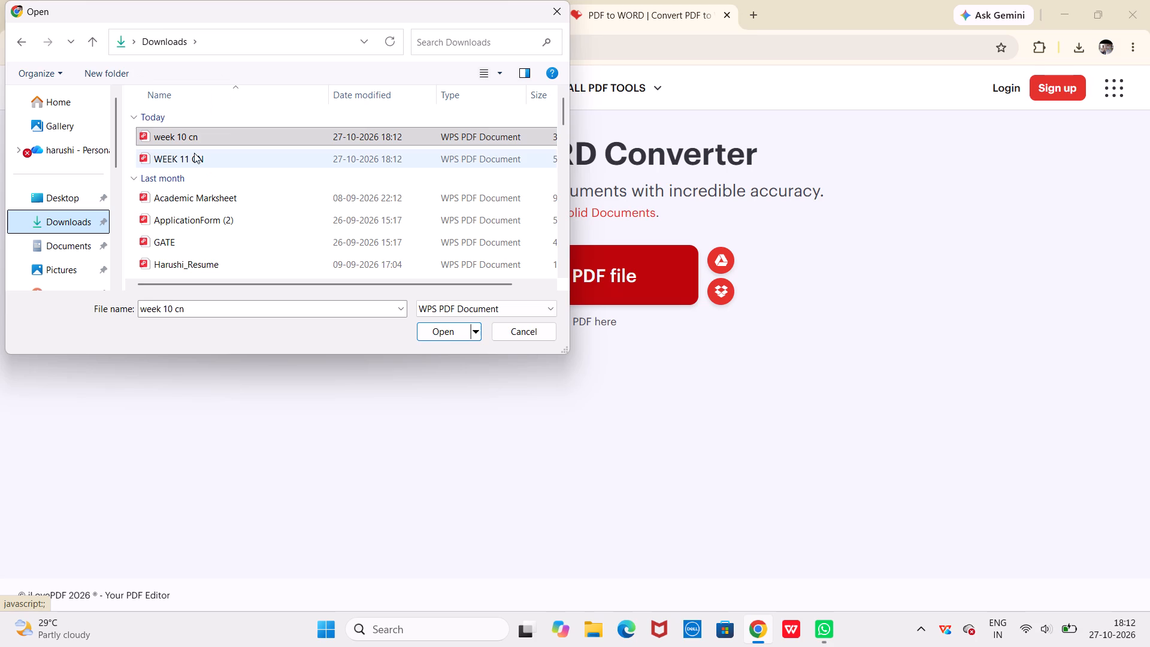
ctrl+click(194, 153)
click(437, 339)
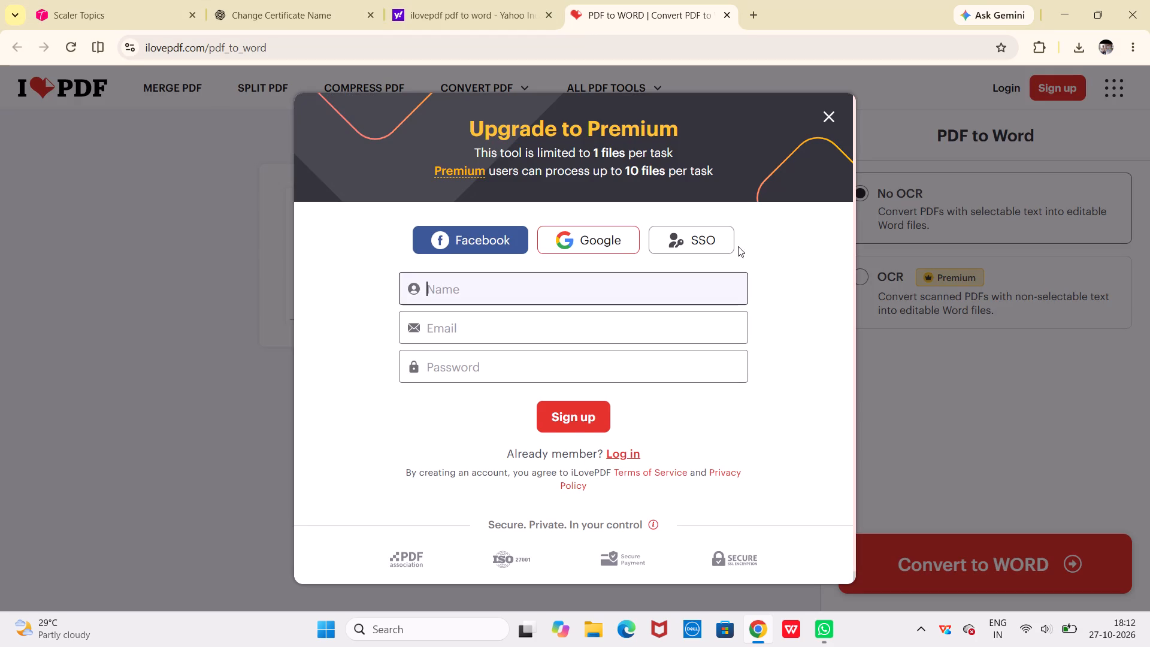
Dismiss the Premium sign-up offer and remove WEEK 11 CN.pdf from the files to convert.
click(826, 120)
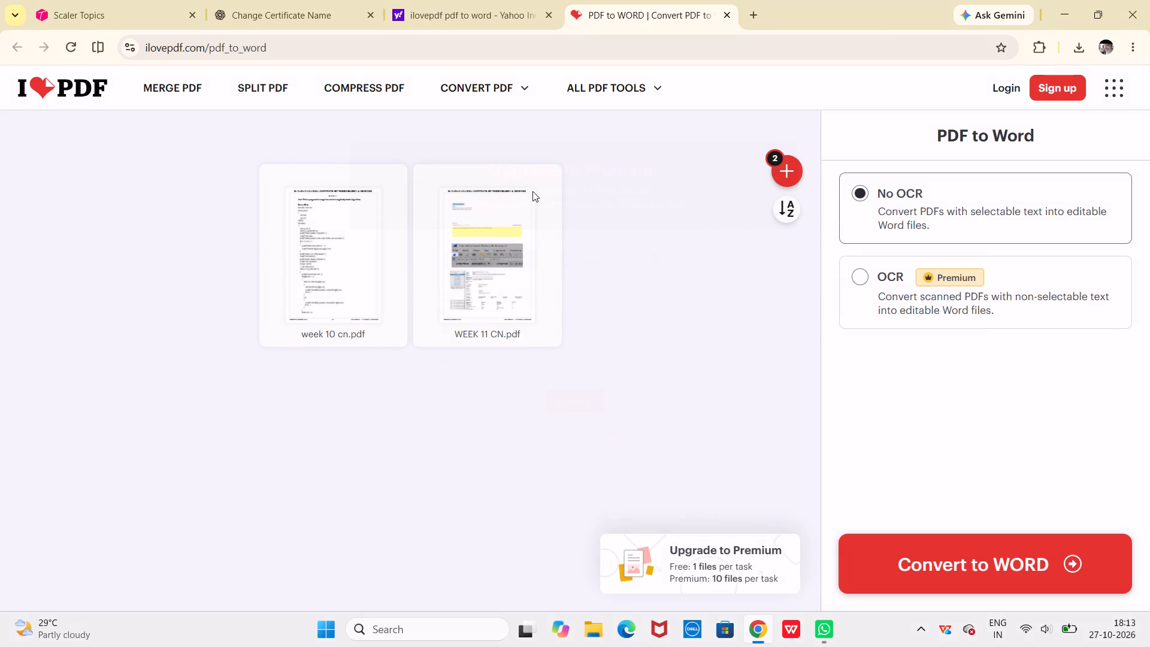
click(543, 179)
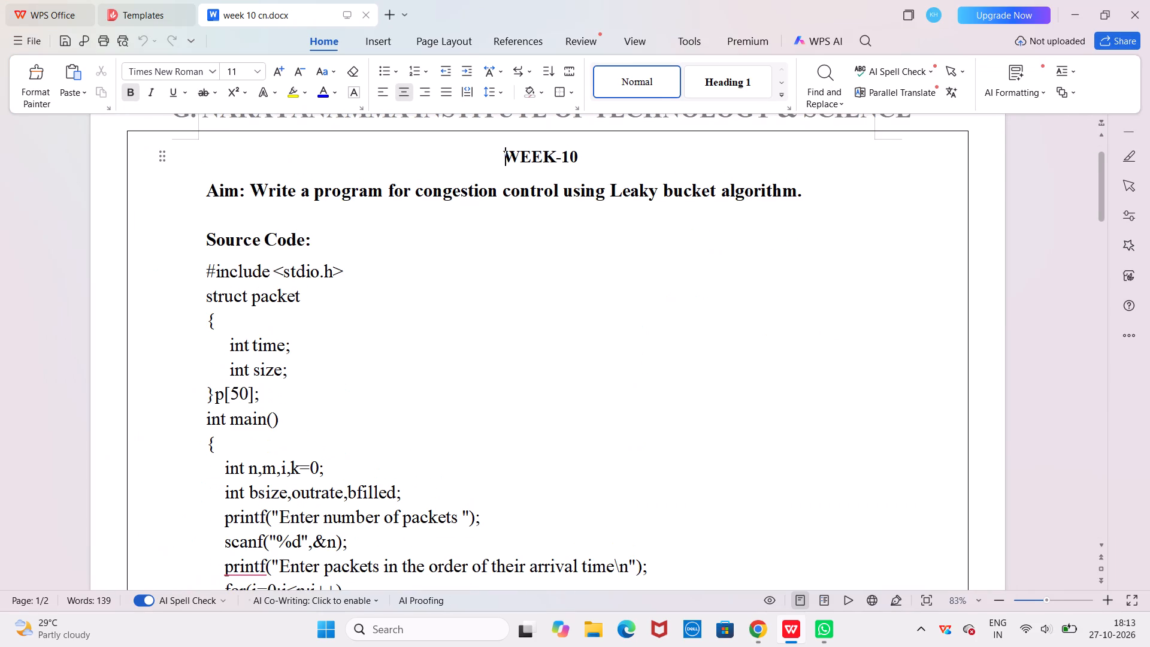
scroll(283, 205, up, 2)
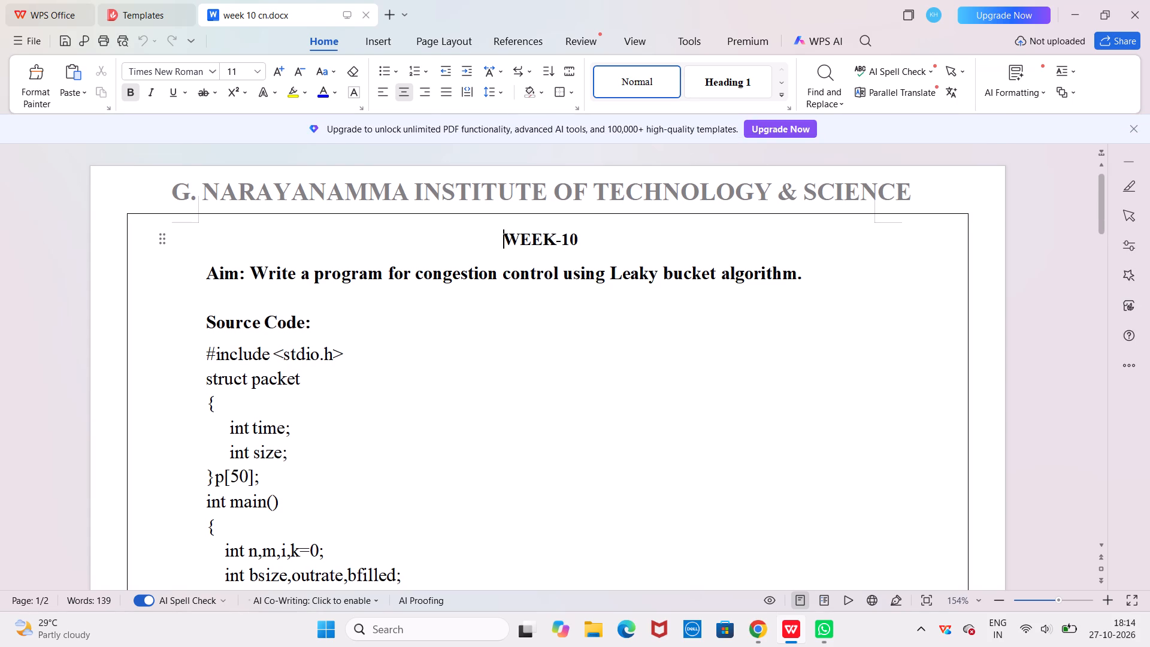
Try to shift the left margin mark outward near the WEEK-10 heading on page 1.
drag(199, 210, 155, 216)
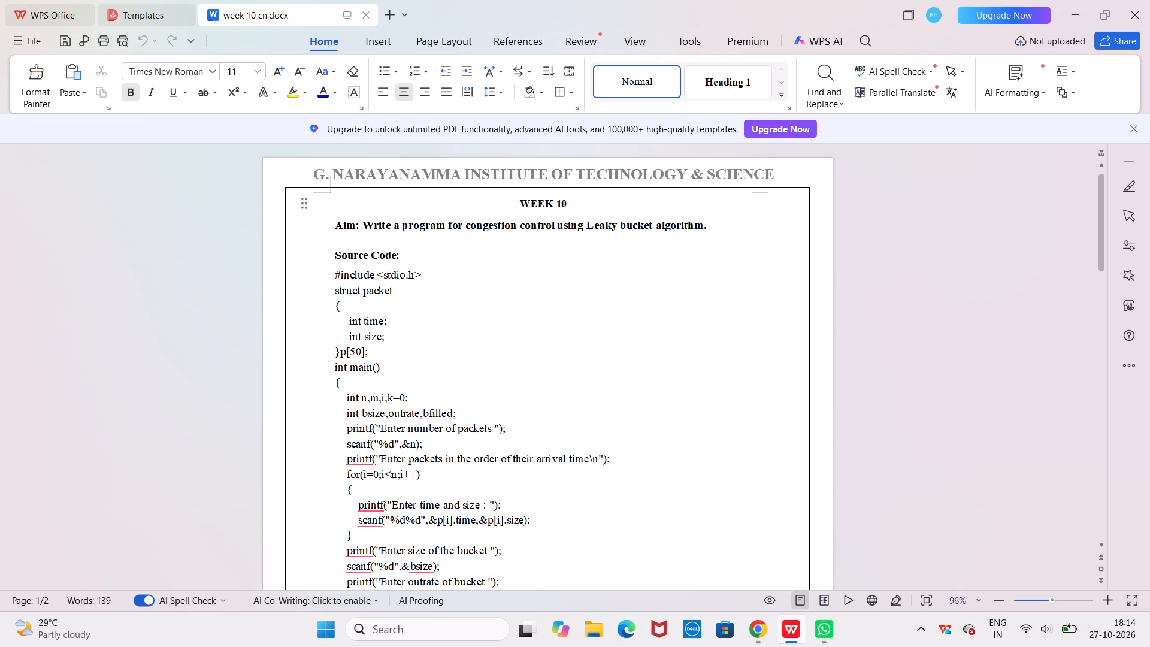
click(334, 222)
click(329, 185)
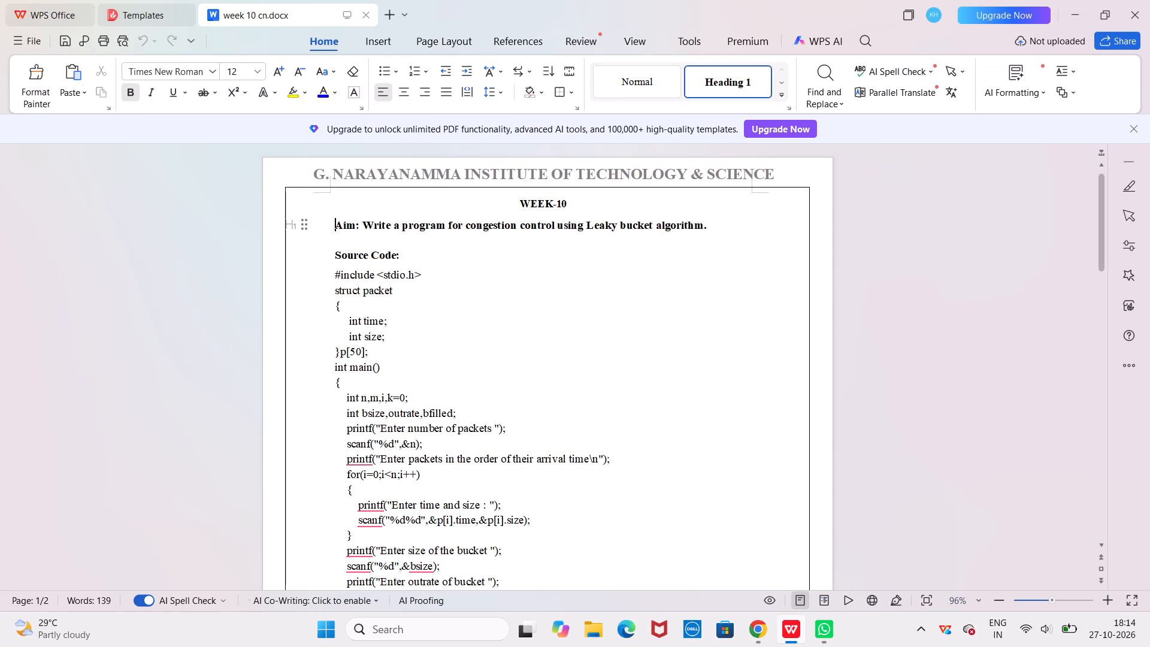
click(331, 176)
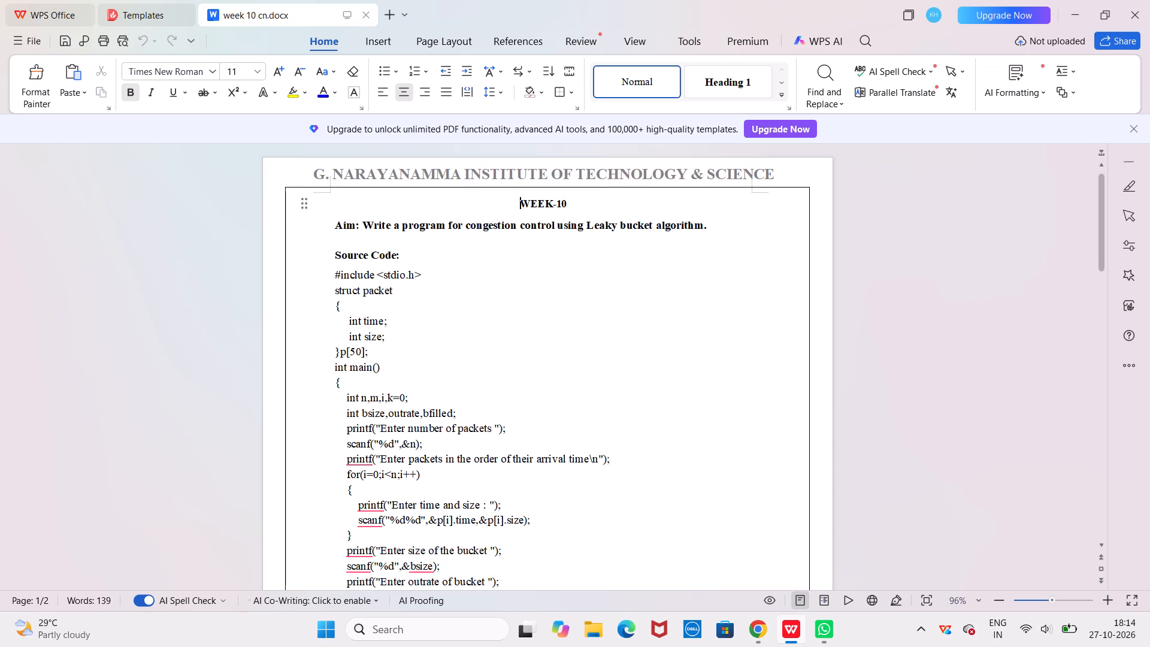
Remove extra blank space between the final closing brace of the source code and the Output heading on page 2.
scroll(428, 267, down, 5)
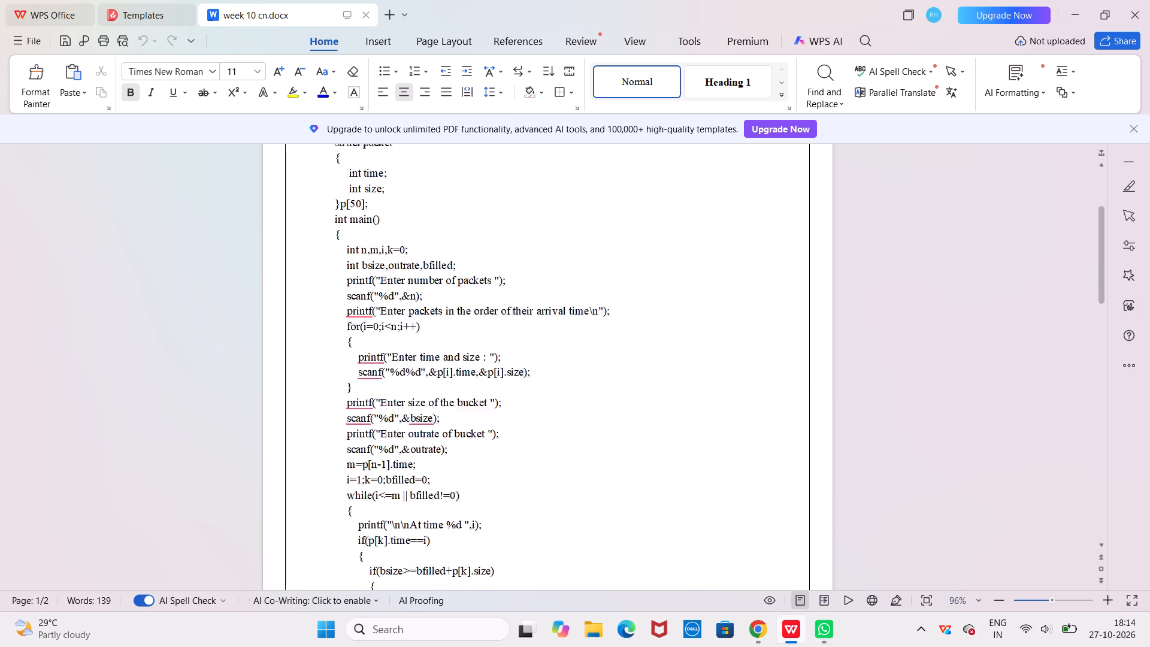
scroll(428, 267, down, 10)
scroll(428, 267, up, 4)
click(355, 340)
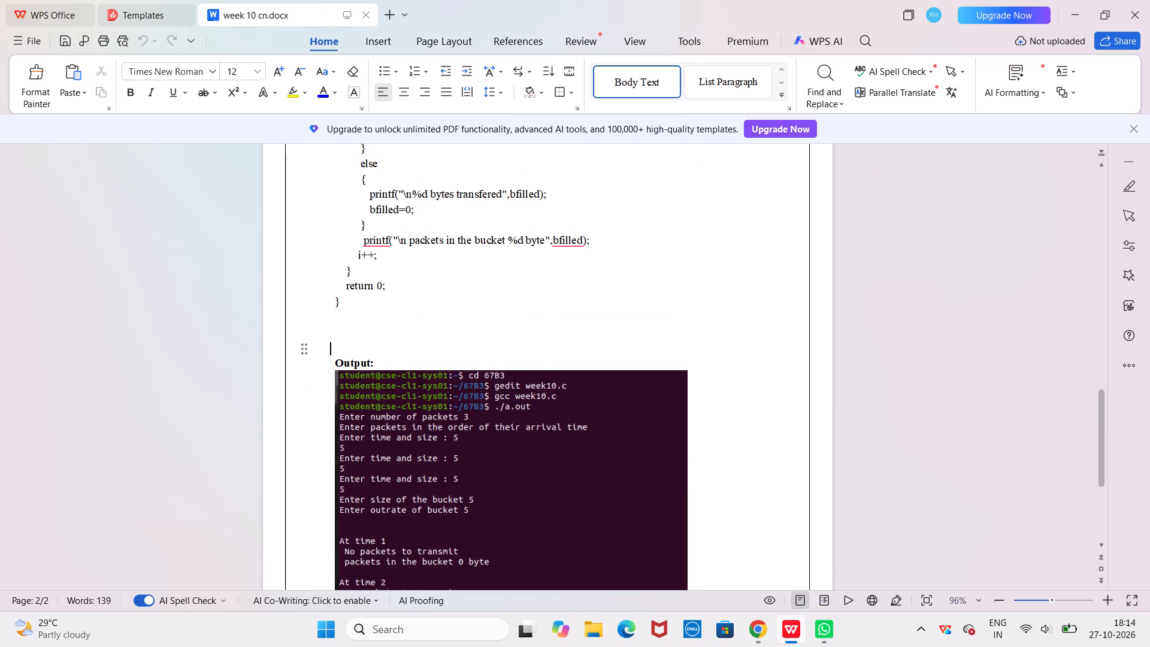
key(BackSpace)
key(BackSpace)
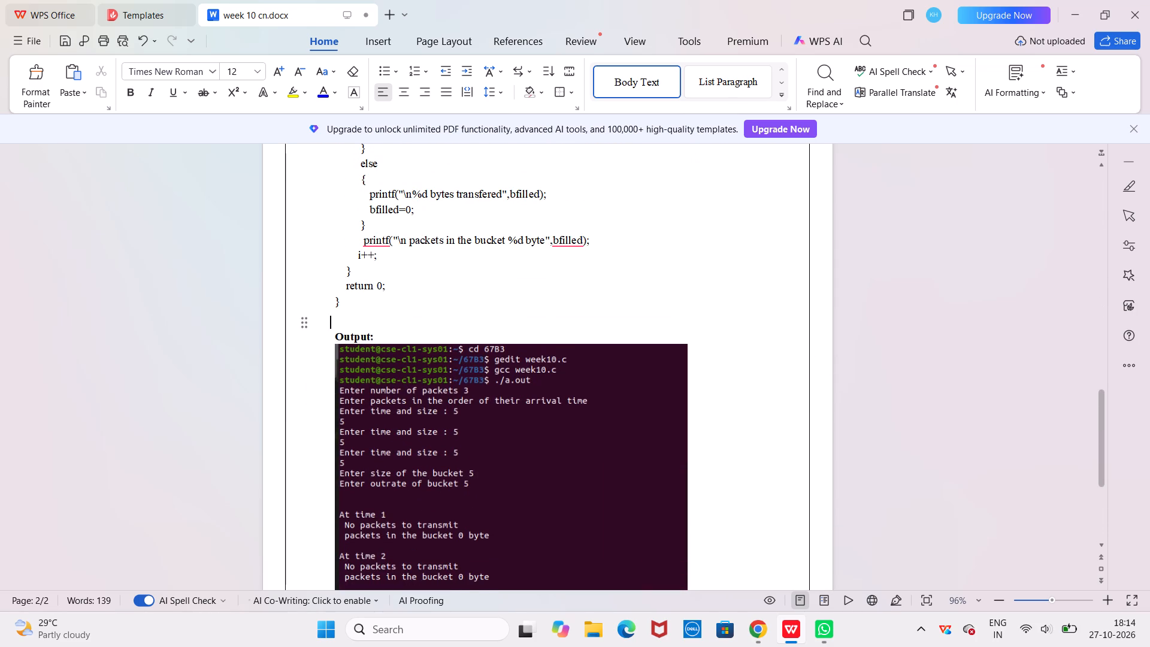
Switch to a maximized File Explorer window and open the Downloads folder.
scroll(355, 340, up, 14)
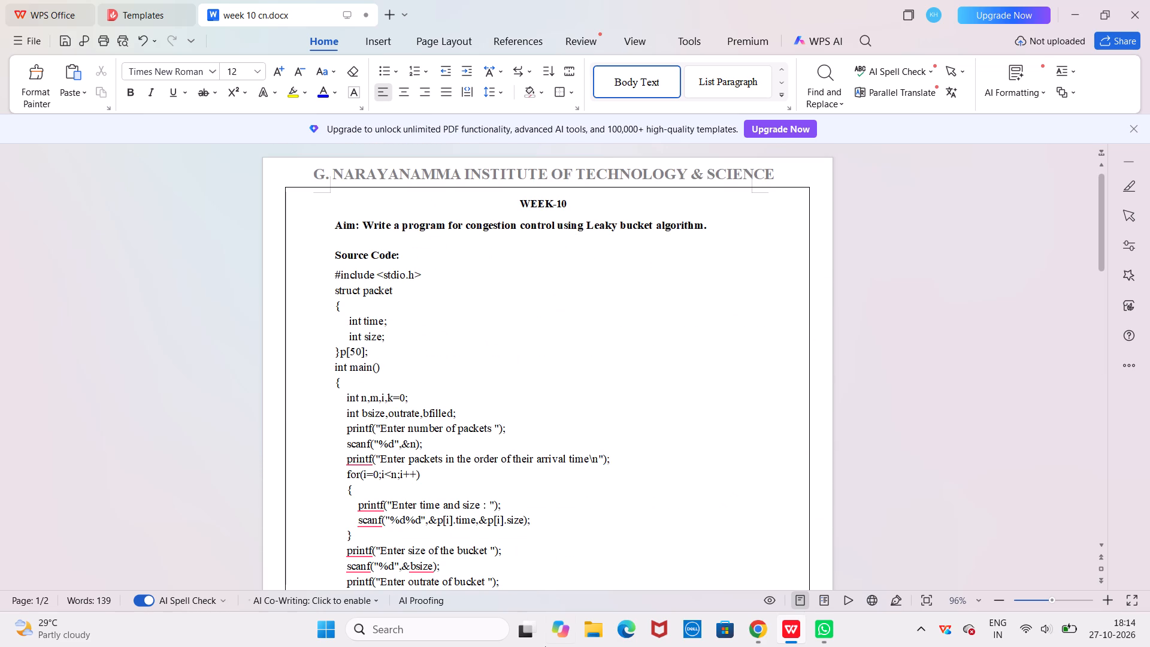
click(601, 622)
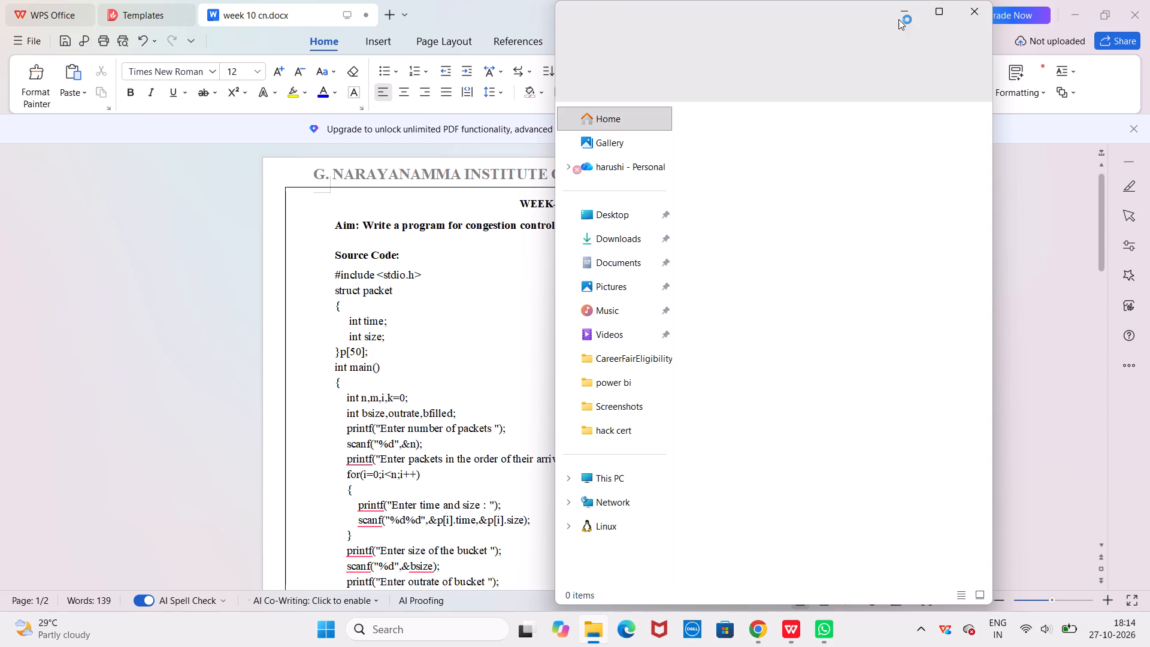
click(941, 9)
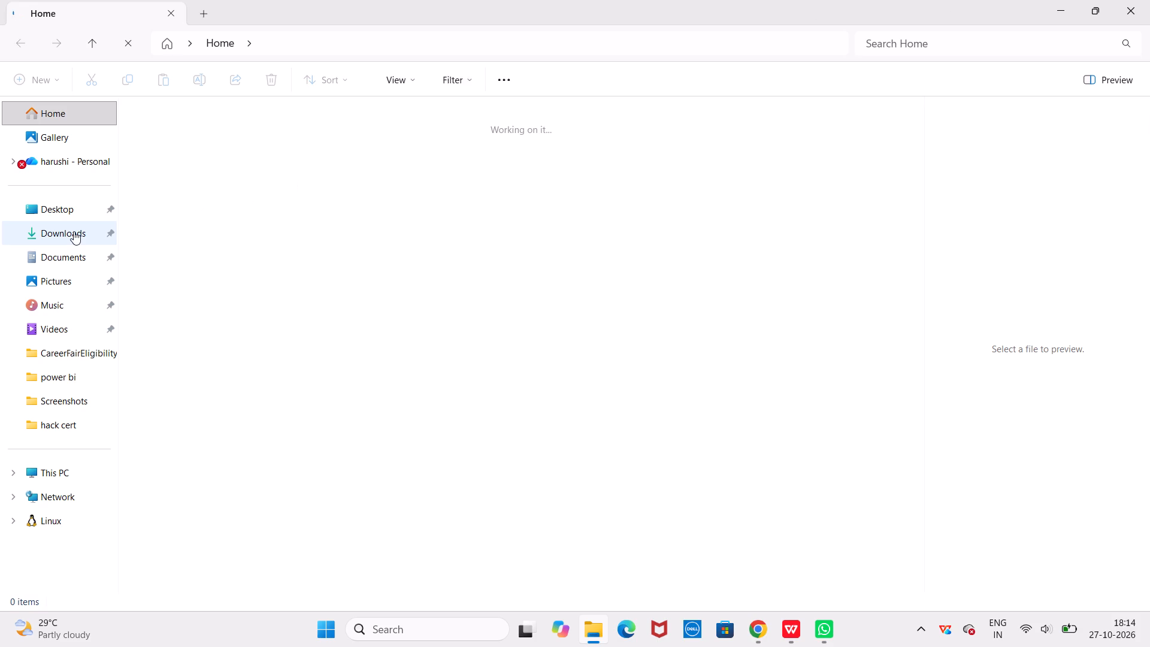
click(74, 231)
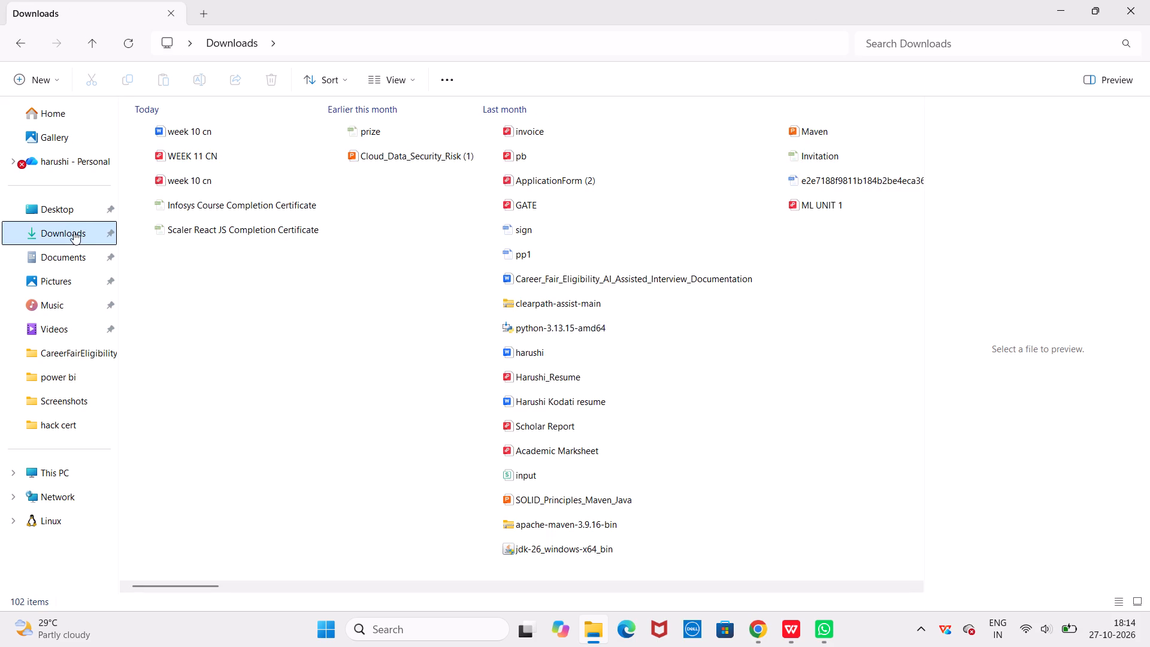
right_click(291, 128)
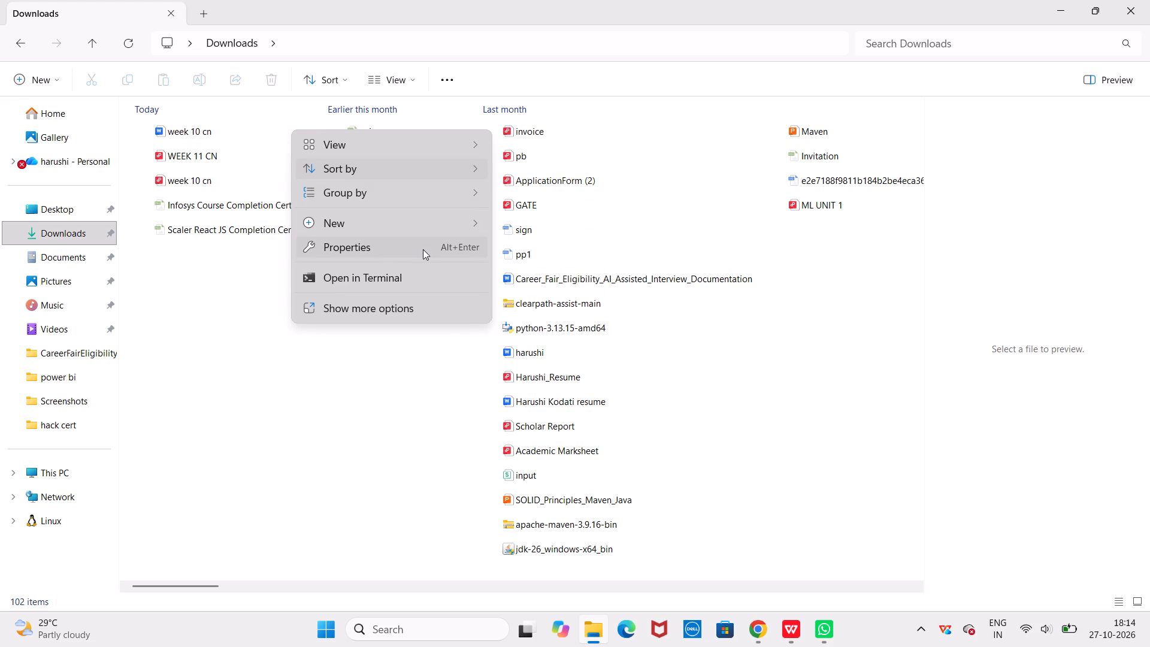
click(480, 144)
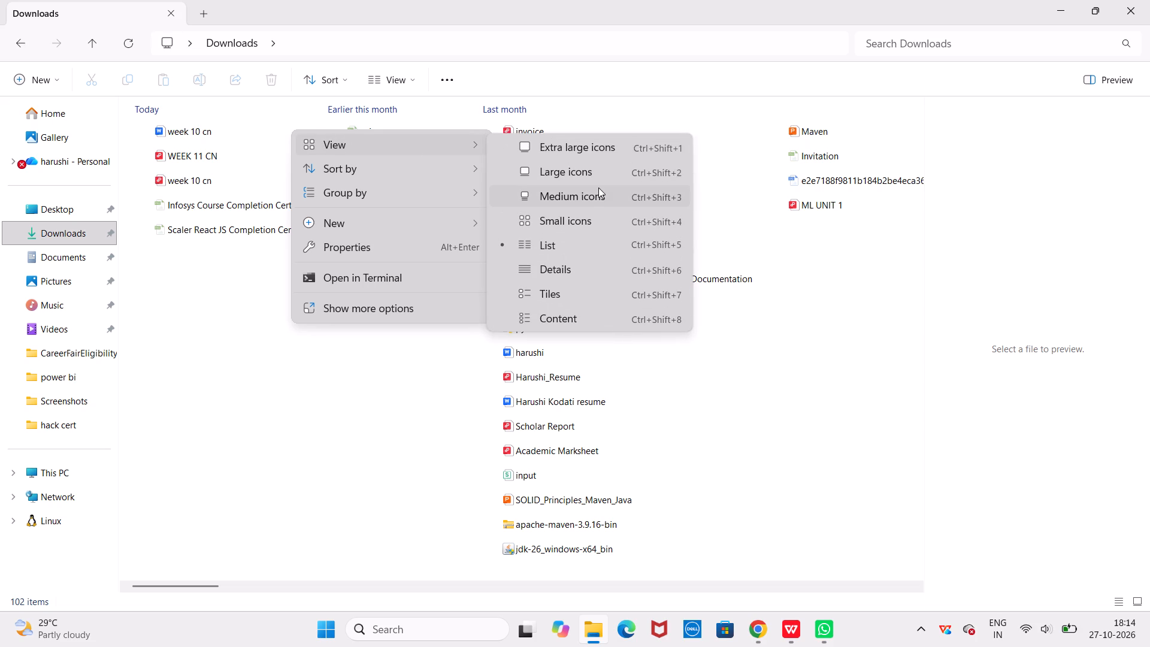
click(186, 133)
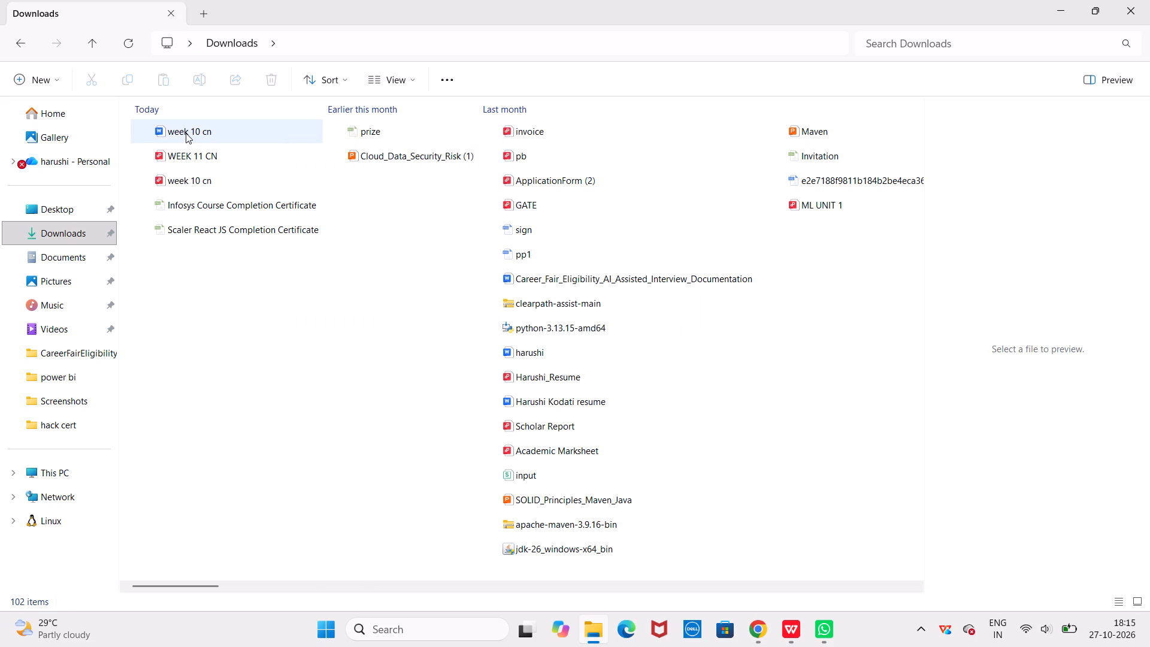
Open the week 10 cn document from Downloads in Microsoft Word, choosing to create a local copy and merge changes.
right_click(186, 133)
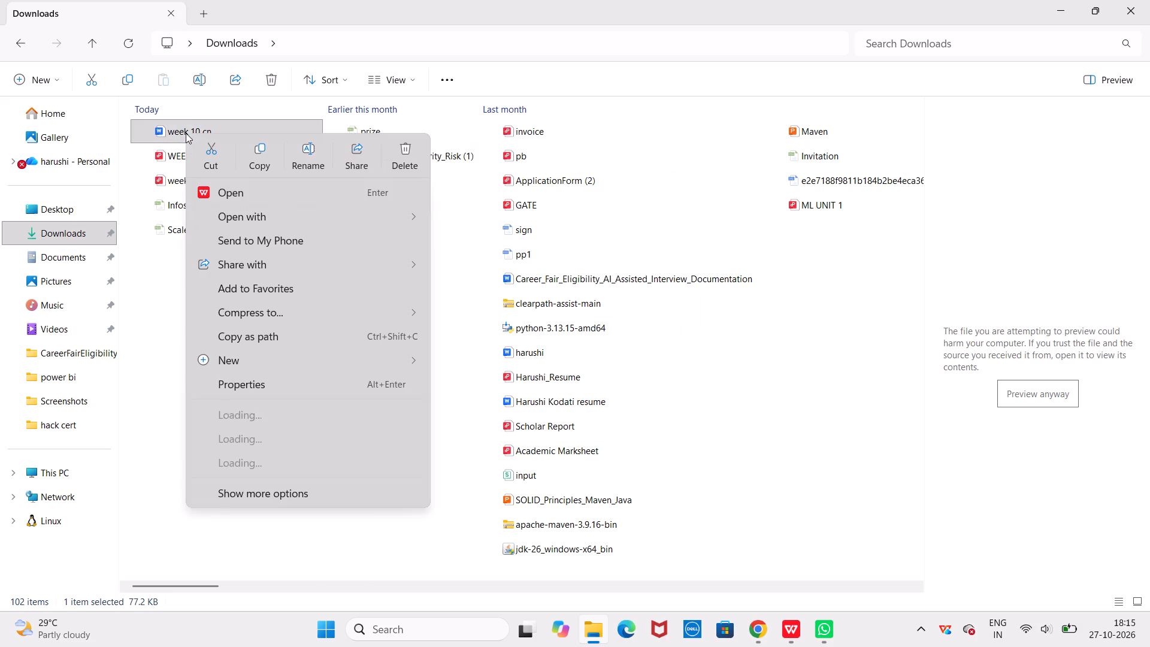
click(344, 219)
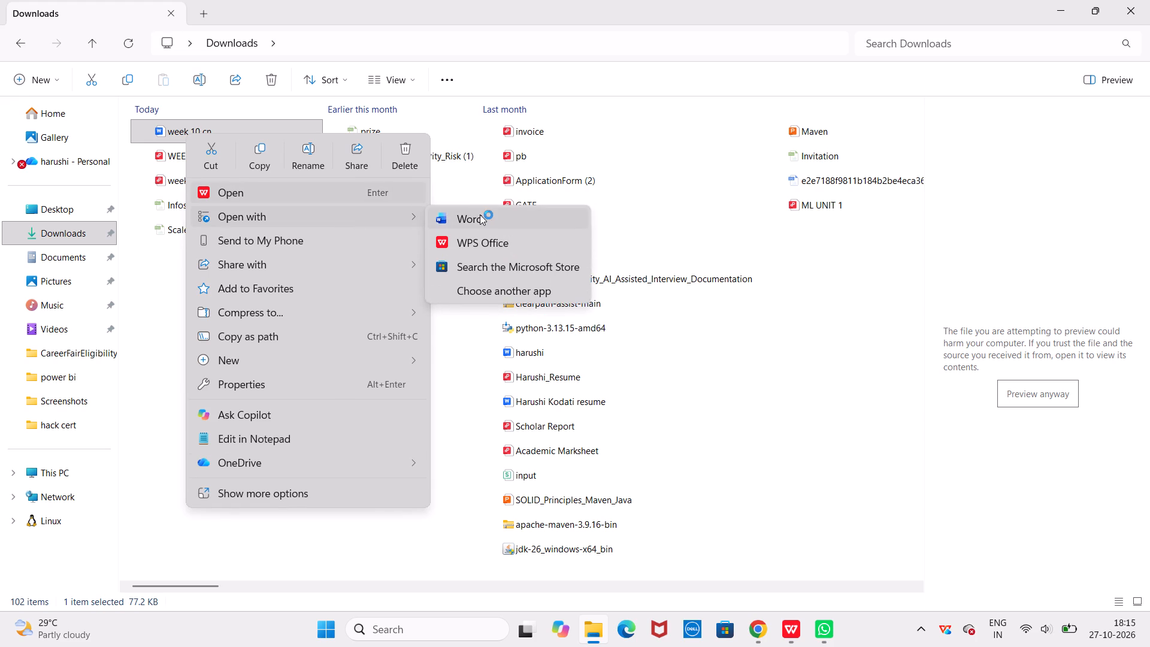
click(480, 214)
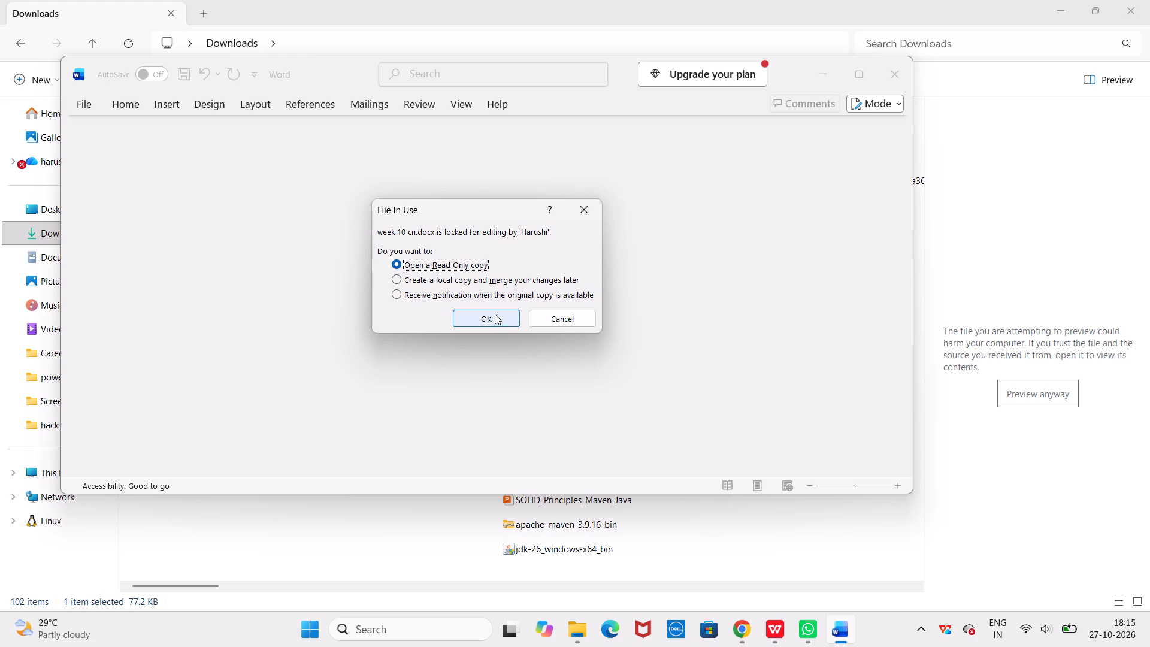
click(472, 281)
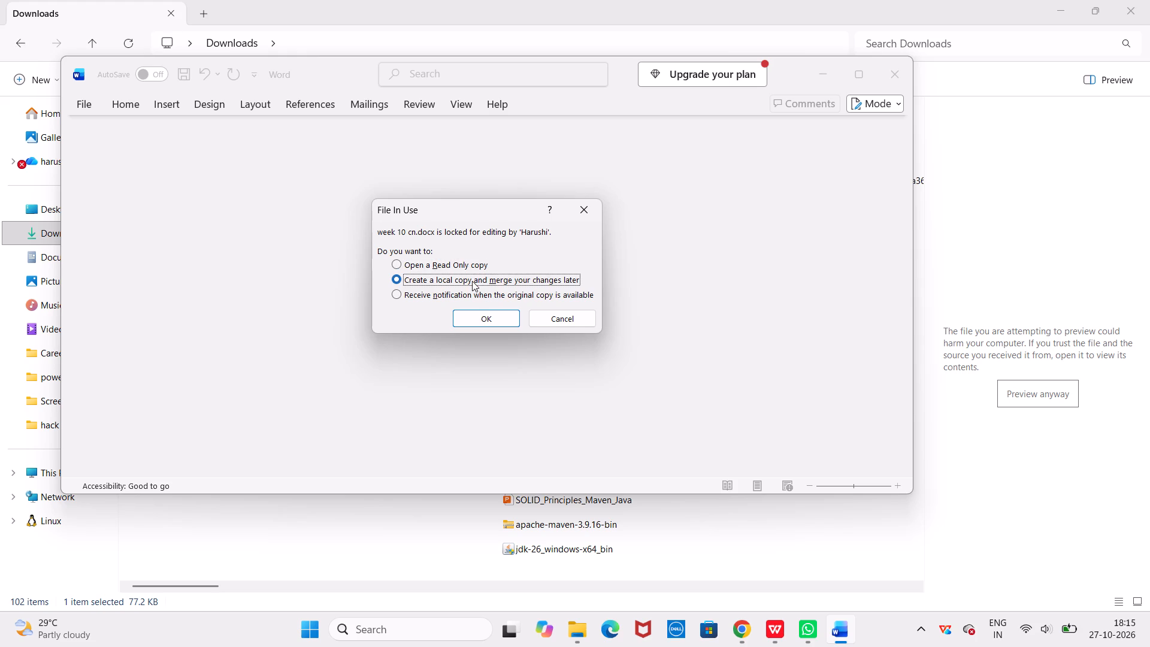
click(476, 314)
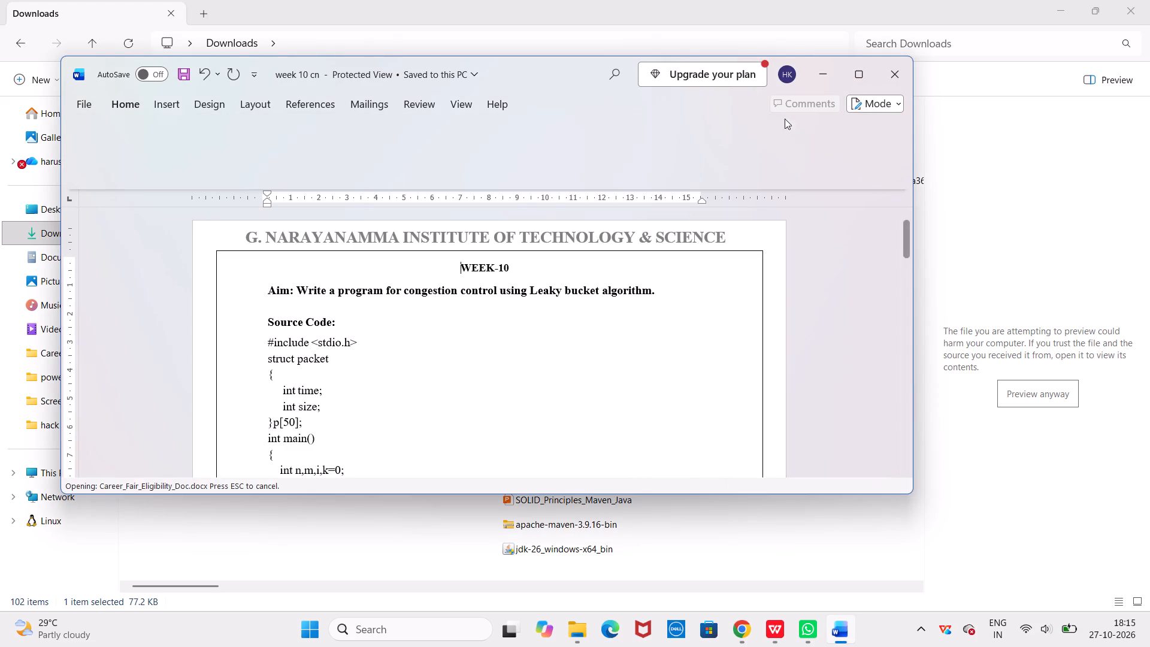
Maximize the Word window and enable editing for the week 10 cn document.
click(855, 77)
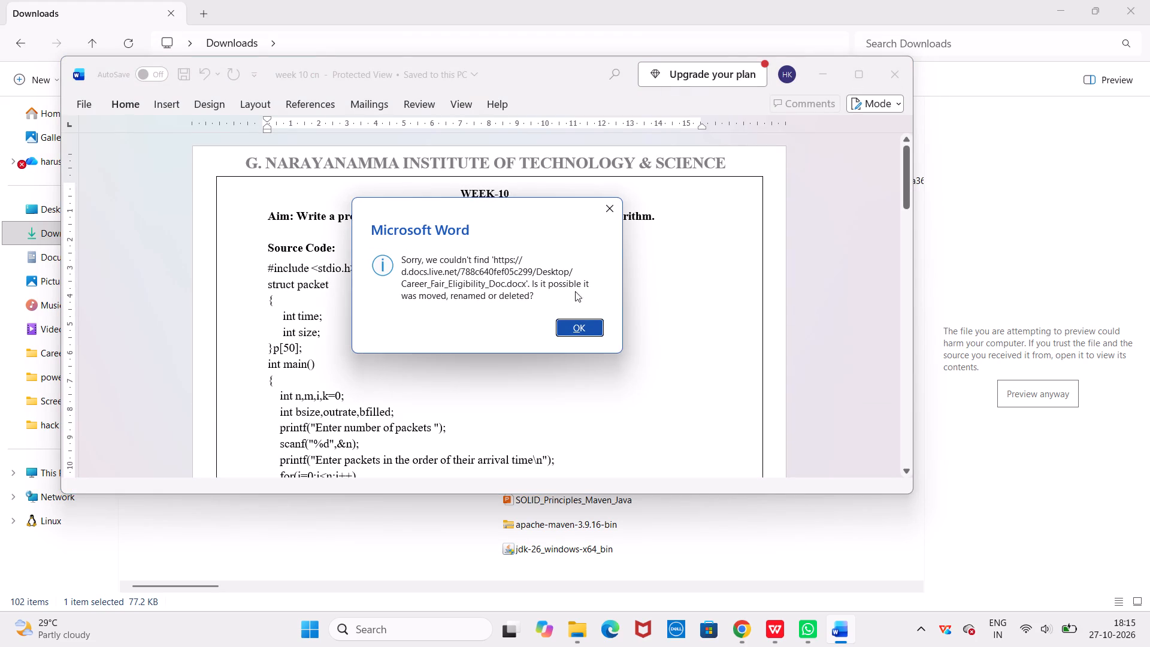
click(568, 321)
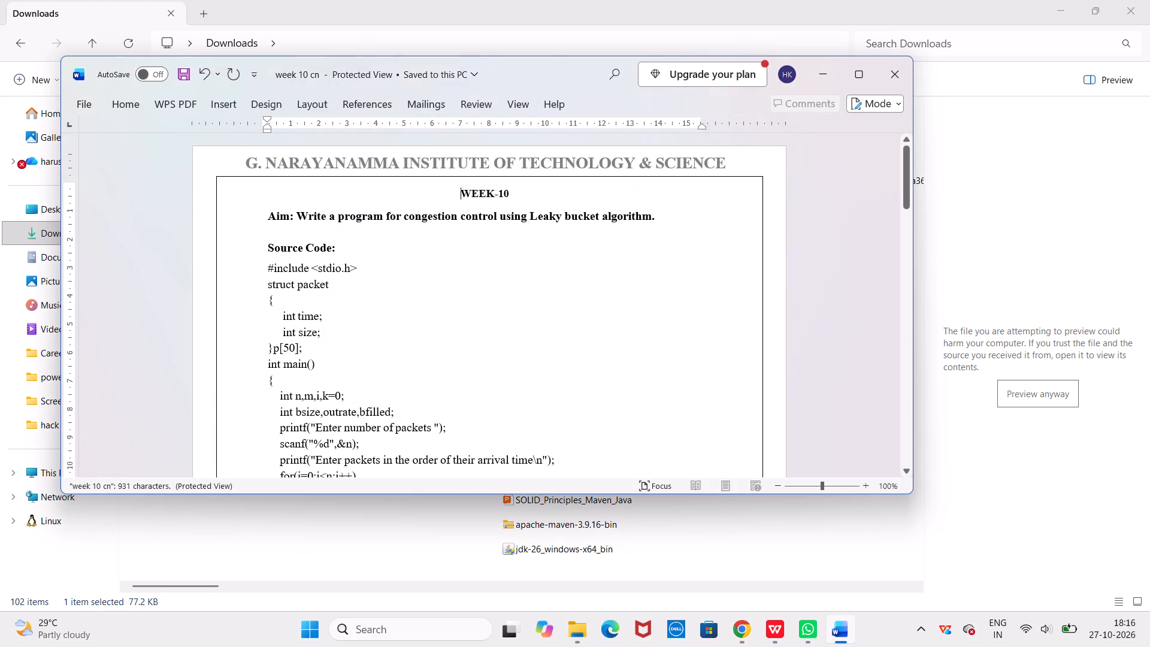
click(864, 72)
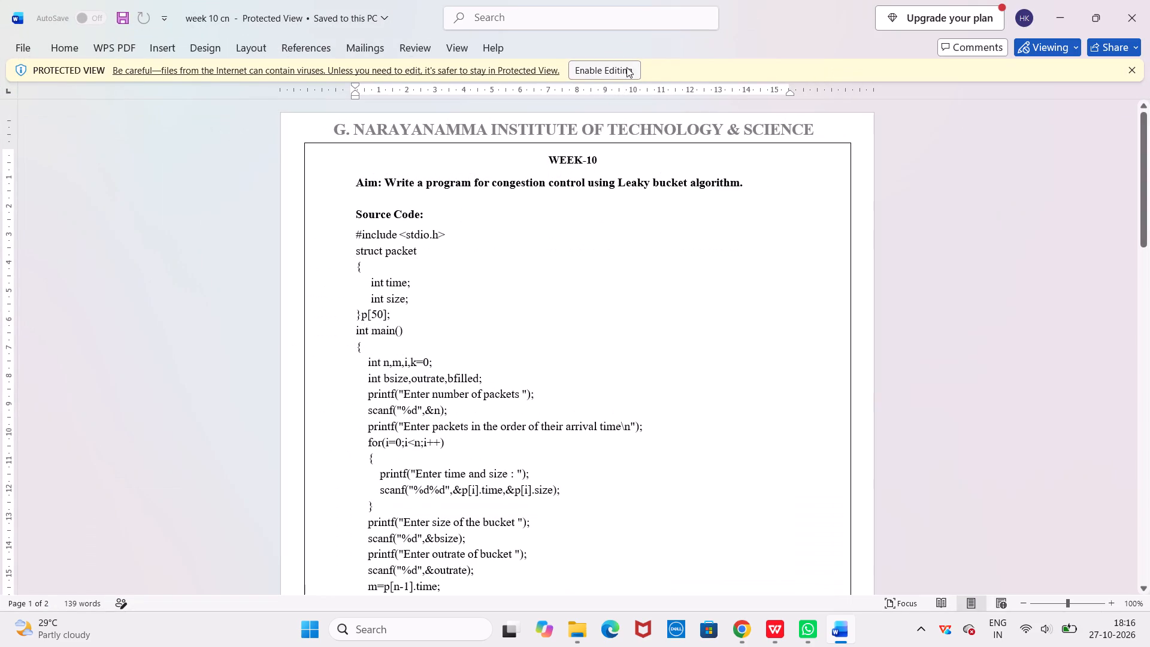
click(627, 67)
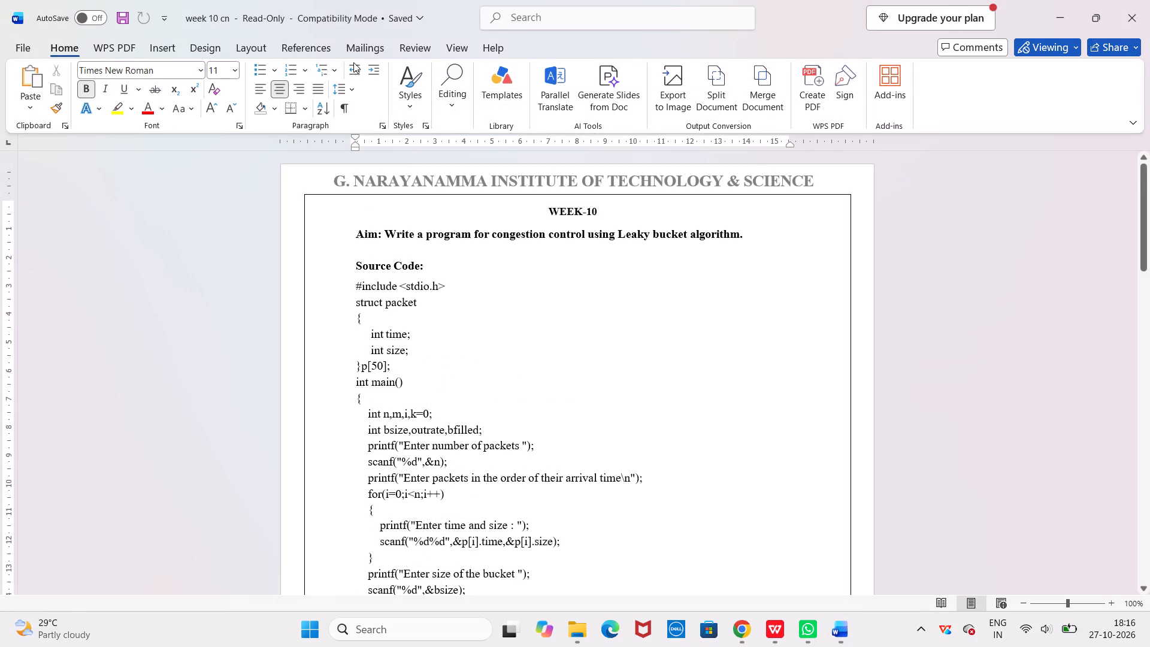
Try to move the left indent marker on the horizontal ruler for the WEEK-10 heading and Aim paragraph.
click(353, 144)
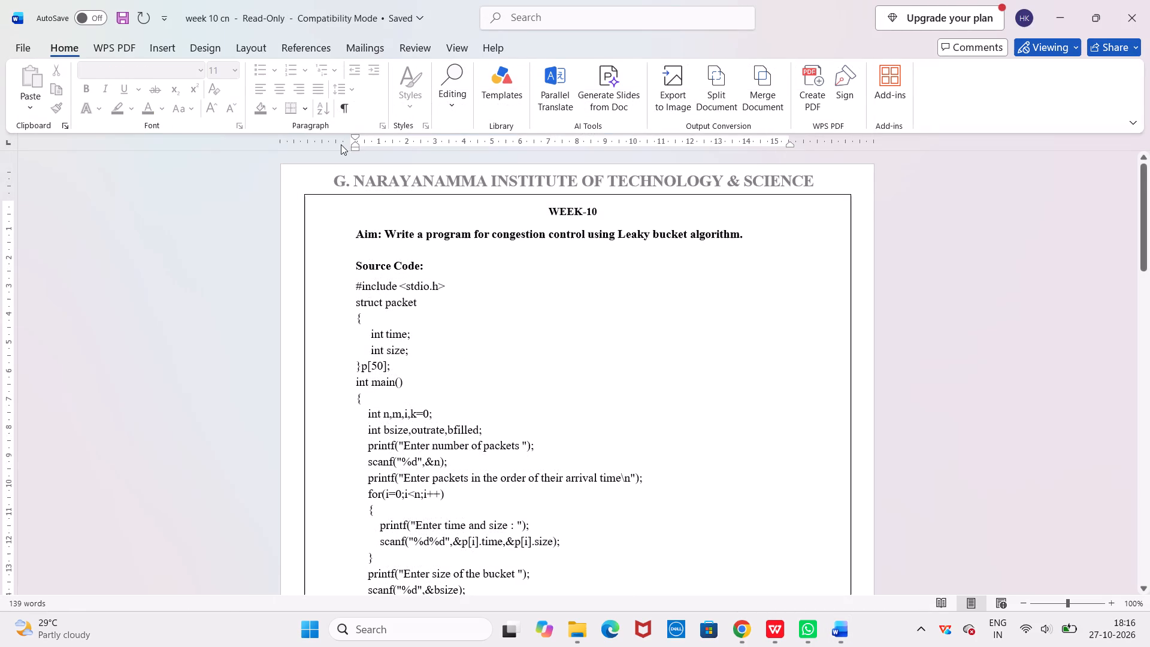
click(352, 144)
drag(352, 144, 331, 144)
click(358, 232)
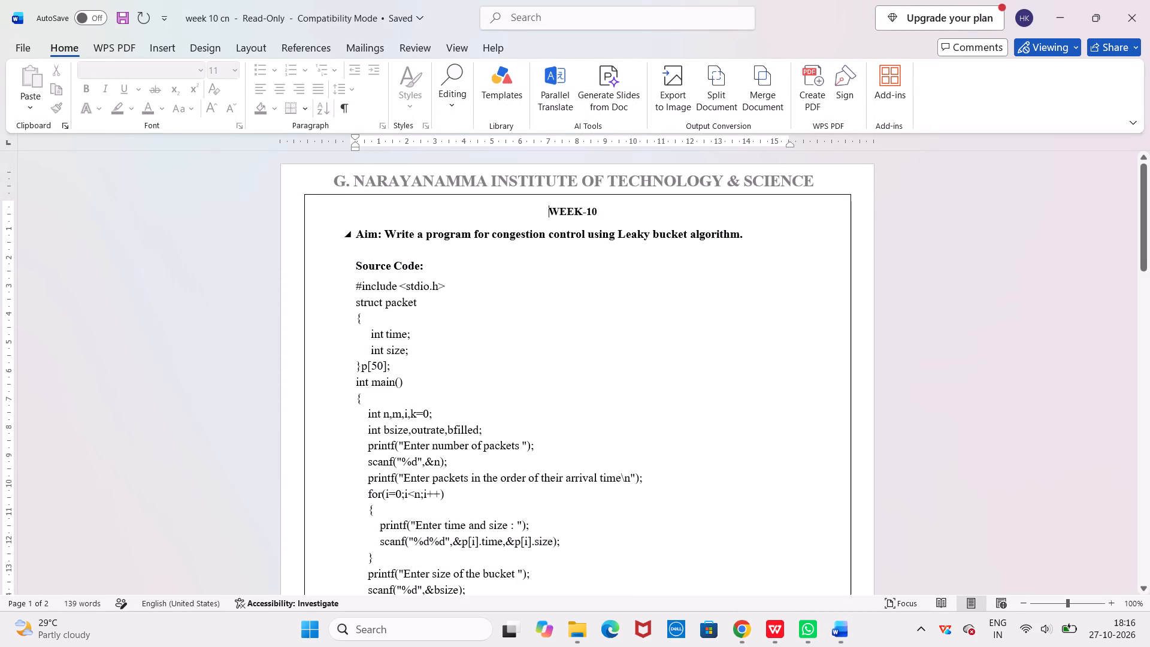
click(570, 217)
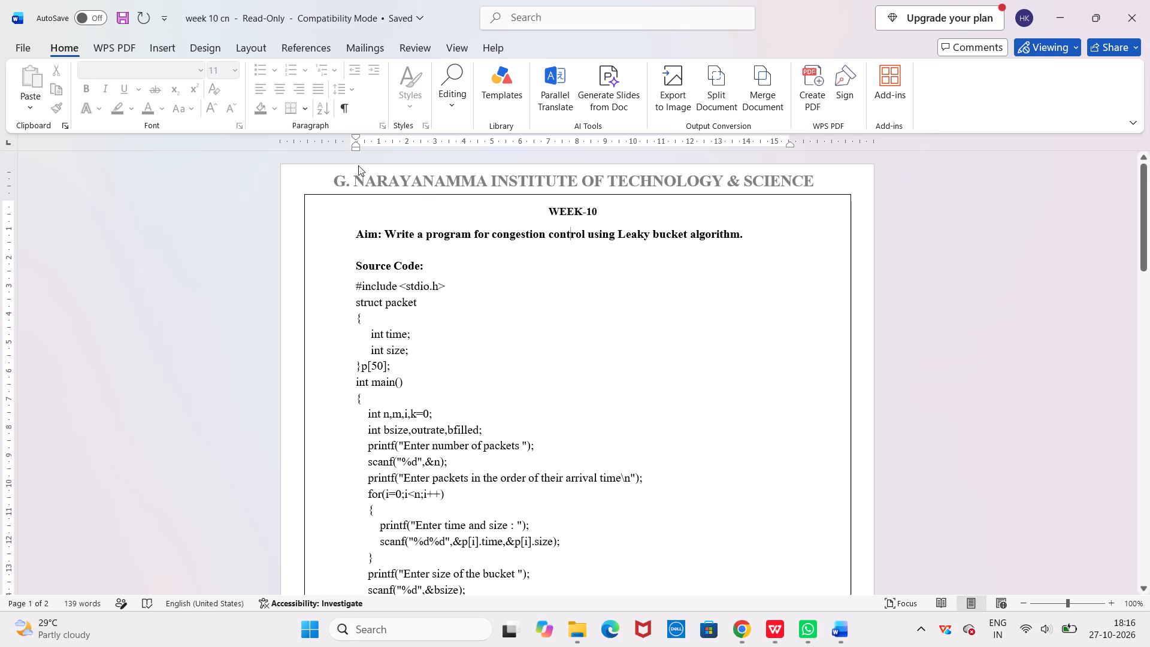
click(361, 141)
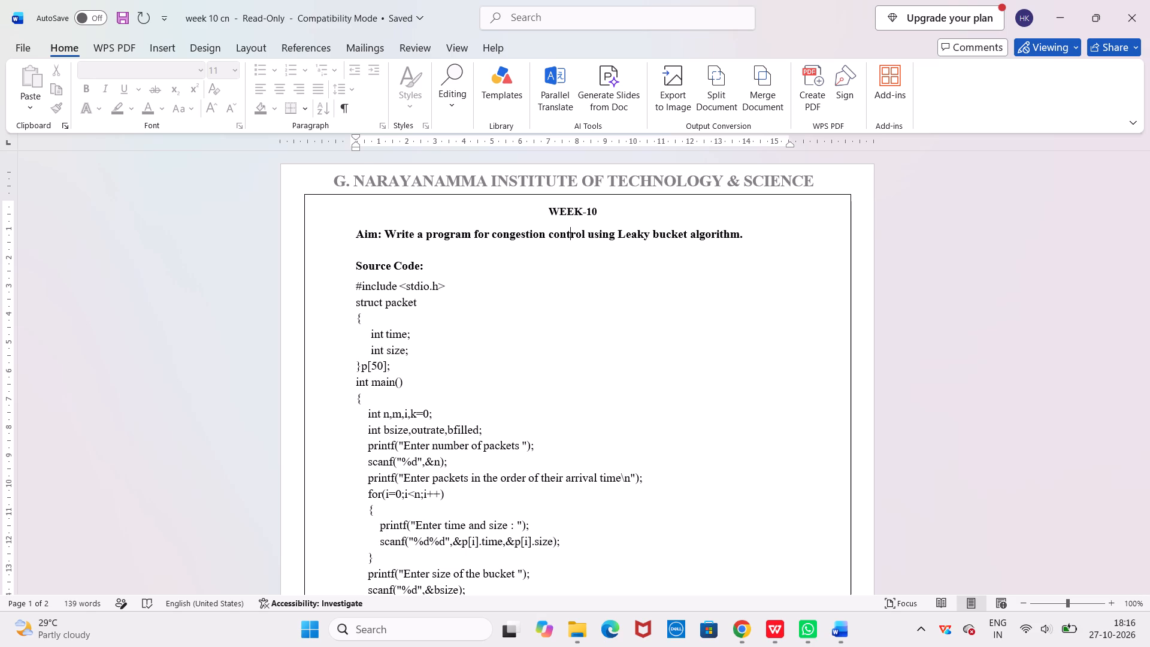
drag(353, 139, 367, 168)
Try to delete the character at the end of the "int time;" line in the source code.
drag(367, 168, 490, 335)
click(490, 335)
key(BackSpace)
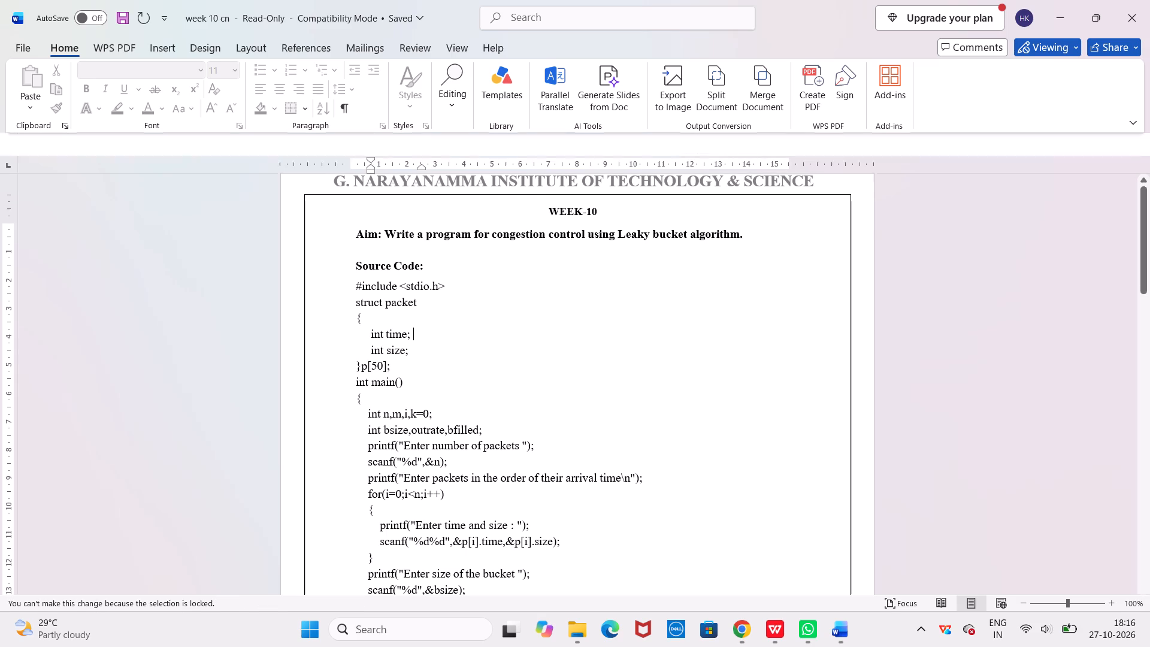
Allow editing of the read-only week 10 cn document despite its locked state.
key(BackSpace)
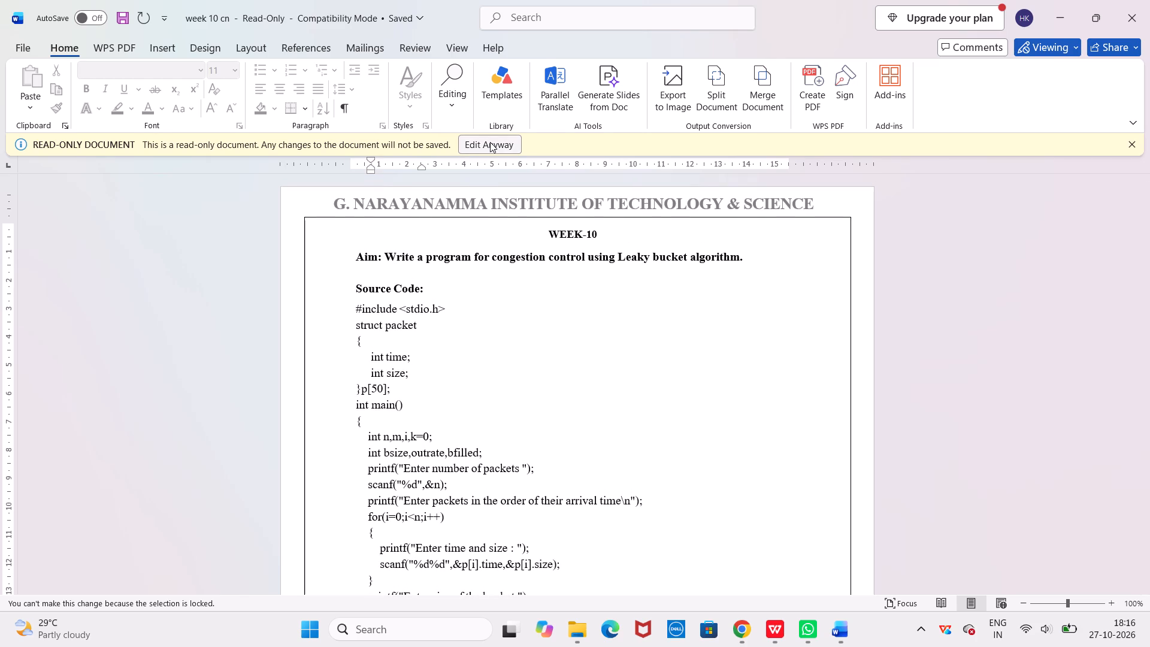
click(490, 142)
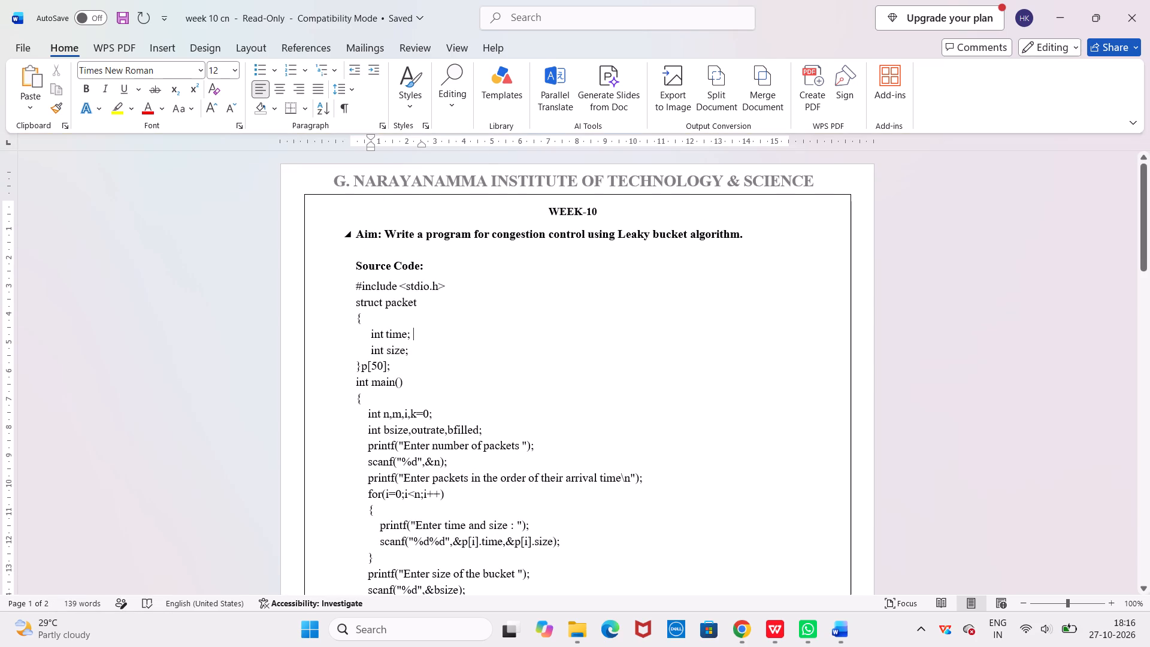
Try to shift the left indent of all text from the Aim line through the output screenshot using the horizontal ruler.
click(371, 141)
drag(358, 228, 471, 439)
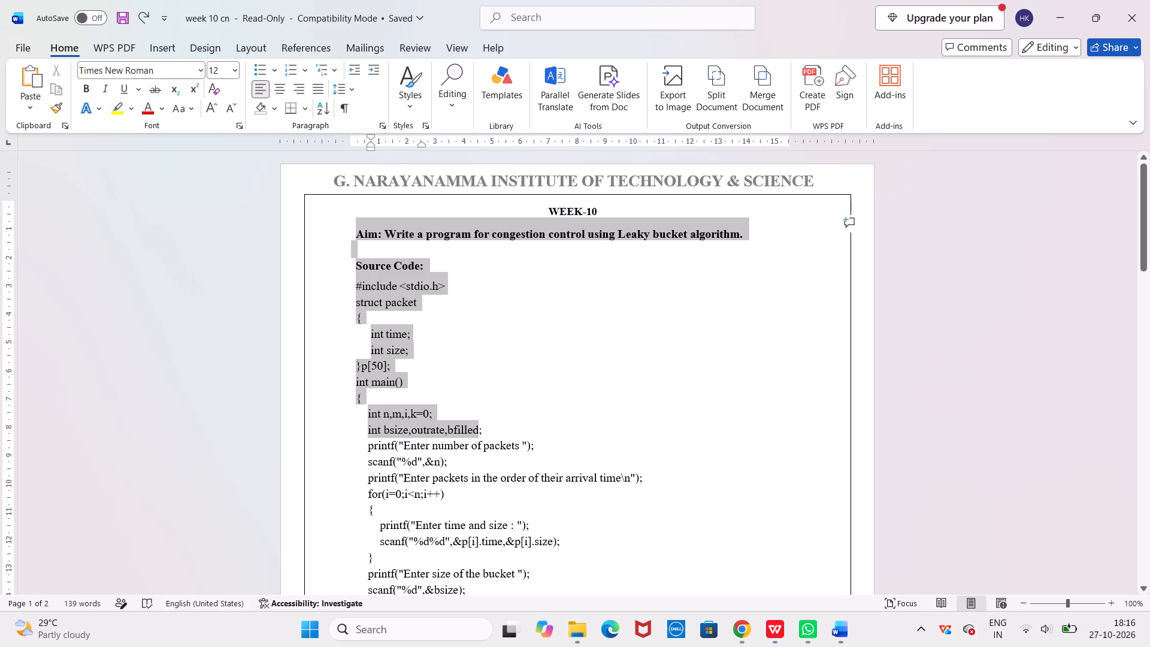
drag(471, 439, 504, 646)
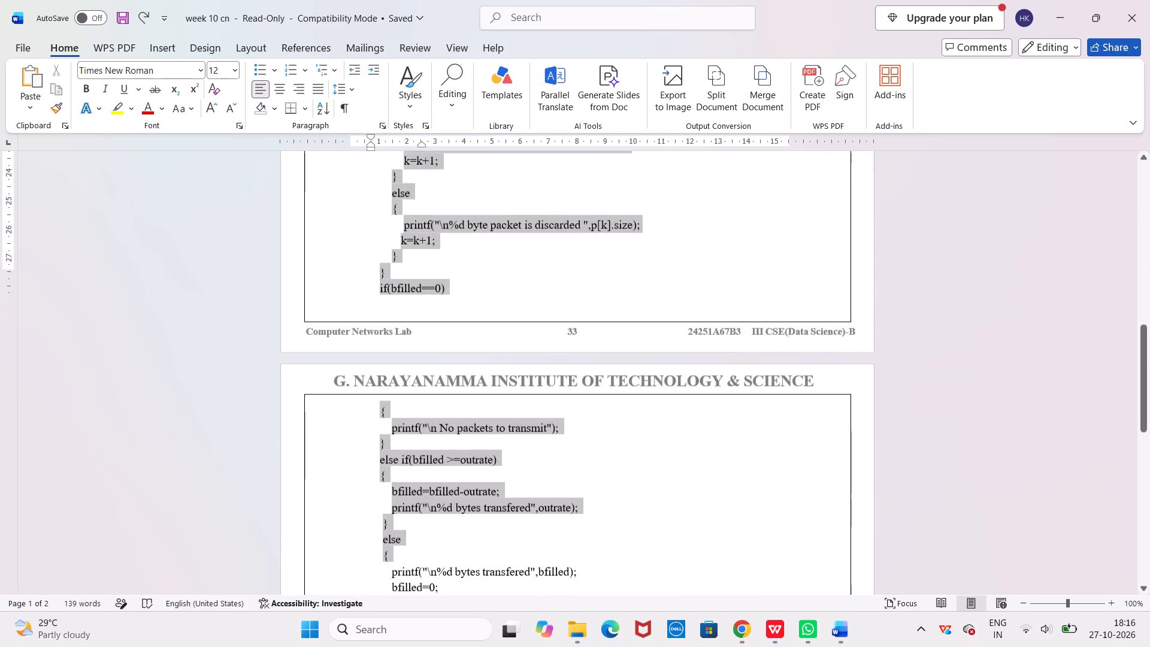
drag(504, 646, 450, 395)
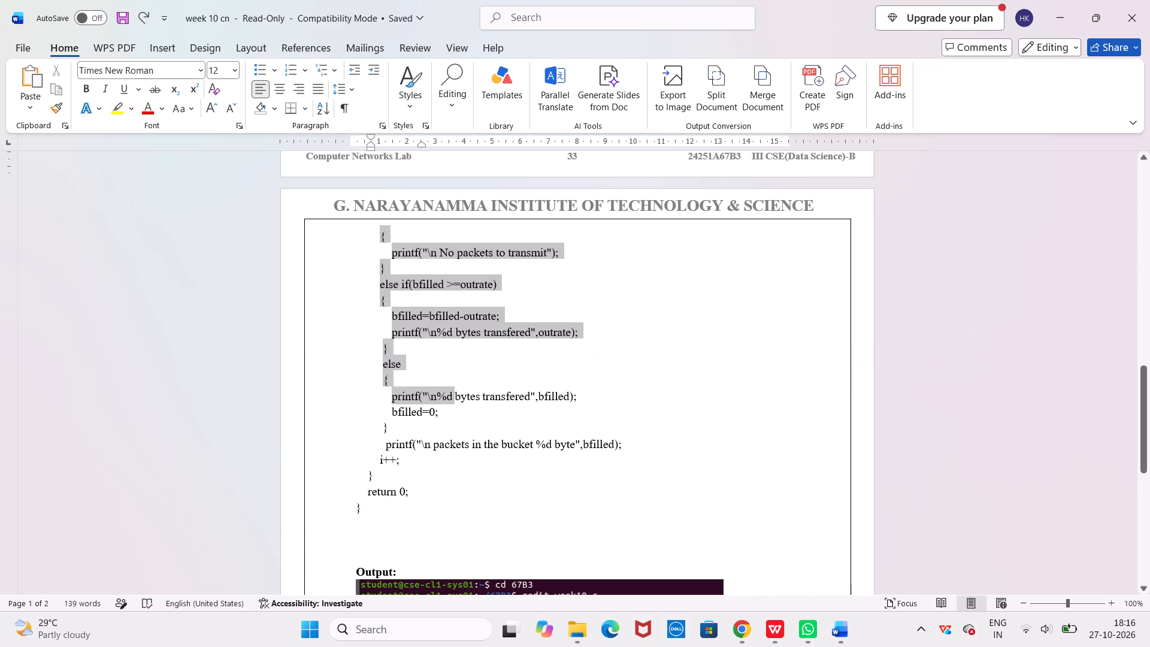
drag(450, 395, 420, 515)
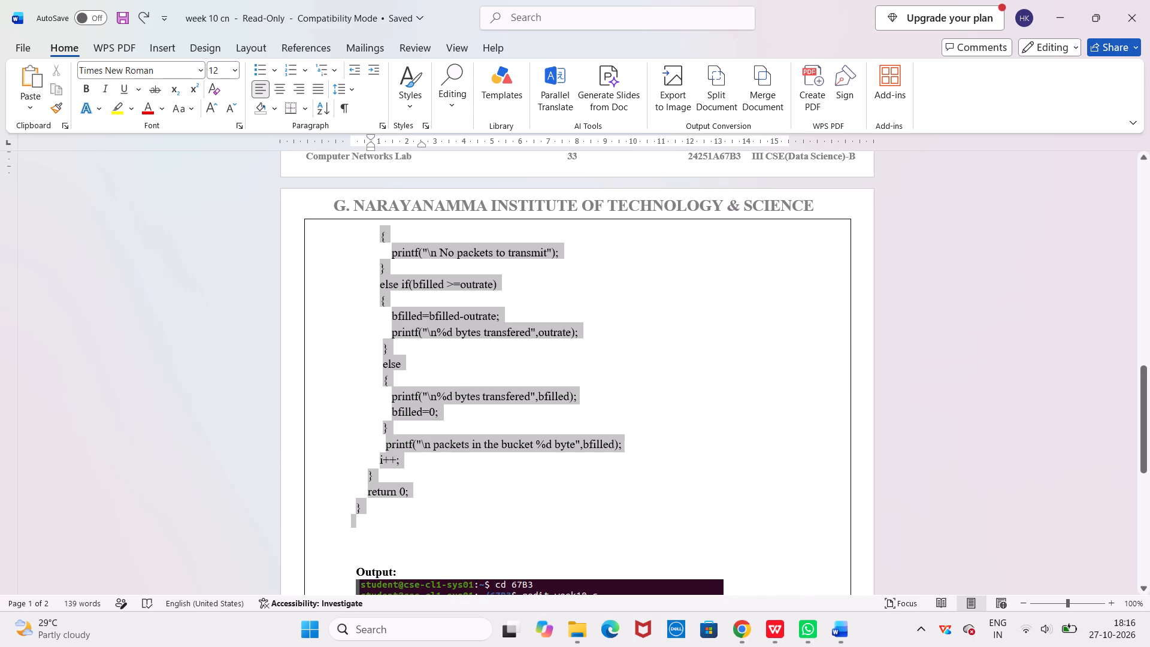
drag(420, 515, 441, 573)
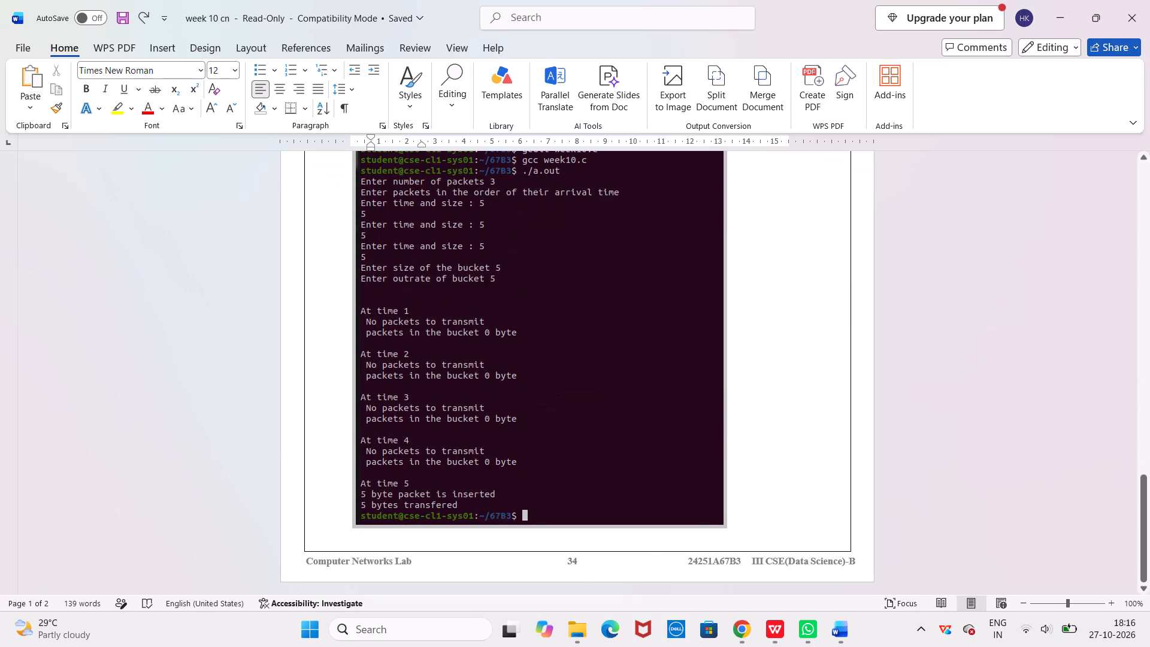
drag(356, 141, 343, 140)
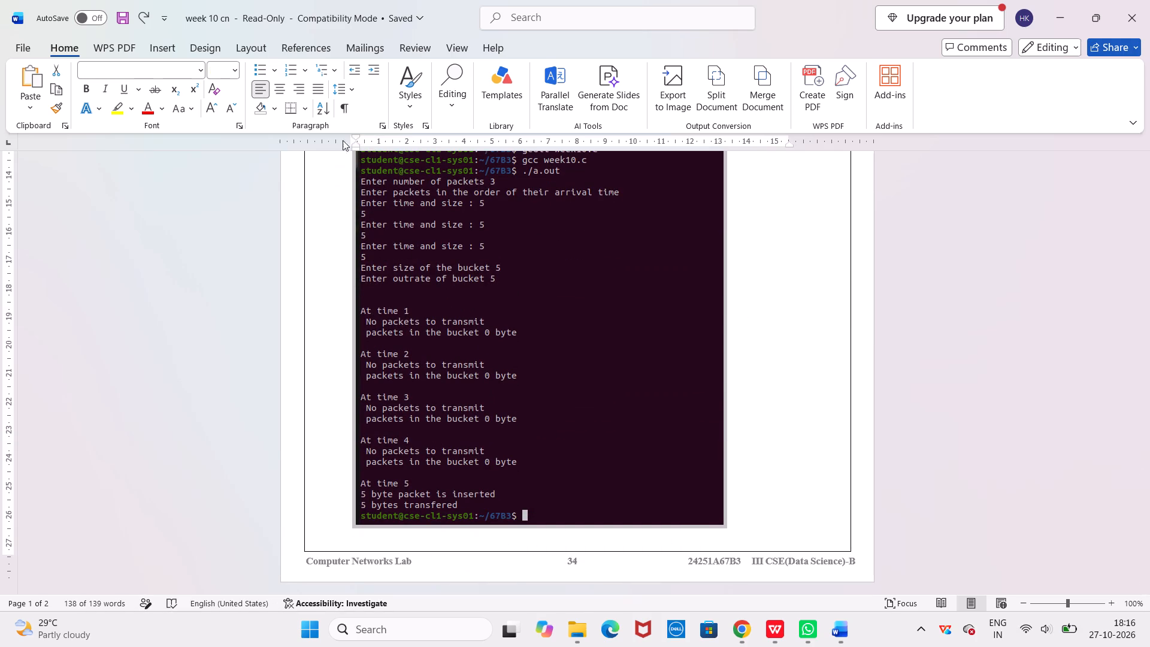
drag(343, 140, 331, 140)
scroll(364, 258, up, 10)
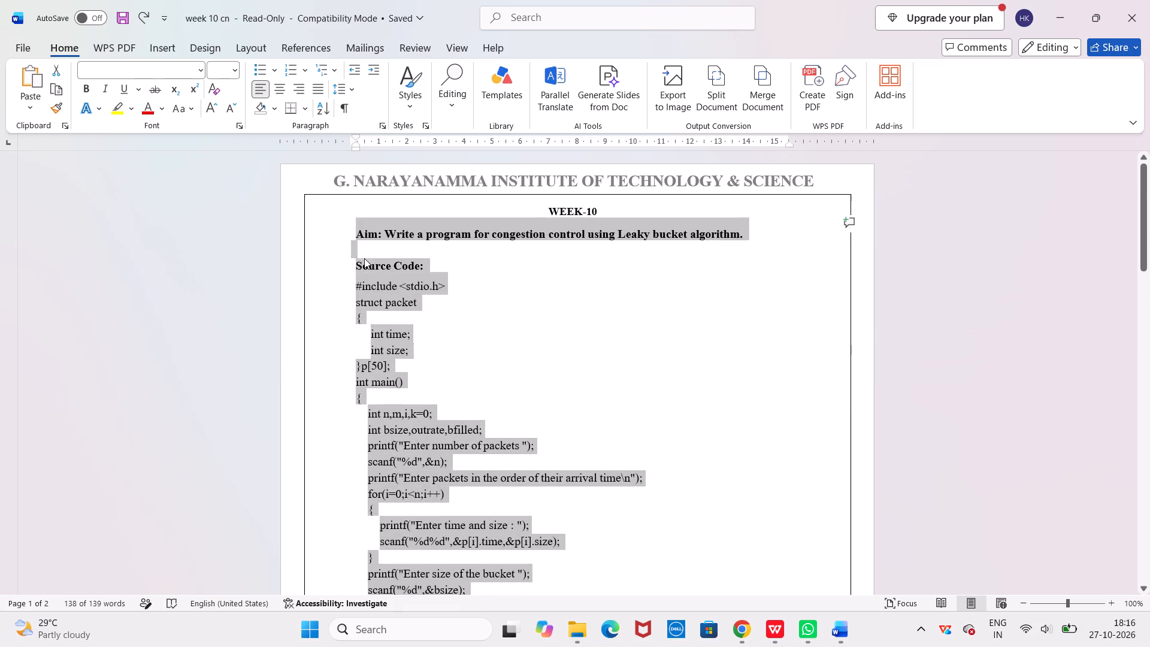
Move the Aim paragraph's hanging indent about 0.7 cm outward past the left margin on the horizontal ruler.
click(380, 225)
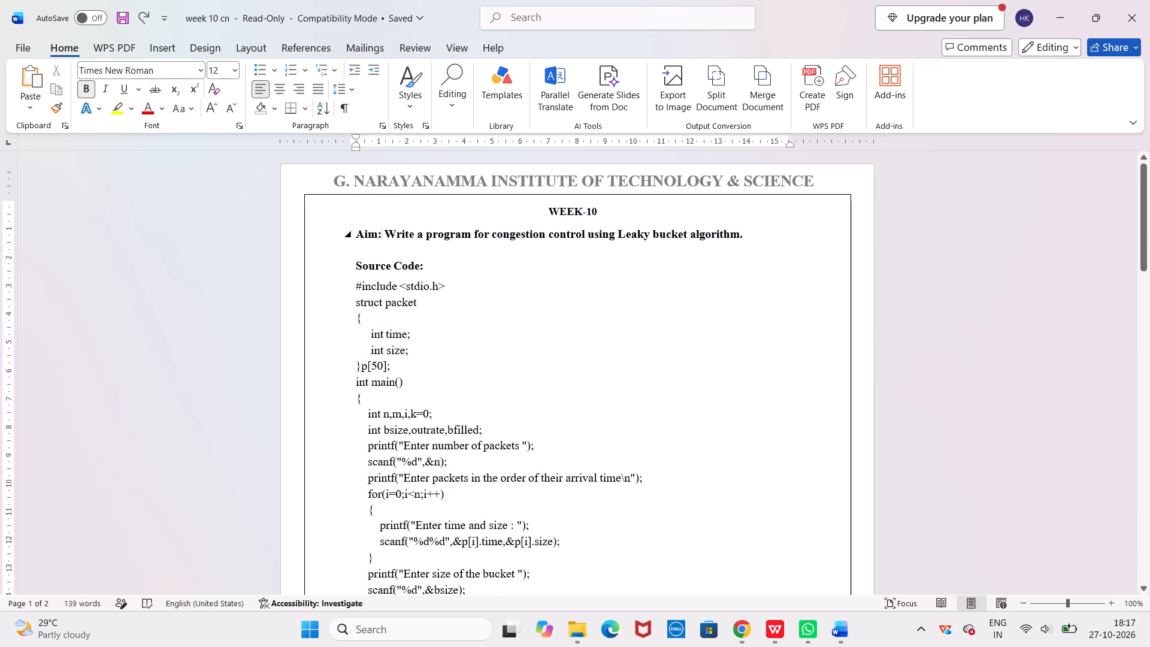
click(373, 228)
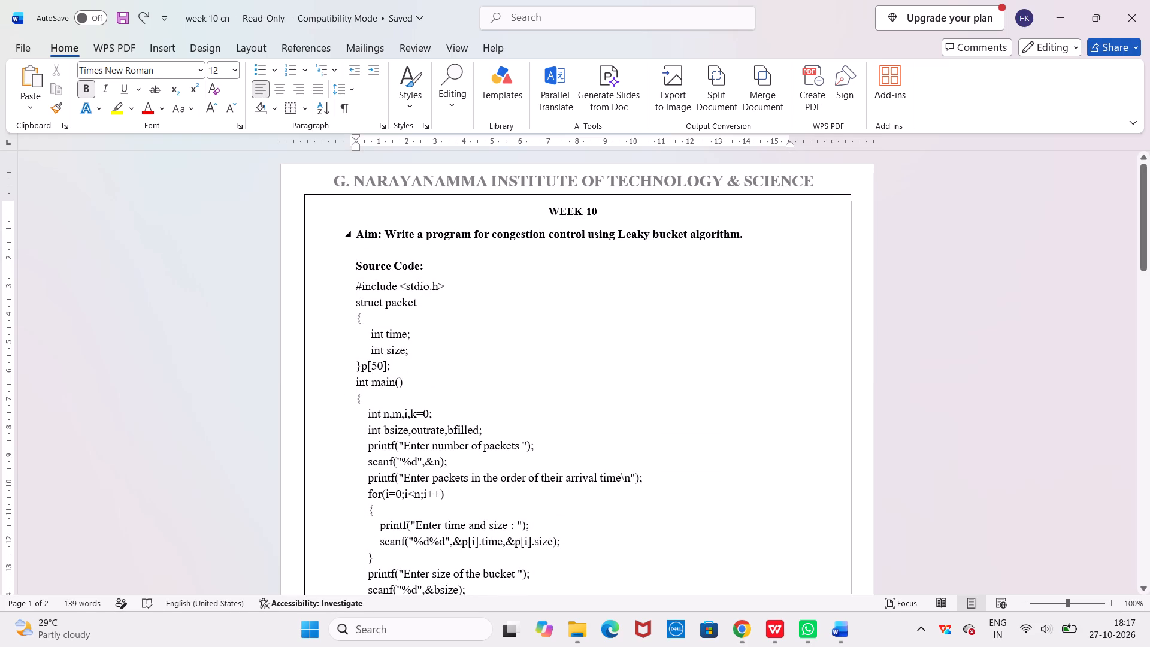
click(353, 231)
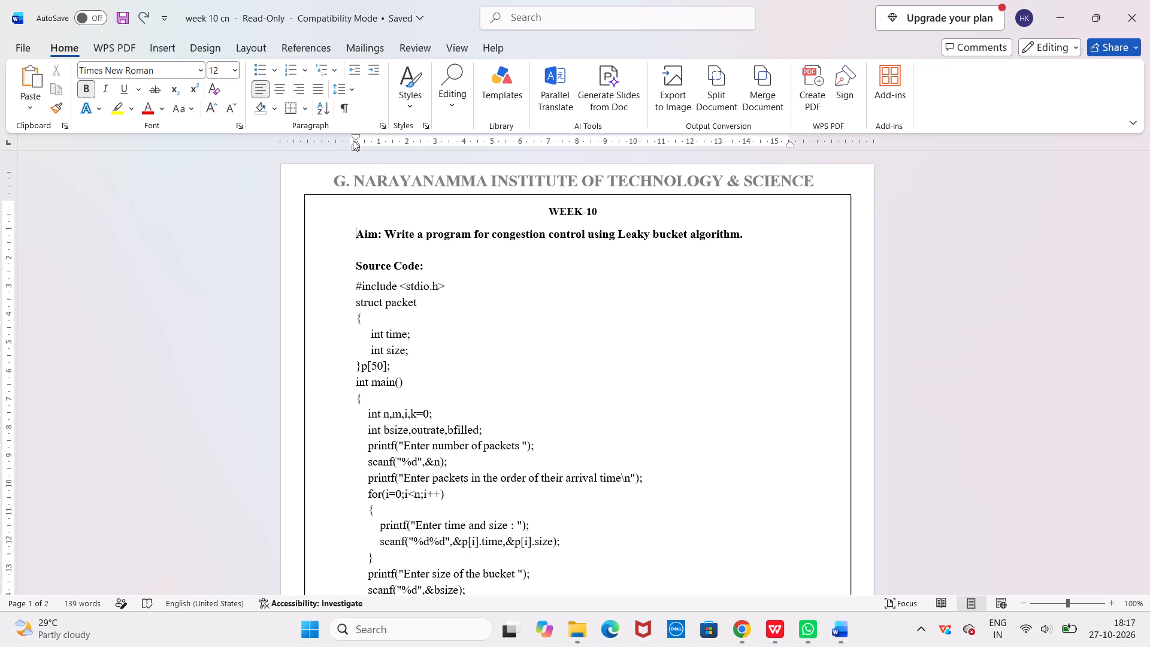
drag(353, 140, 337, 140)
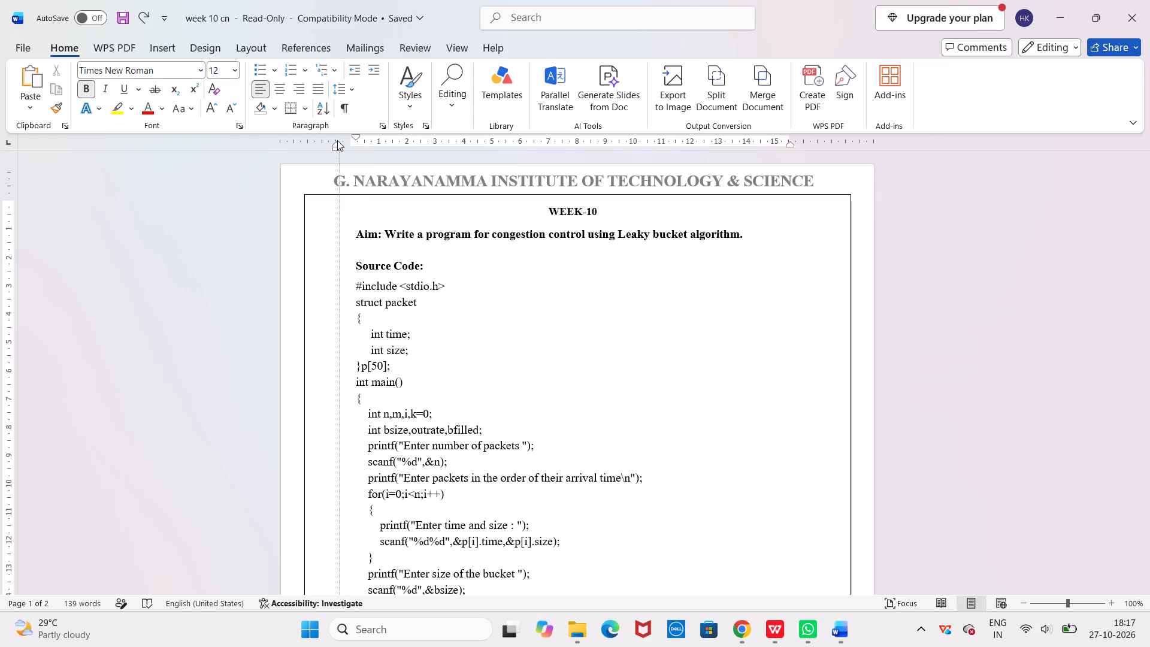
drag(337, 140, 335, 140)
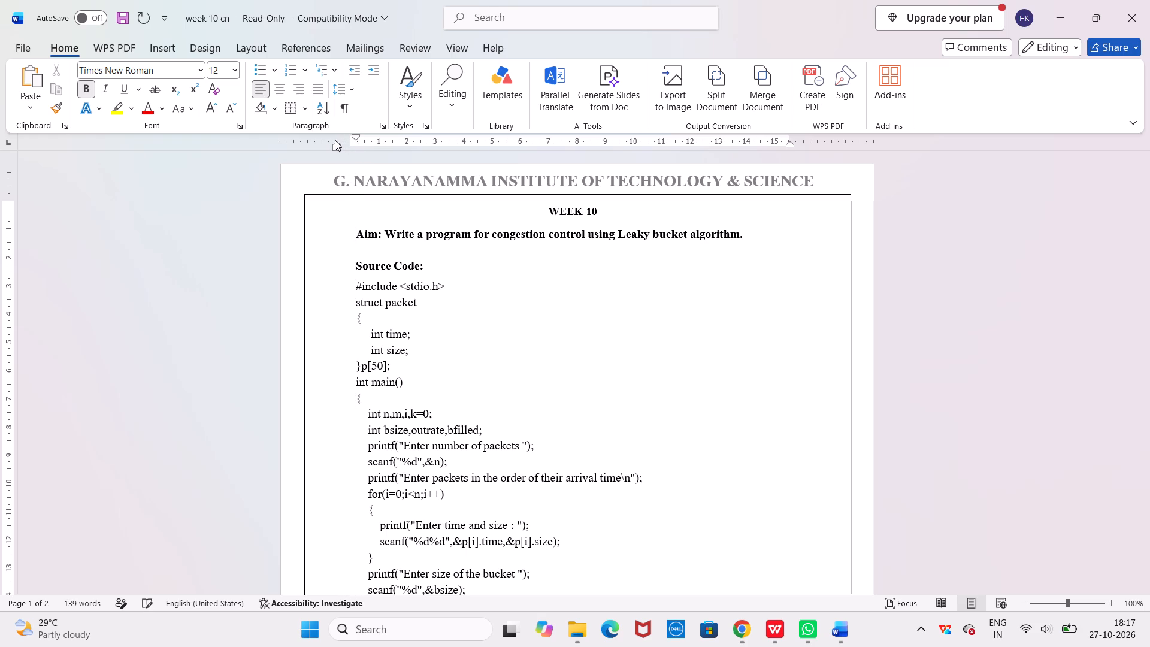
Move the first page's left margin outward by about 1 cm on the horizontal ruler, bringing the text closer to the page border.
drag(352, 140, 347, 139)
drag(347, 139, 337, 140)
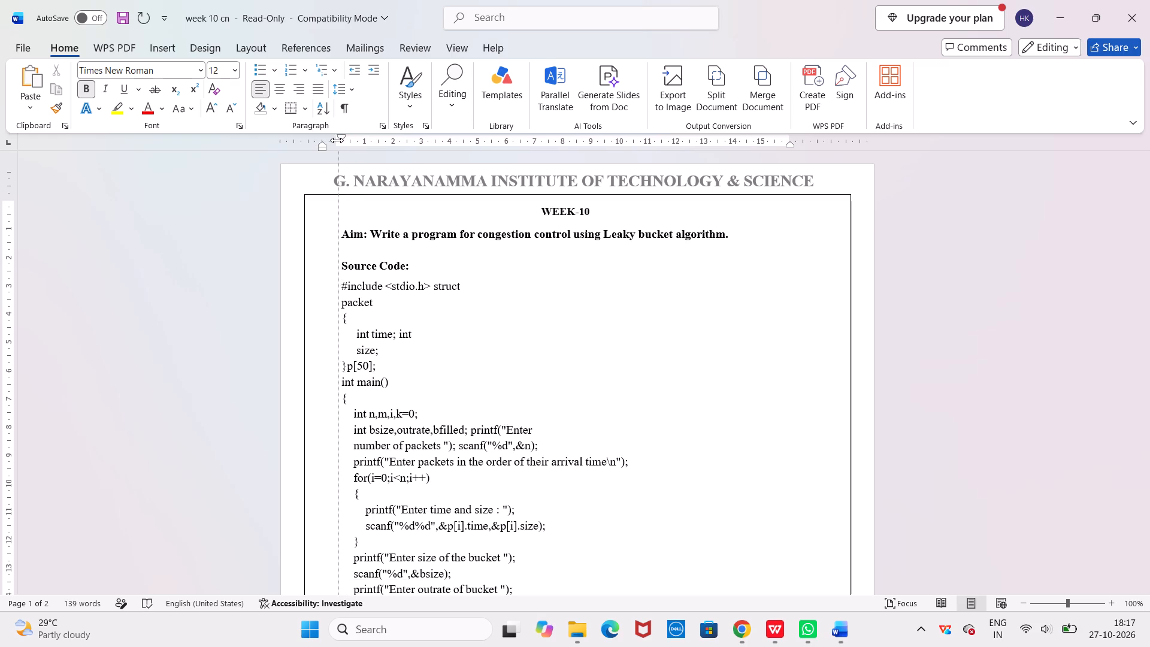
drag(337, 140, 335, 141)
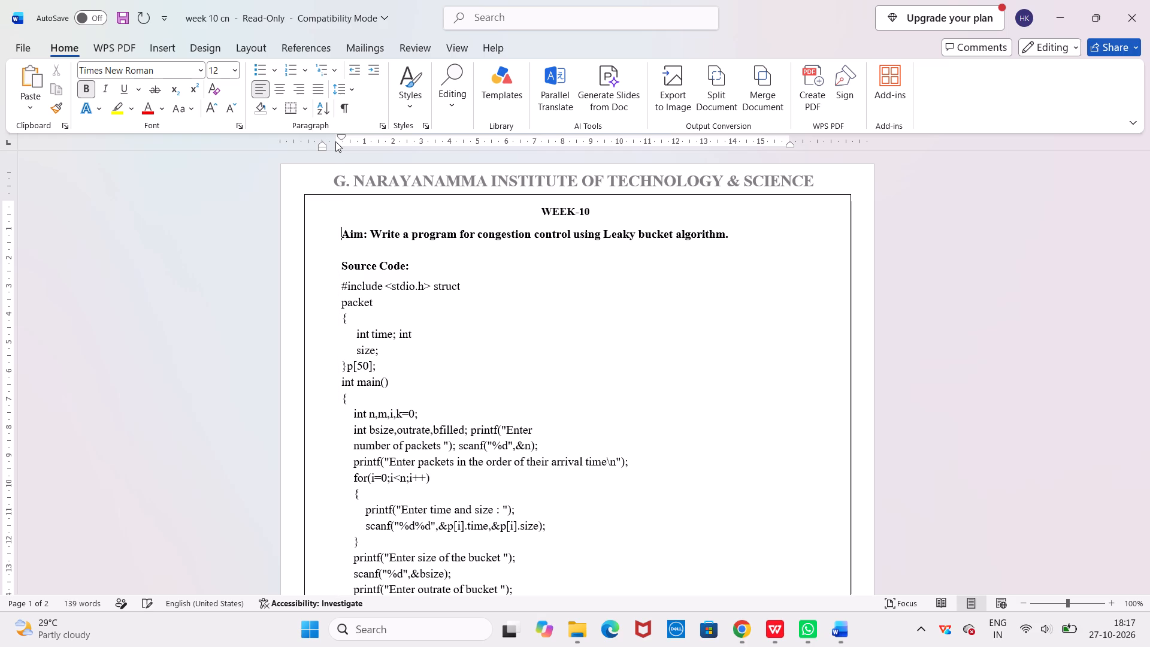
click(341, 134)
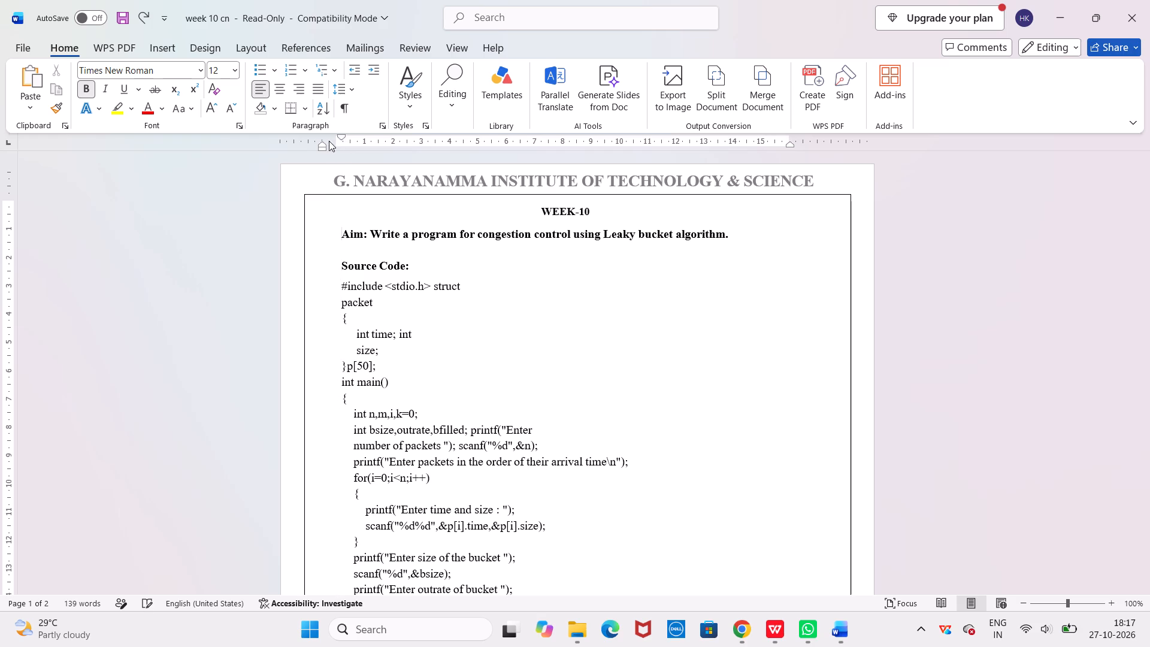
click(323, 144)
drag(337, 140, 331, 141)
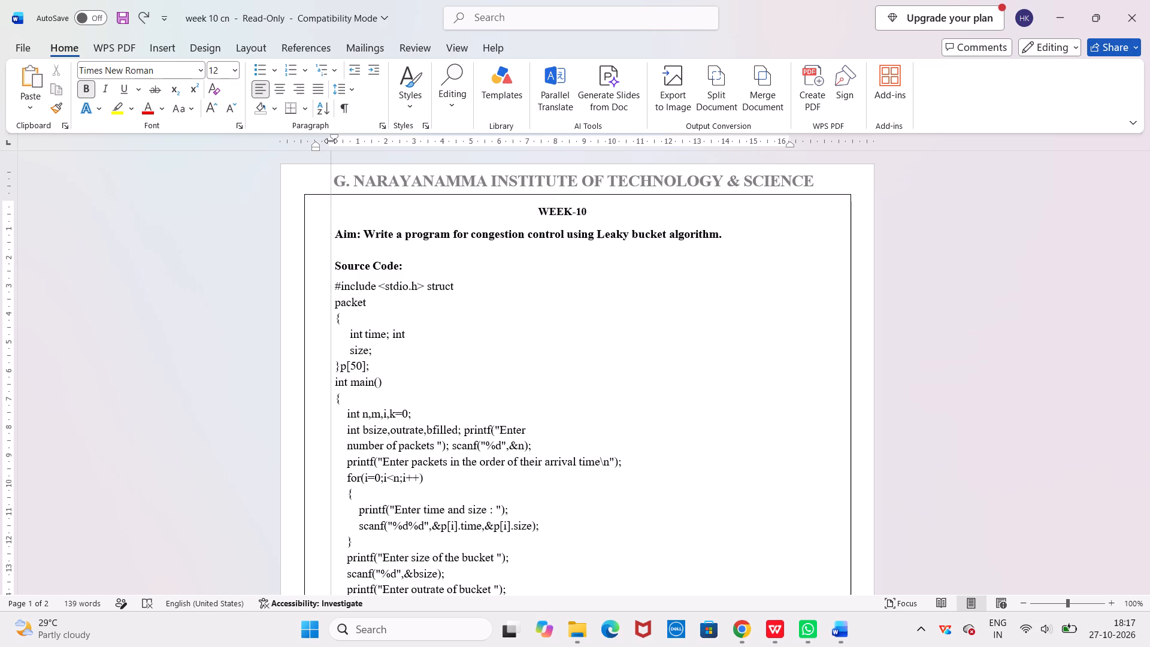
drag(331, 141, 327, 141)
drag(327, 141, 325, 142)
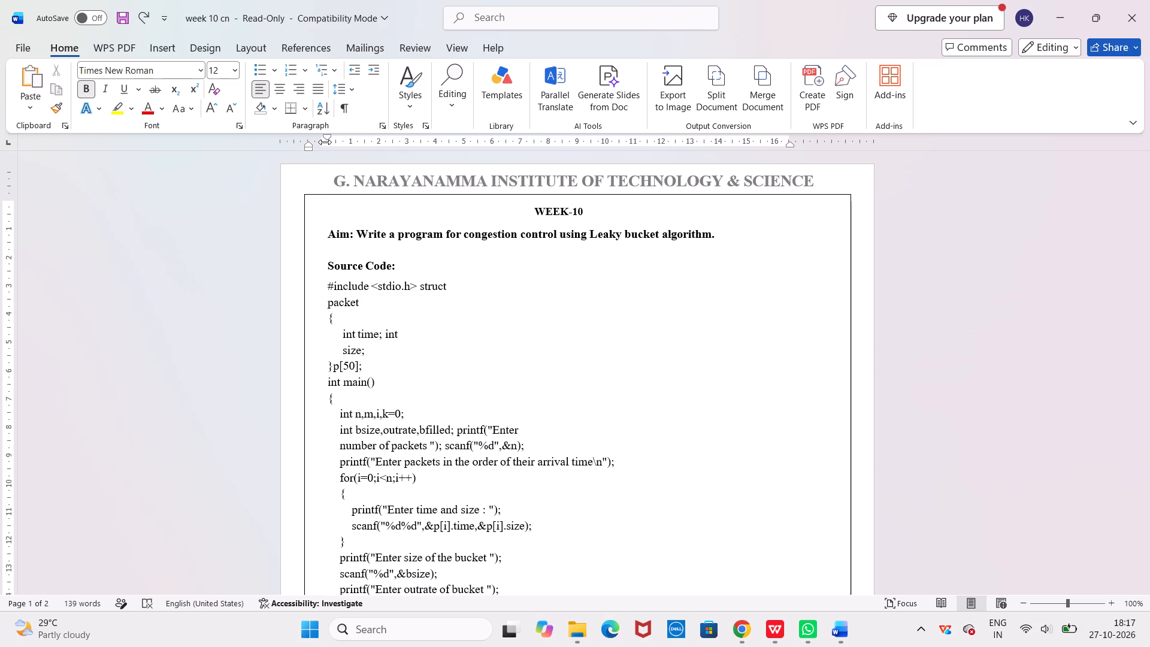
Place the cursor before the opening brace at the start of the second page's code.
scroll(443, 270, down, 5)
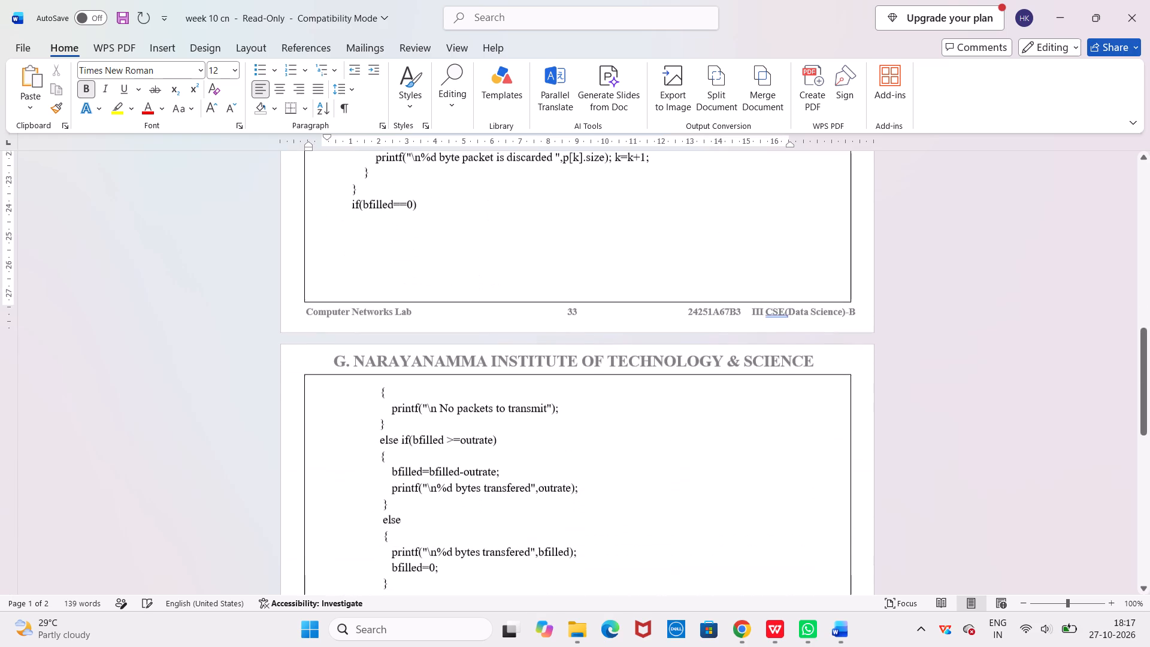
scroll(443, 270, down, 1)
click(377, 352)
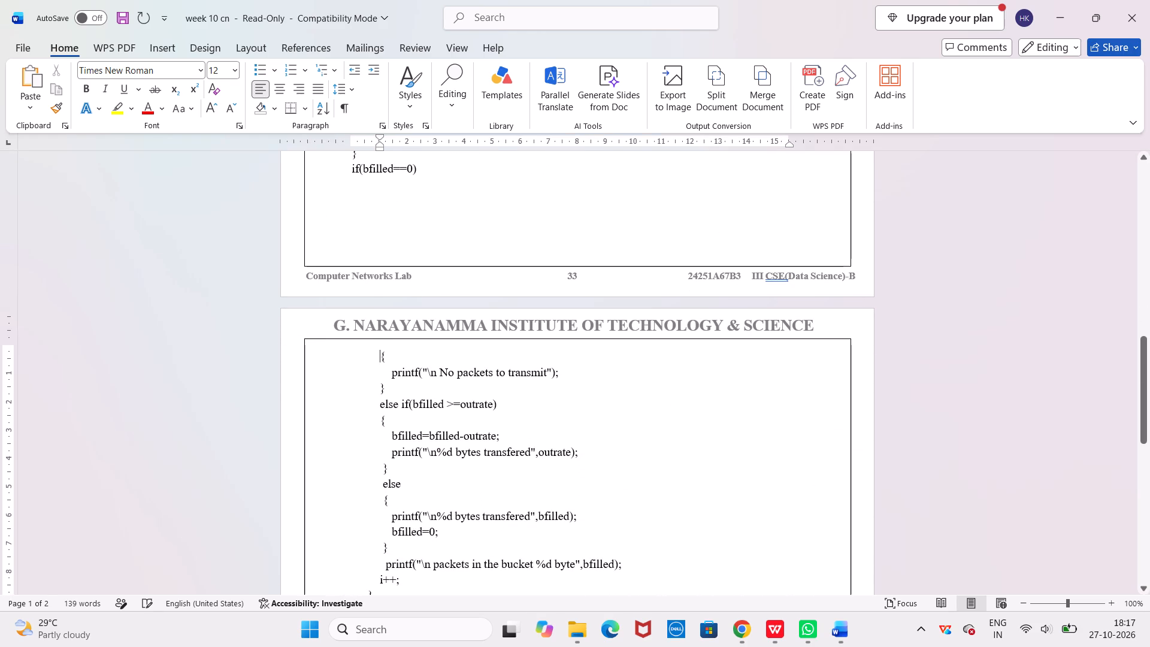
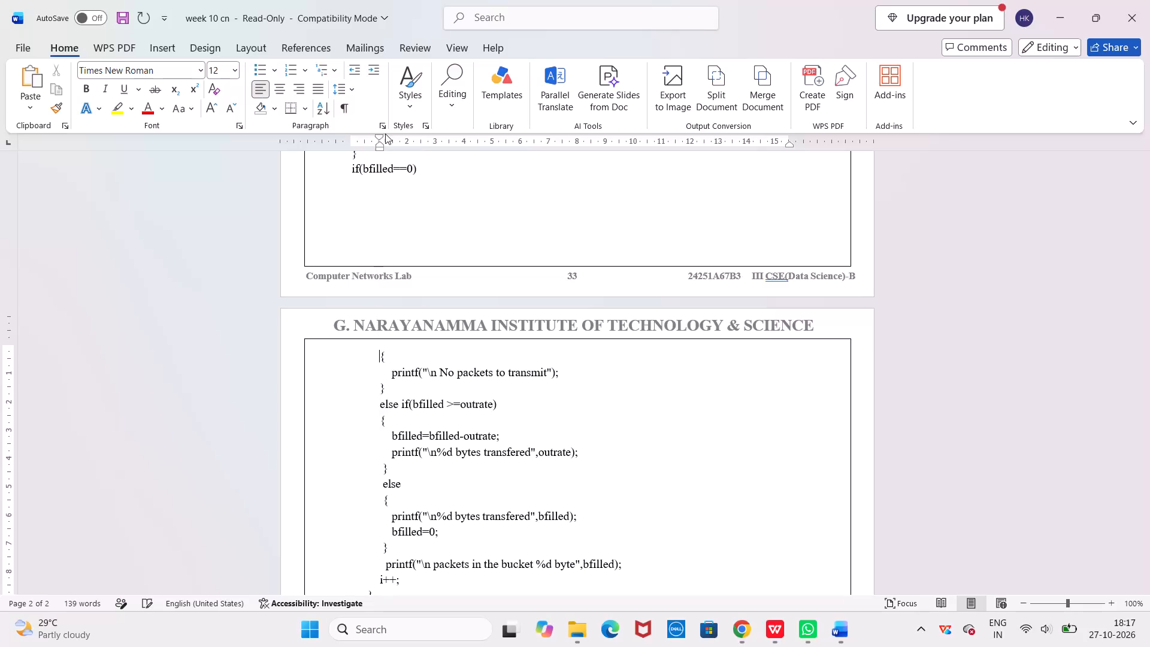
Move the hanging indent of the opening brace paragraph at the start of page two to 0 cm on the ruler.
drag(379, 144, 362, 146)
drag(362, 146, 349, 146)
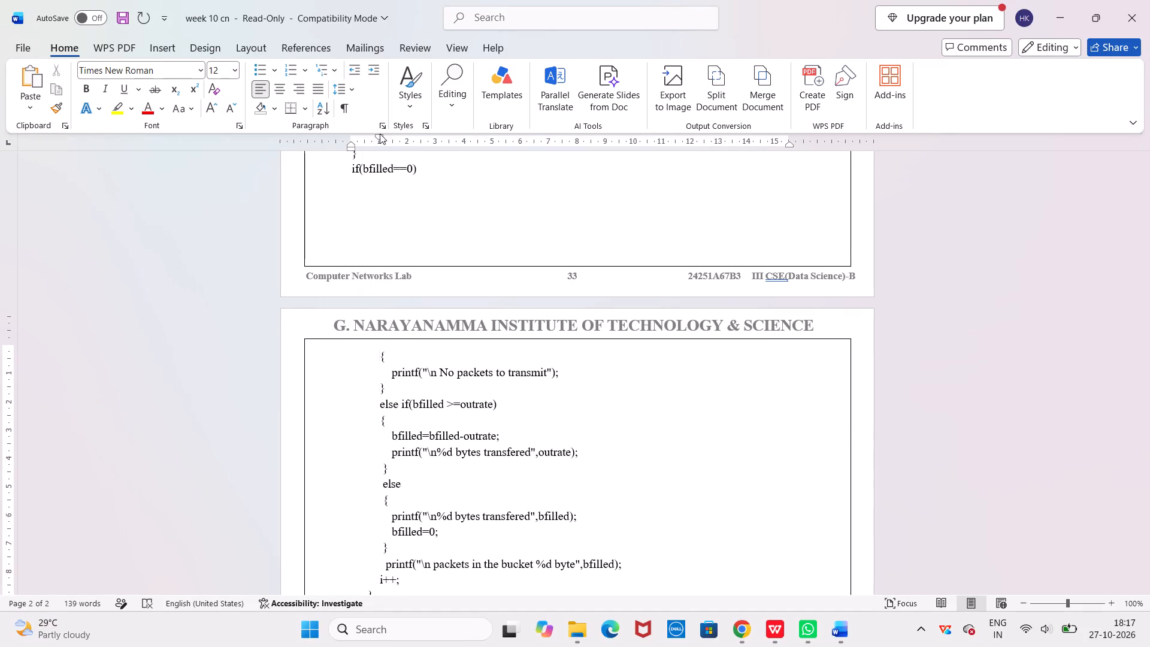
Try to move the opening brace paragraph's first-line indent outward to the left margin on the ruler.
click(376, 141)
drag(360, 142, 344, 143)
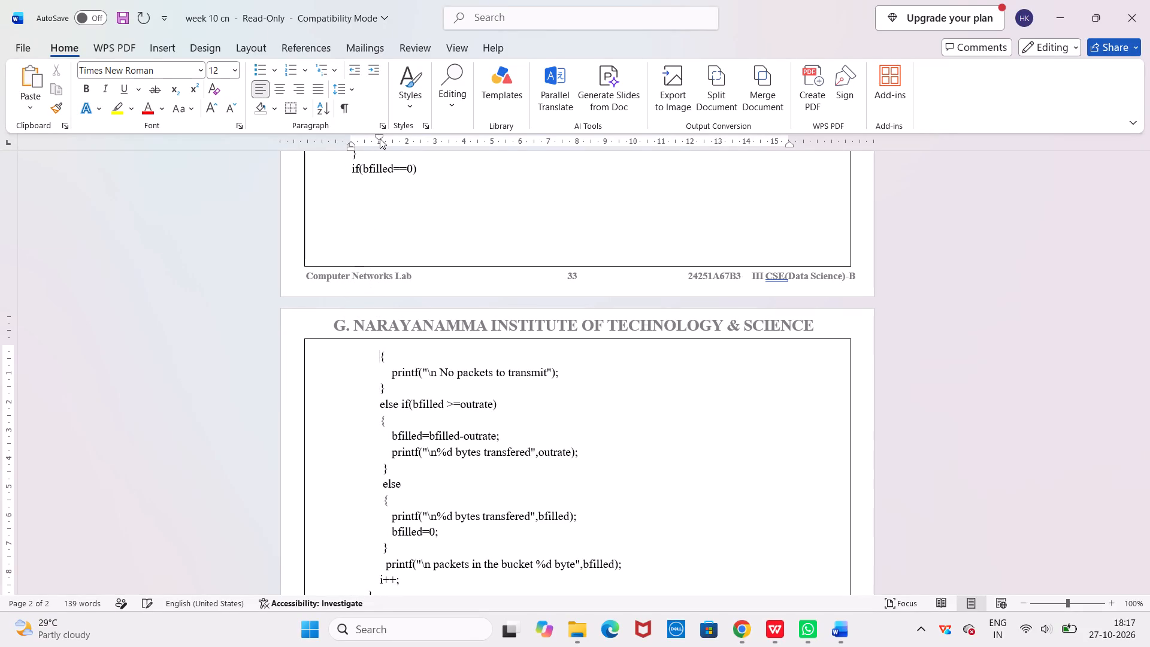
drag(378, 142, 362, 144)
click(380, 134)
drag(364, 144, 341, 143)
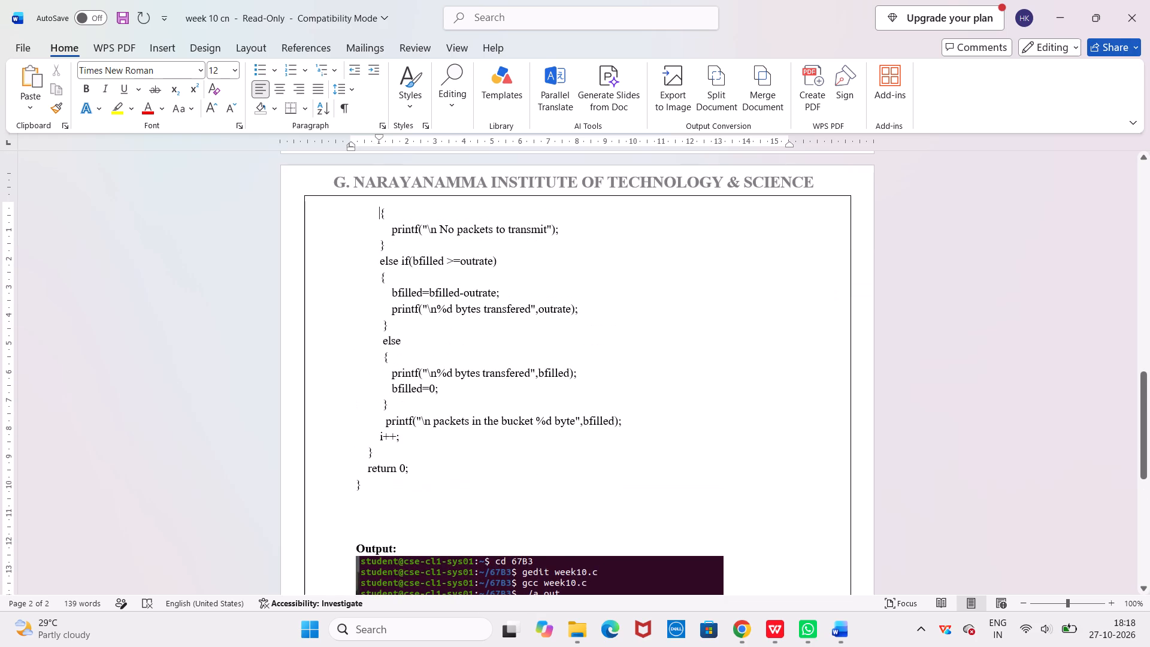
Set the first-line indent of page two's code, from the opening brace to the final closing brace, to about 0.2 cm on the ruler.
drag(380, 210, 385, 439)
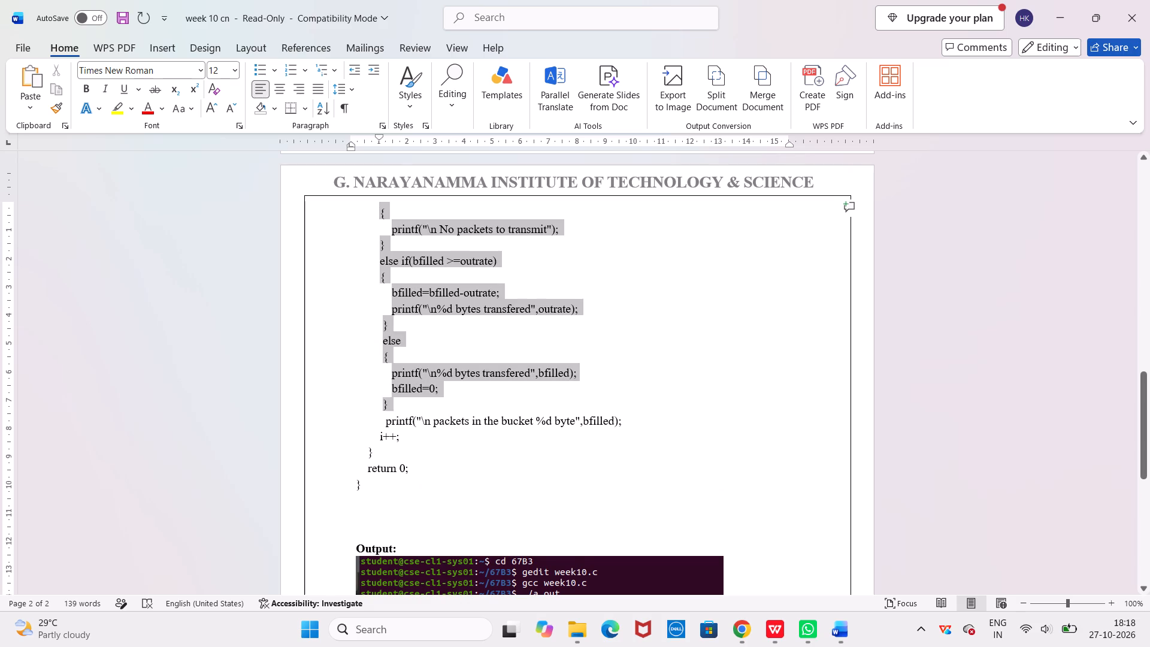
drag(385, 439, 376, 480)
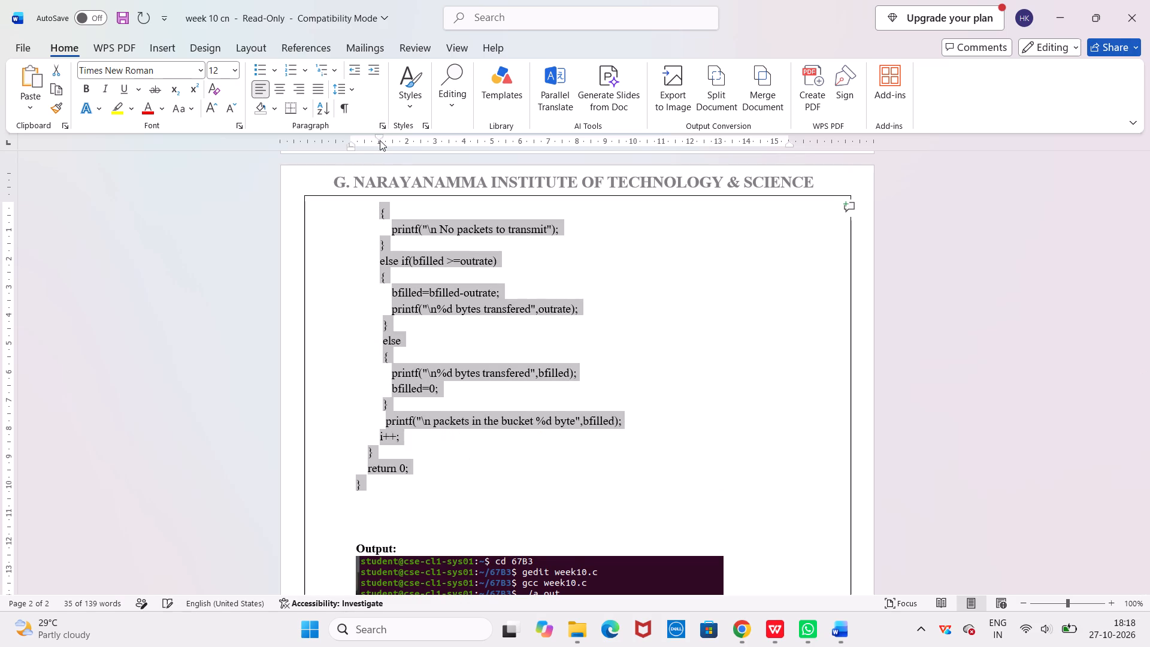
drag(379, 137, 364, 135)
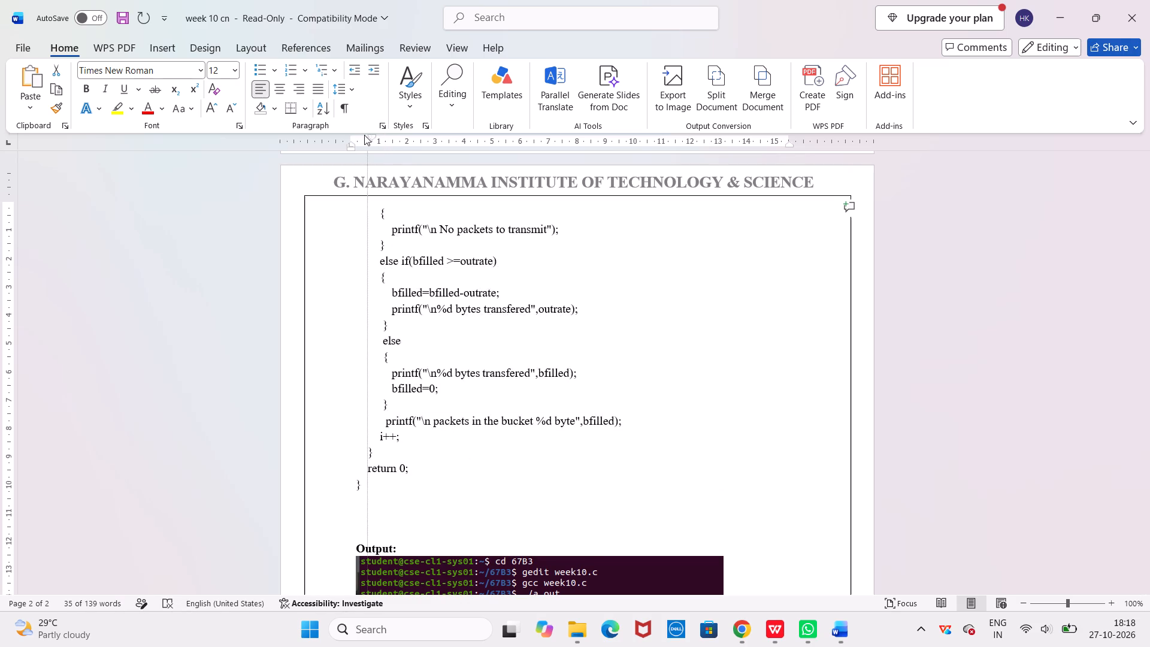
drag(364, 135, 343, 137)
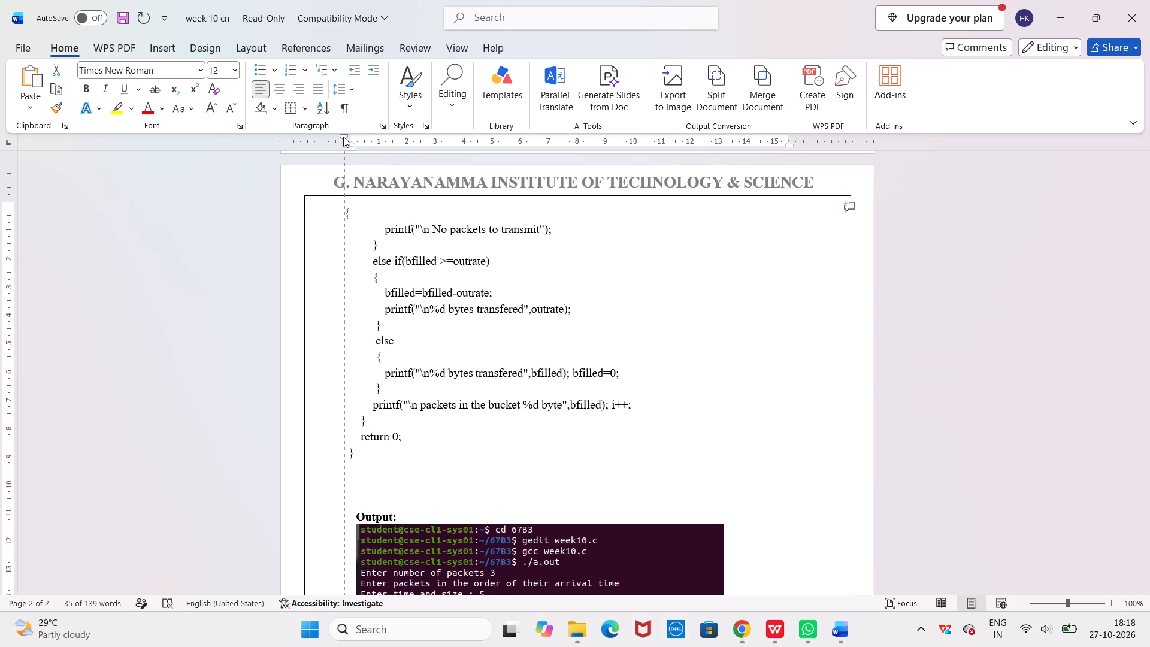
drag(343, 137, 337, 140)
scroll(381, 309, up, 1)
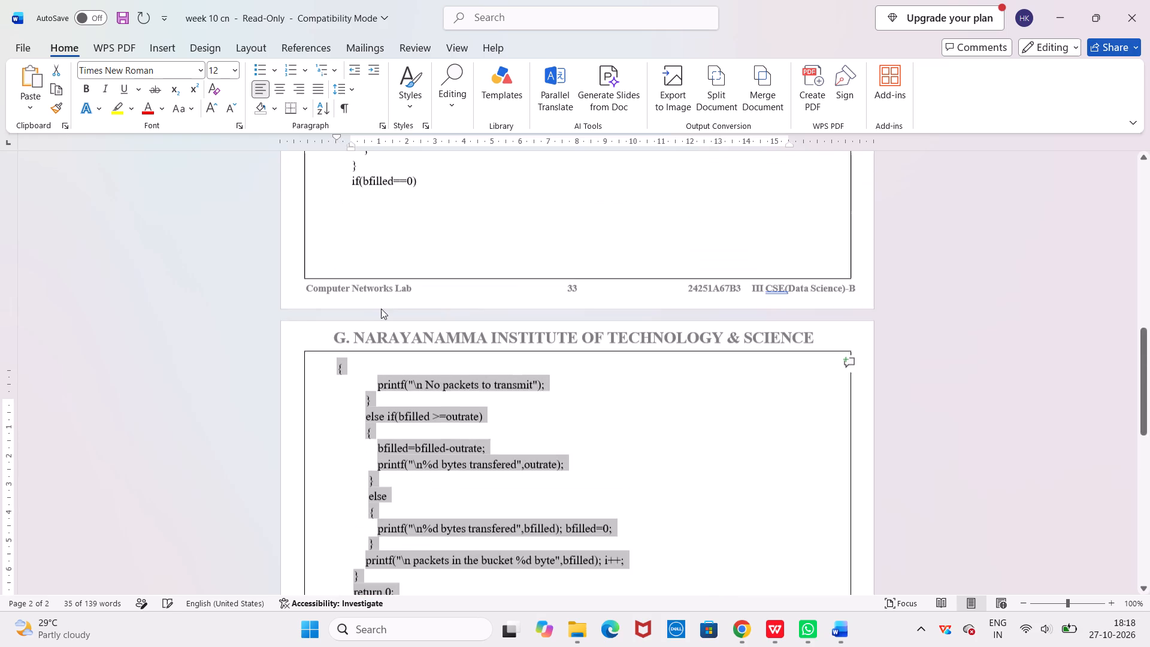
scroll(381, 309, up, 2)
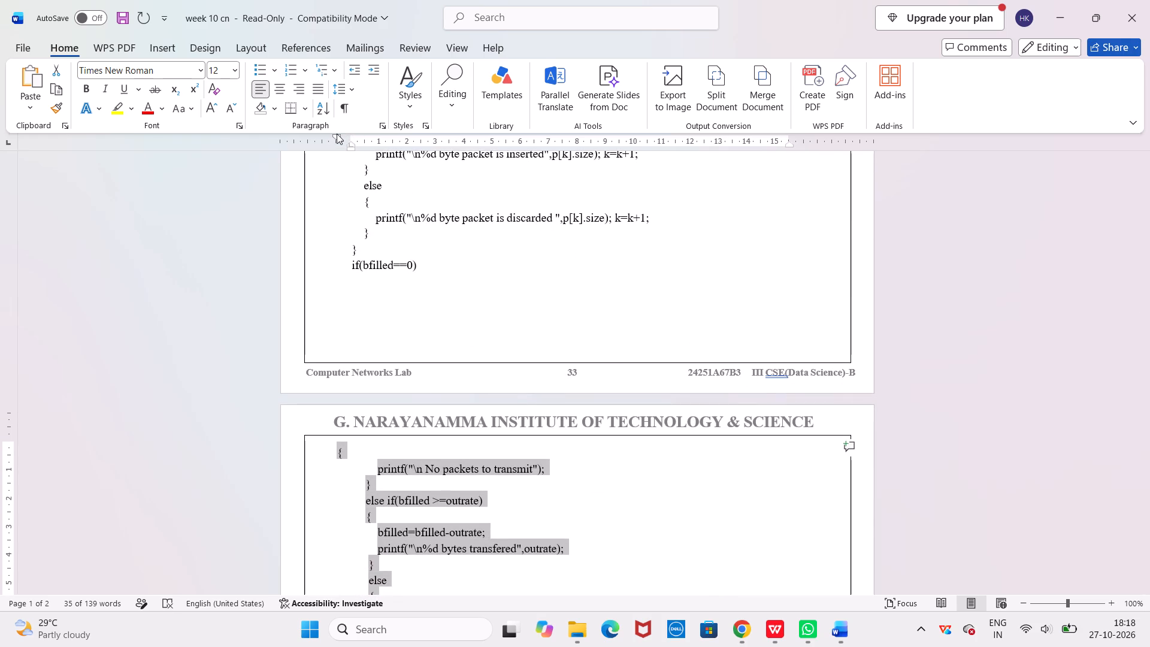
drag(337, 134, 346, 134)
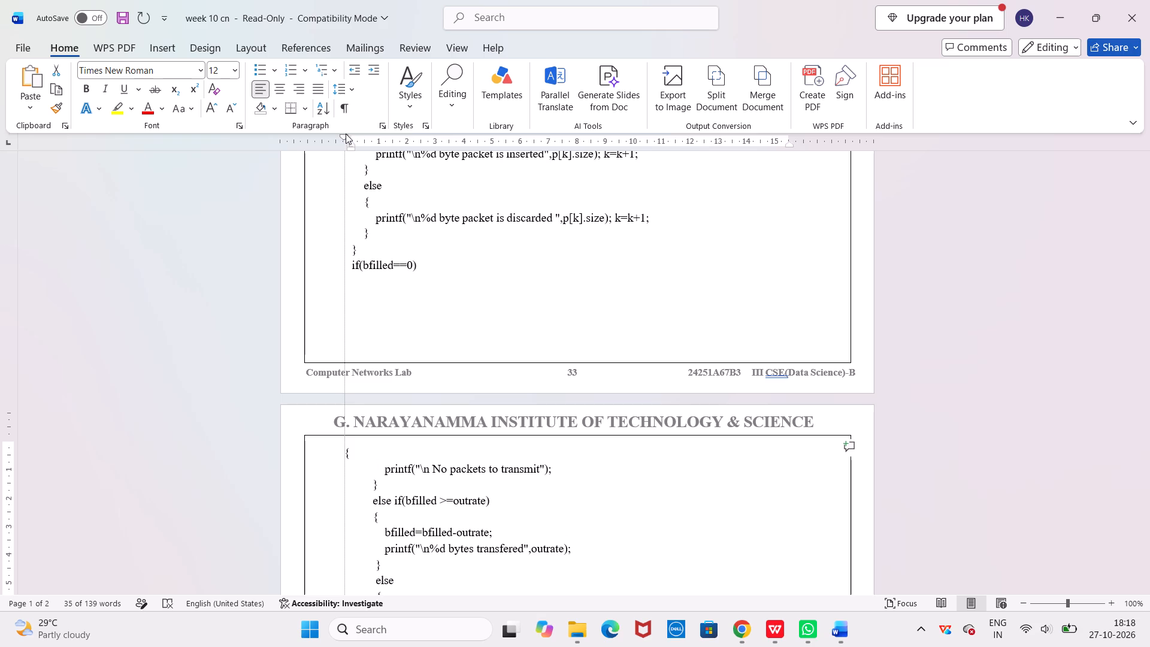
drag(346, 134, 355, 132)
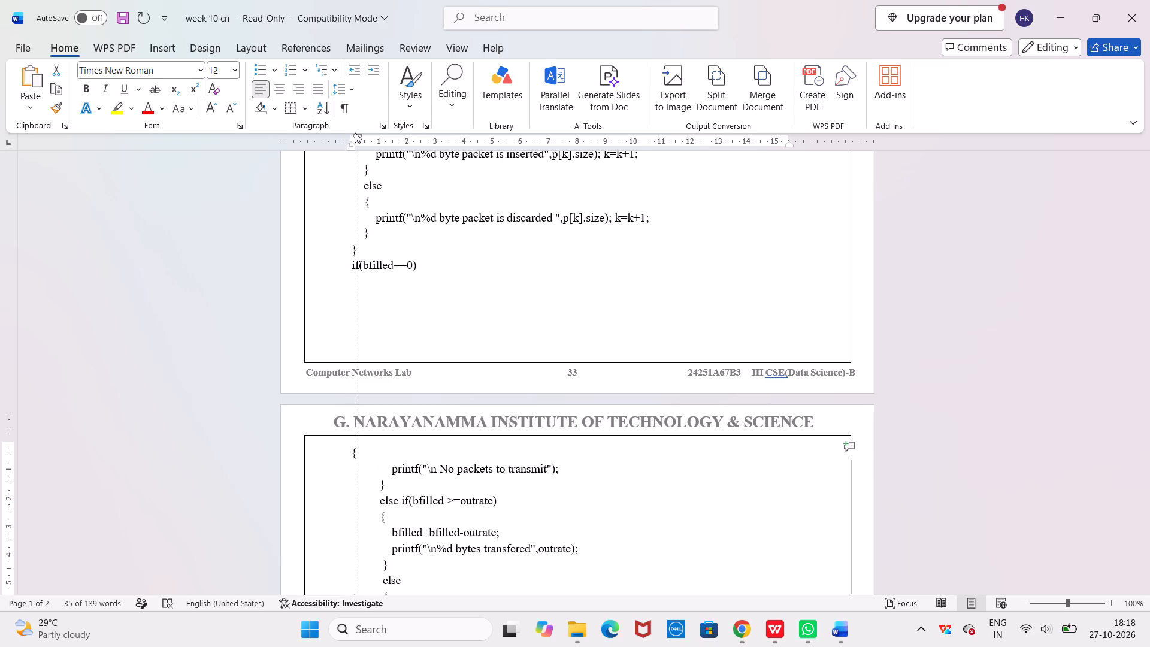
drag(355, 132, 356, 132)
Delete the blank line directly above the Output heading on the second page.
scroll(360, 335, up, 4)
scroll(360, 335, down, 1)
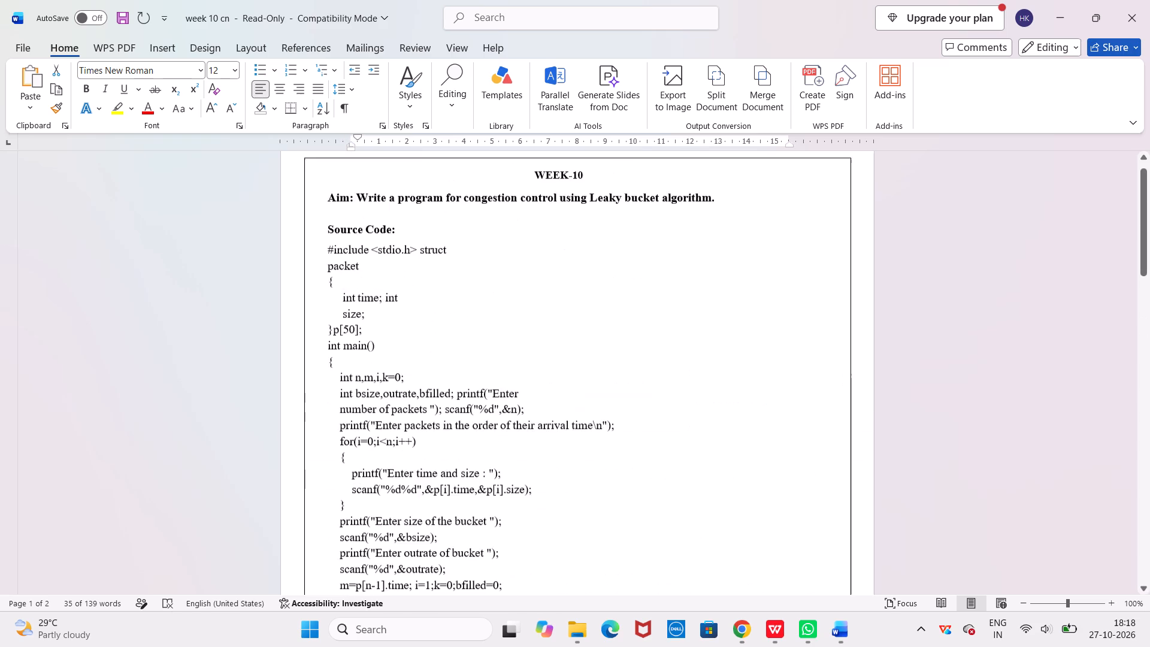
scroll(360, 335, down, 1)
scroll(360, 335, up, 2)
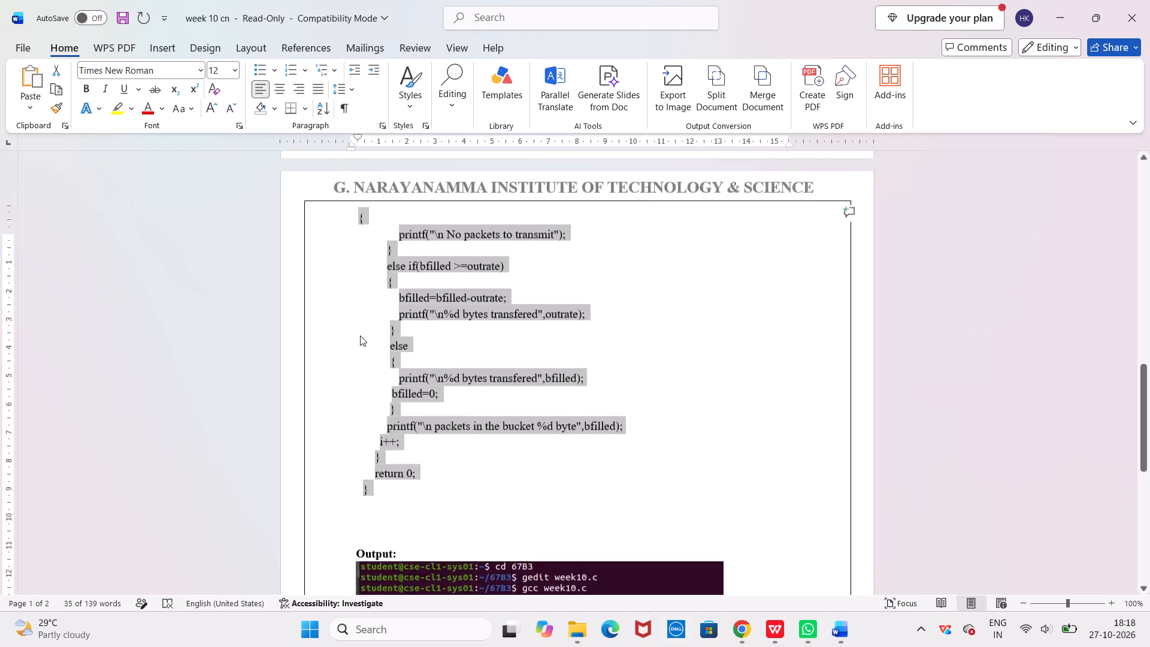
scroll(360, 335, up, 1)
click(410, 560)
scroll(410, 560, down, 1)
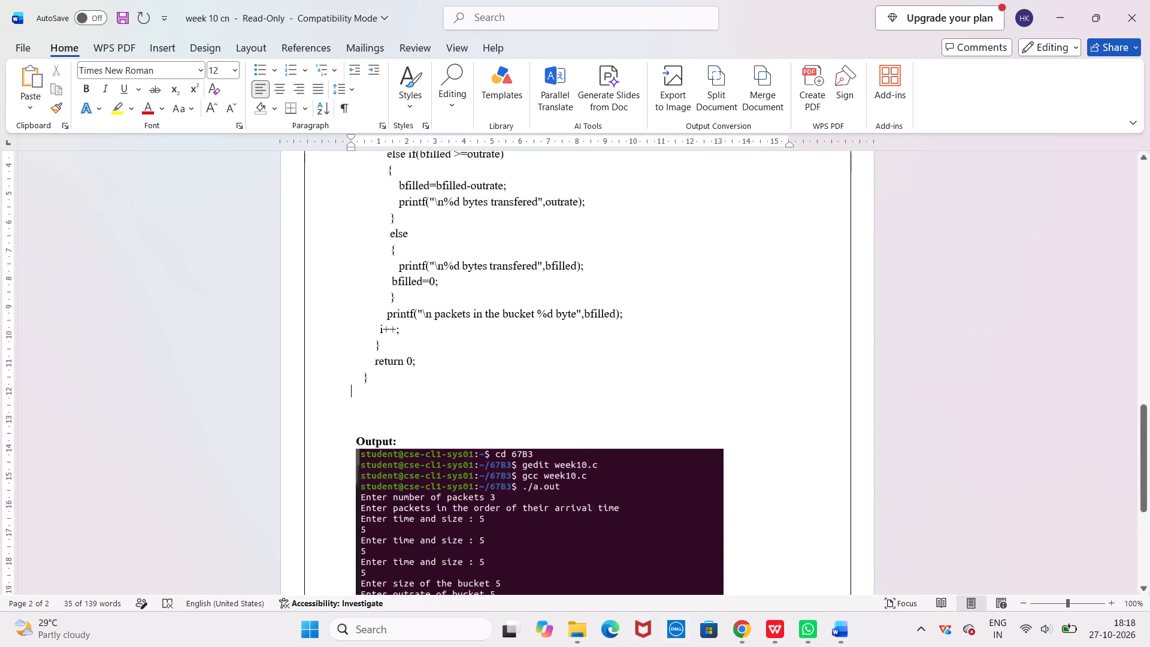
scroll(410, 560, down, 1)
double_click(370, 366)
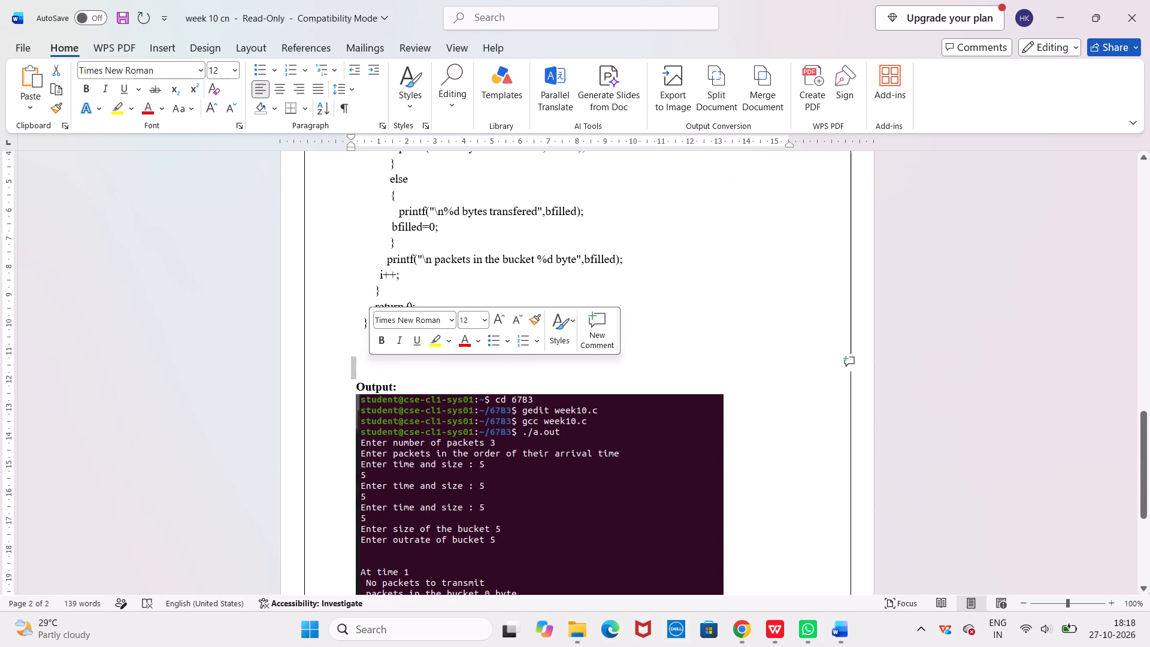
key(BackSpace)
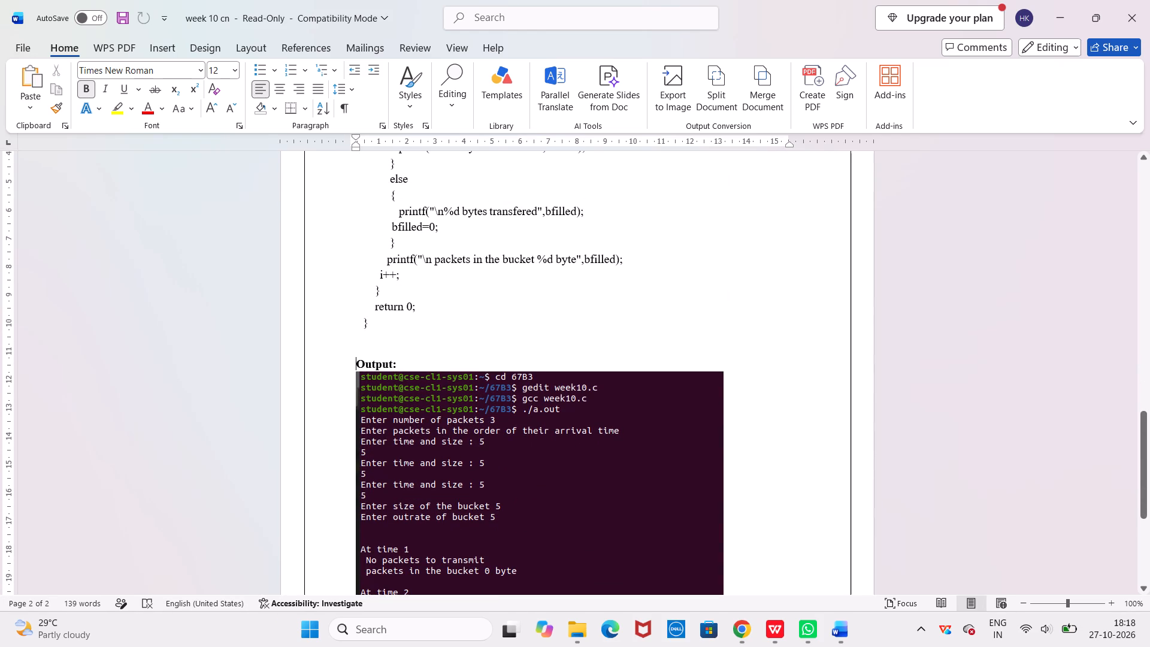
Move the terminal output screenshot about 0.8 cm outward toward the left page border.
scroll(370, 389, down, 1)
drag(374, 385, 357, 382)
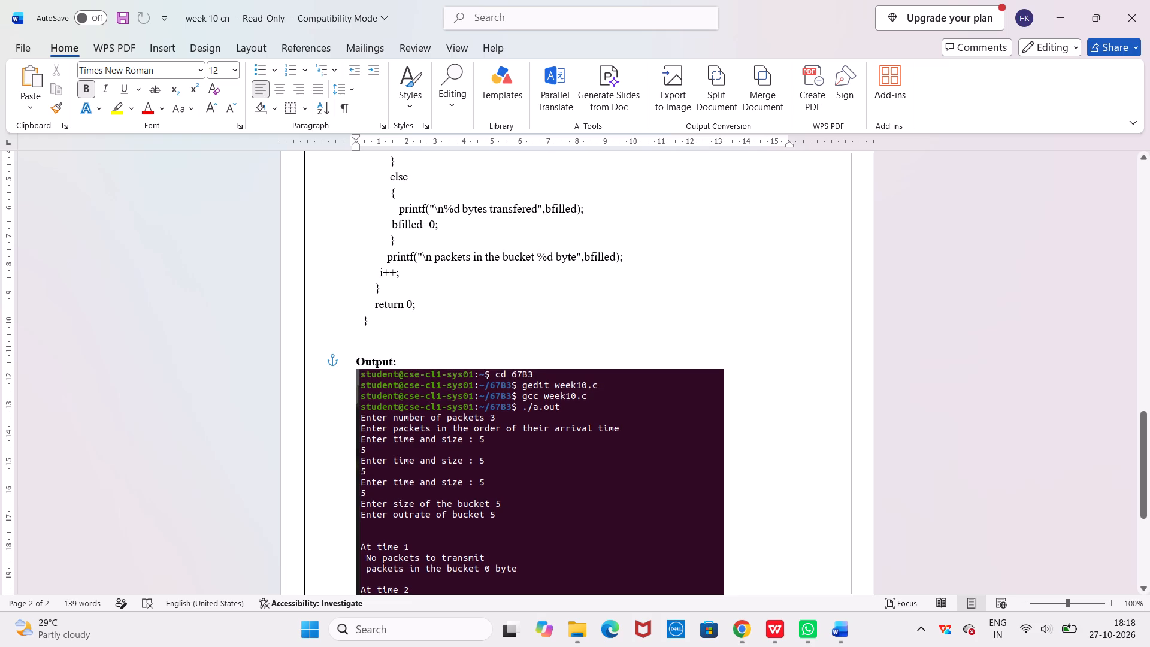
drag(357, 382, 344, 386)
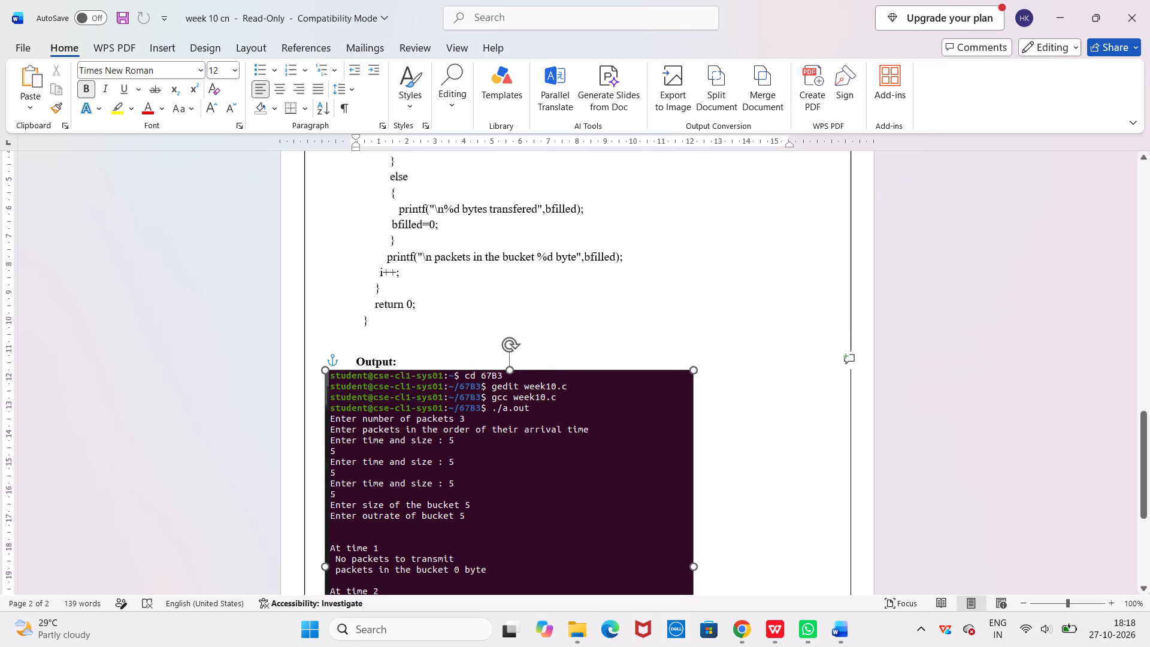
drag(344, 386, 352, 389)
Remove the remaining blank lines so the Output heading starts on the line right after the code's final closing brace.
scroll(362, 376, up, 2)
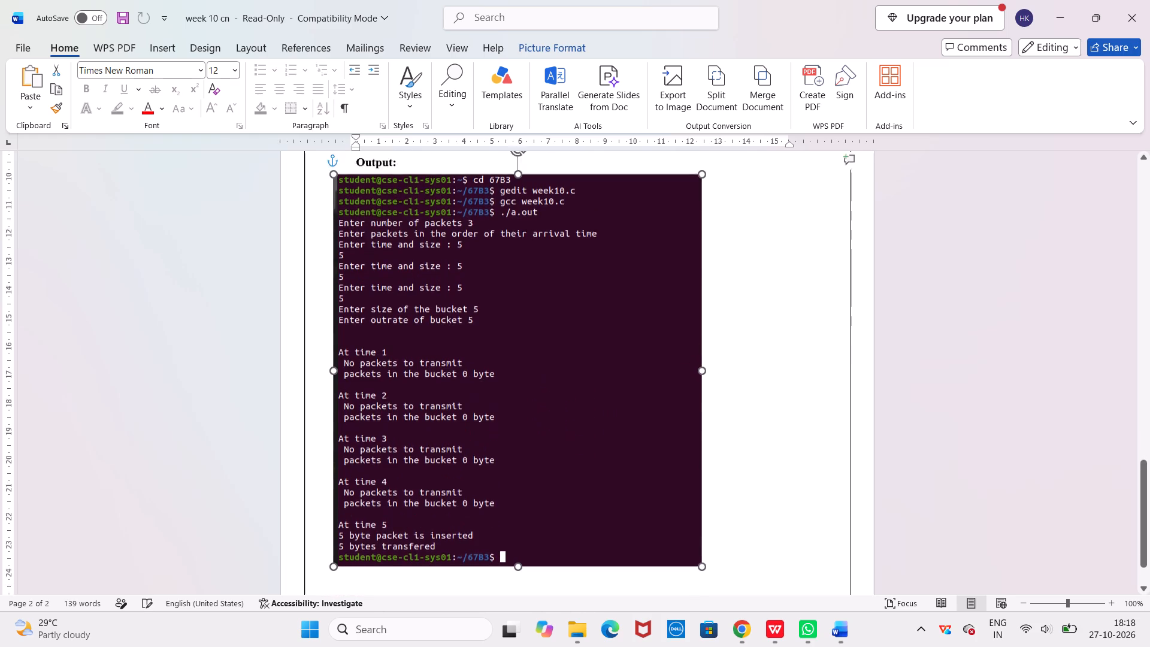
scroll(362, 376, up, 2)
scroll(383, 453, down, 1)
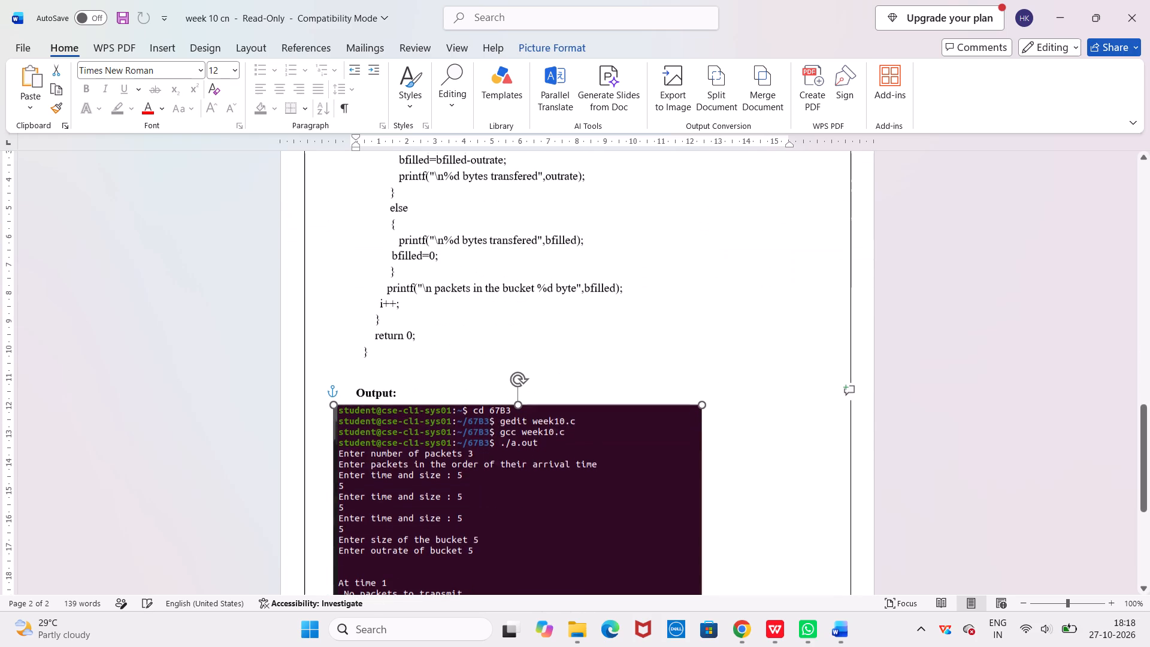
scroll(383, 453, down, 1)
click(355, 390)
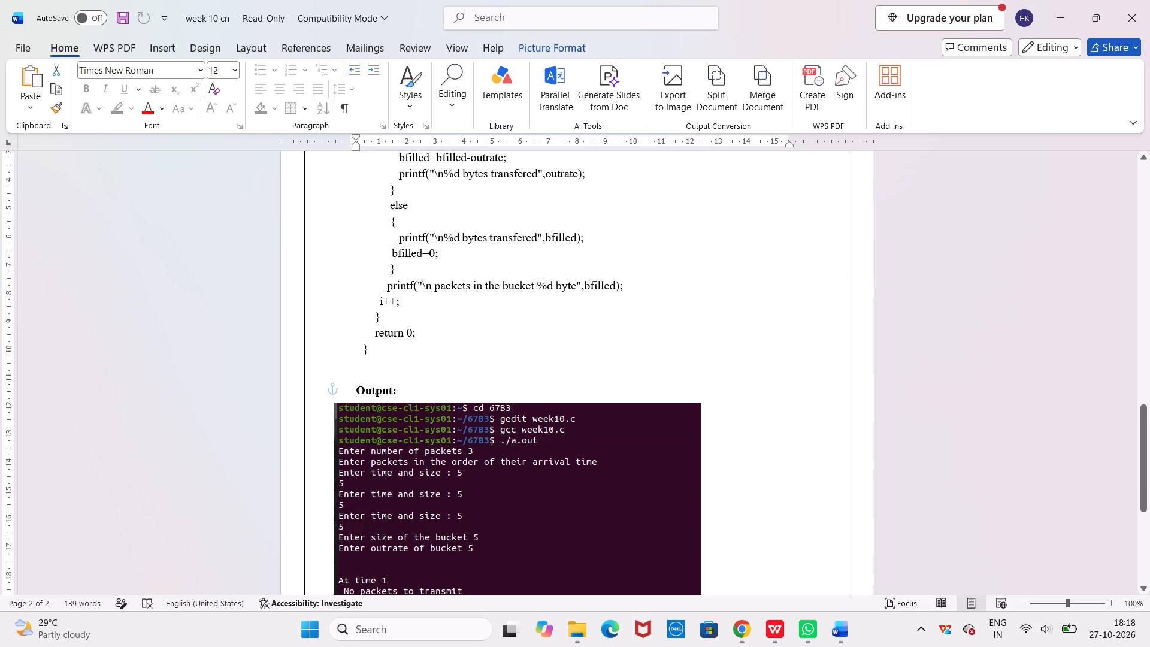
key(BackSpace)
key(BackSpace)
key(BackSpace)
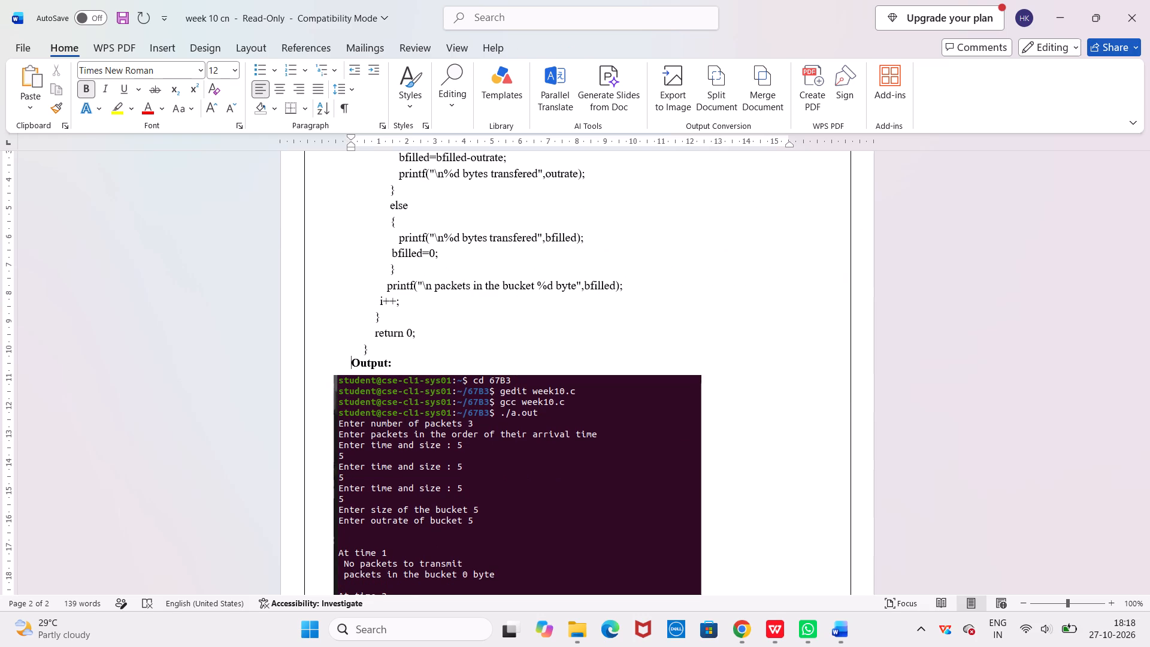
key(BackSpace)
key(Return)
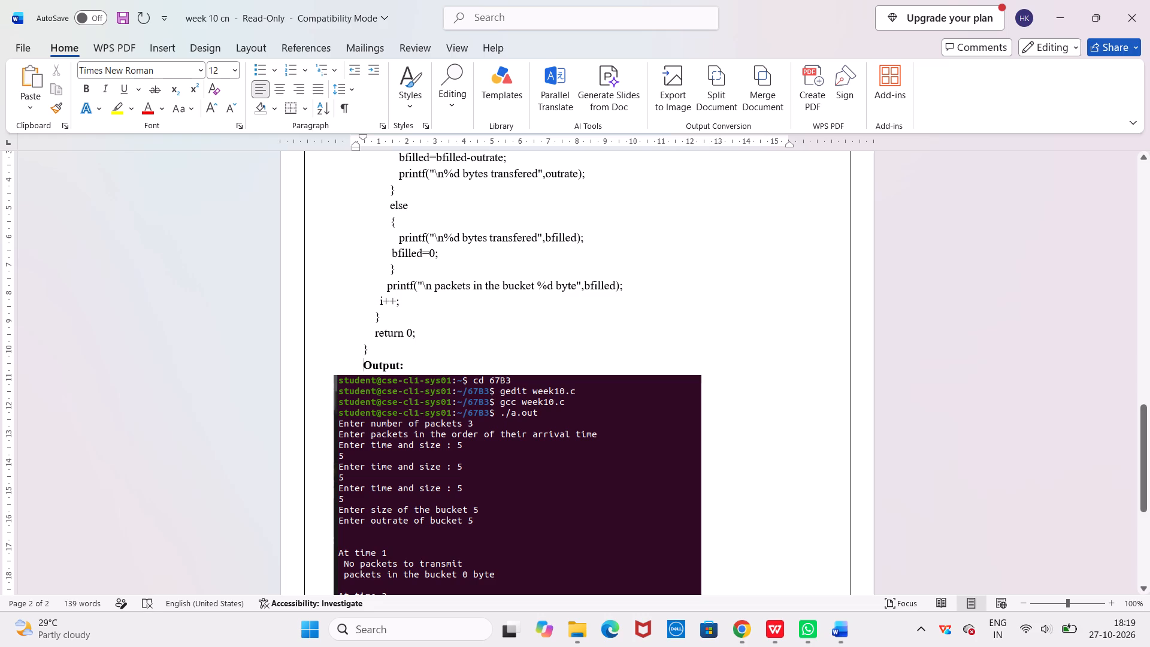
Move the Output heading's first-line indent to about 0.75 cm outside the left margin, near the screenshot's left edge.
click(364, 364)
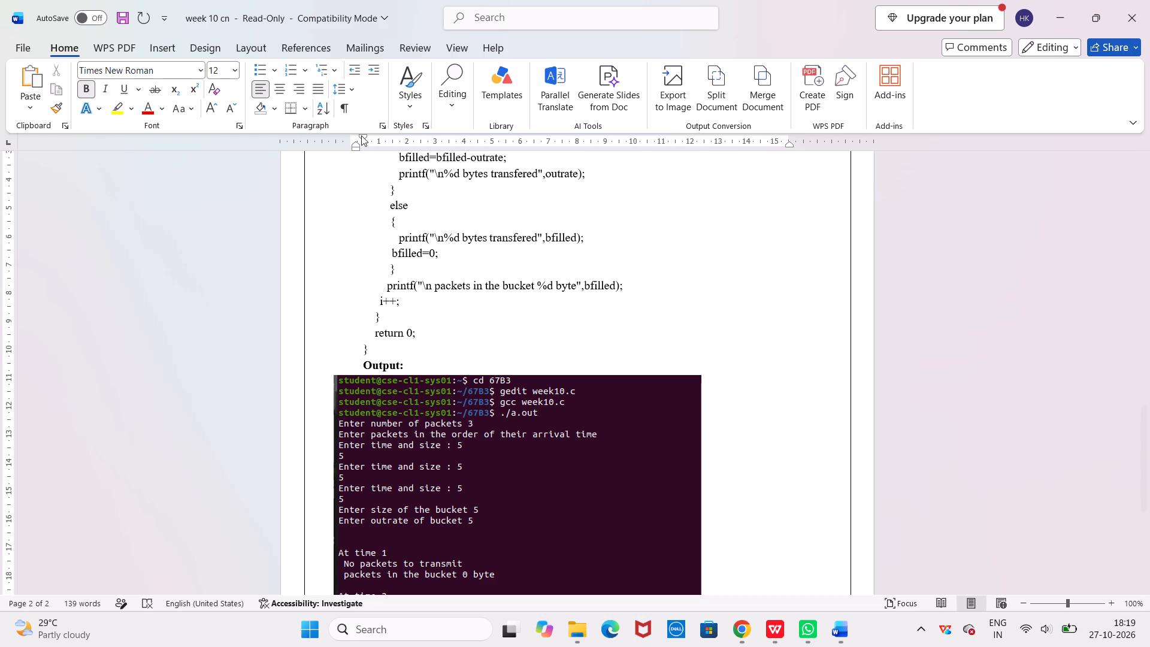
drag(361, 134, 343, 134)
drag(343, 134, 334, 135)
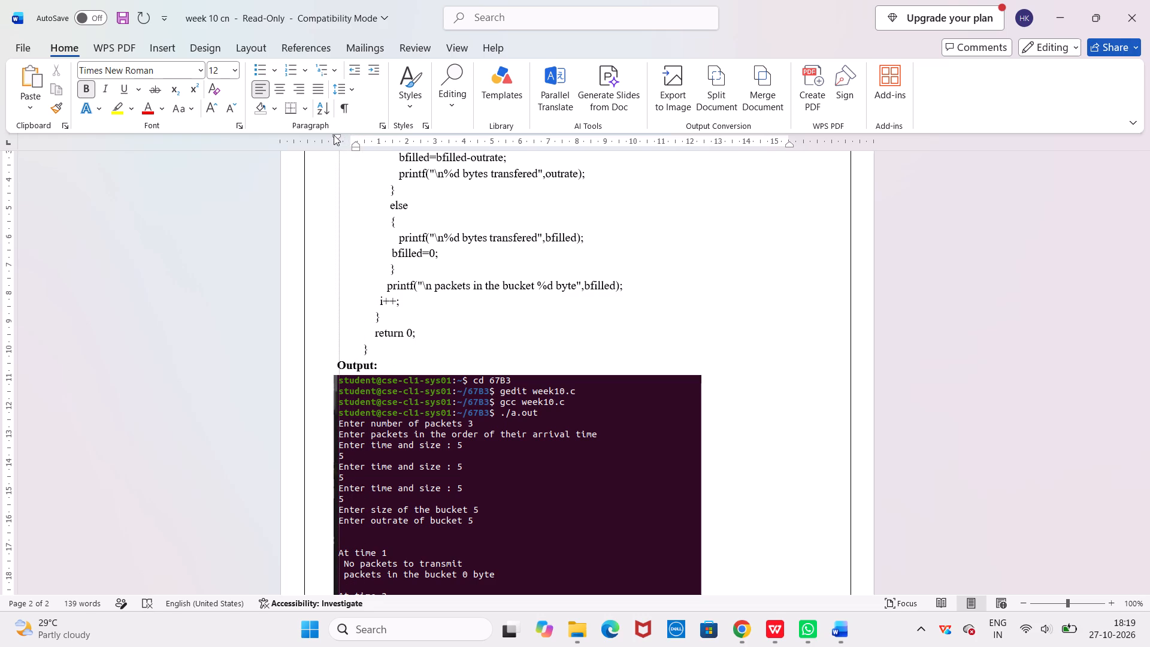
drag(334, 135, 333, 135)
drag(333, 135, 331, 135)
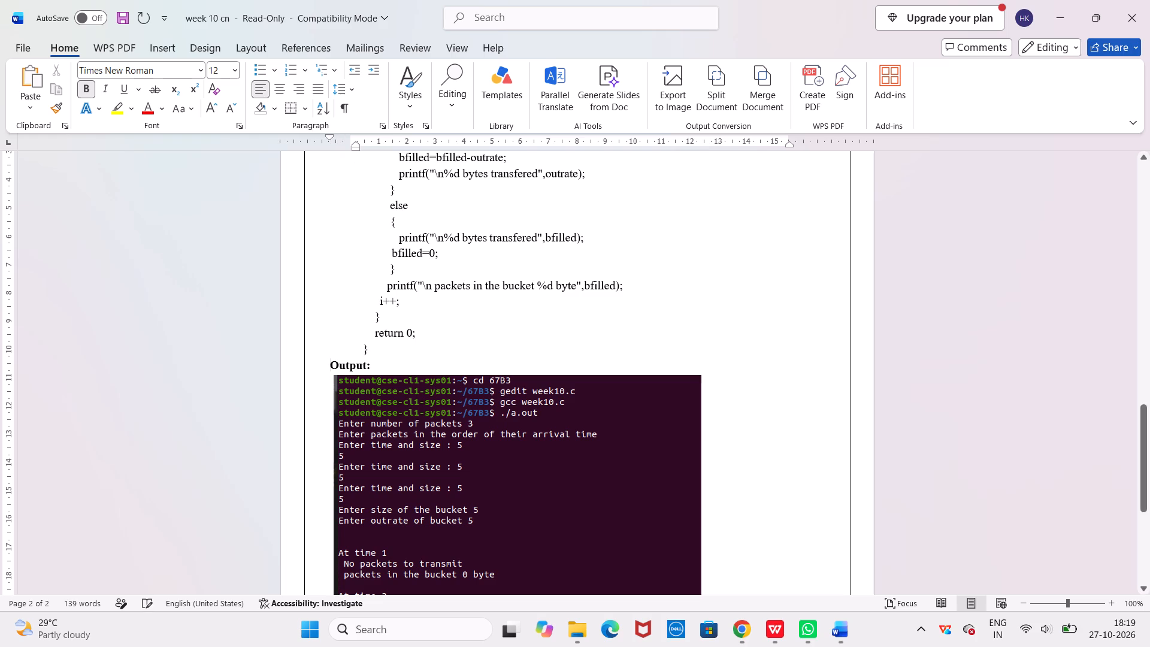
Change the final digit of the roll number in the second page's footer to 4.
scroll(473, 383, down, 2)
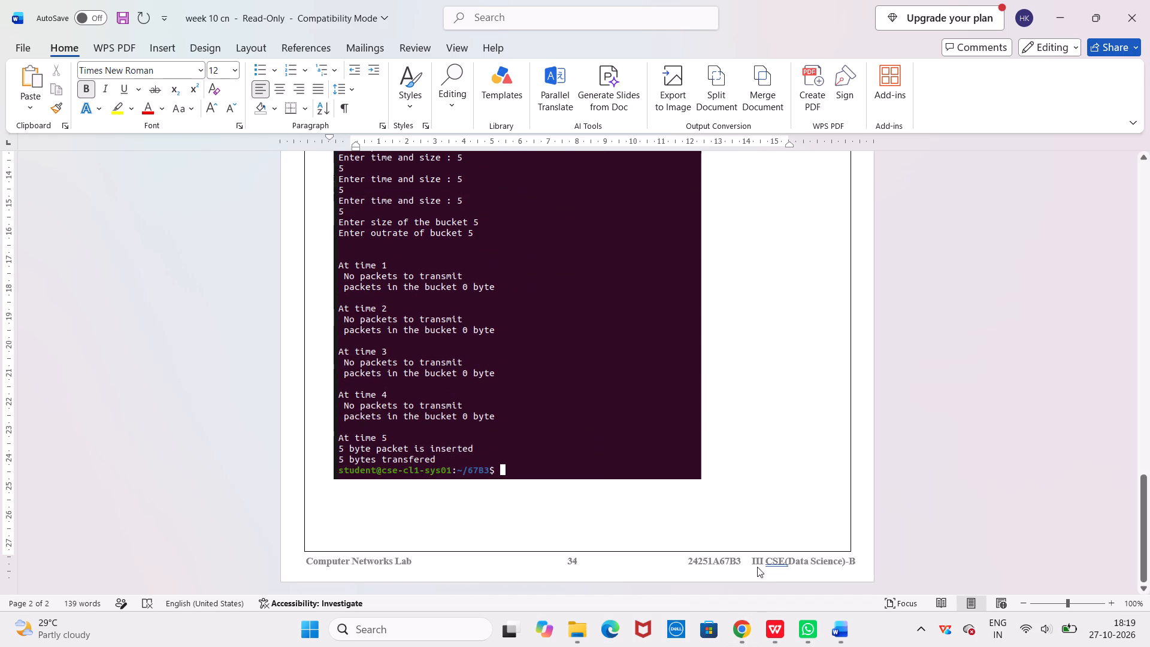
click(740, 554)
scroll(739, 565, down, 2)
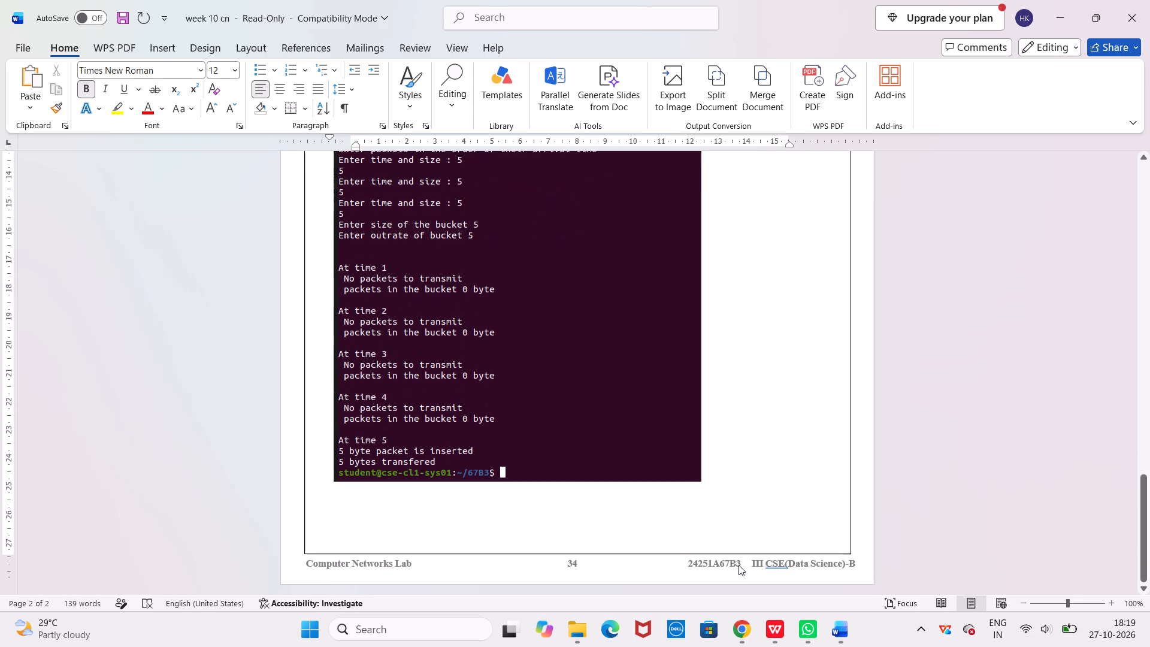
scroll(739, 565, down, 1)
double_click(739, 564)
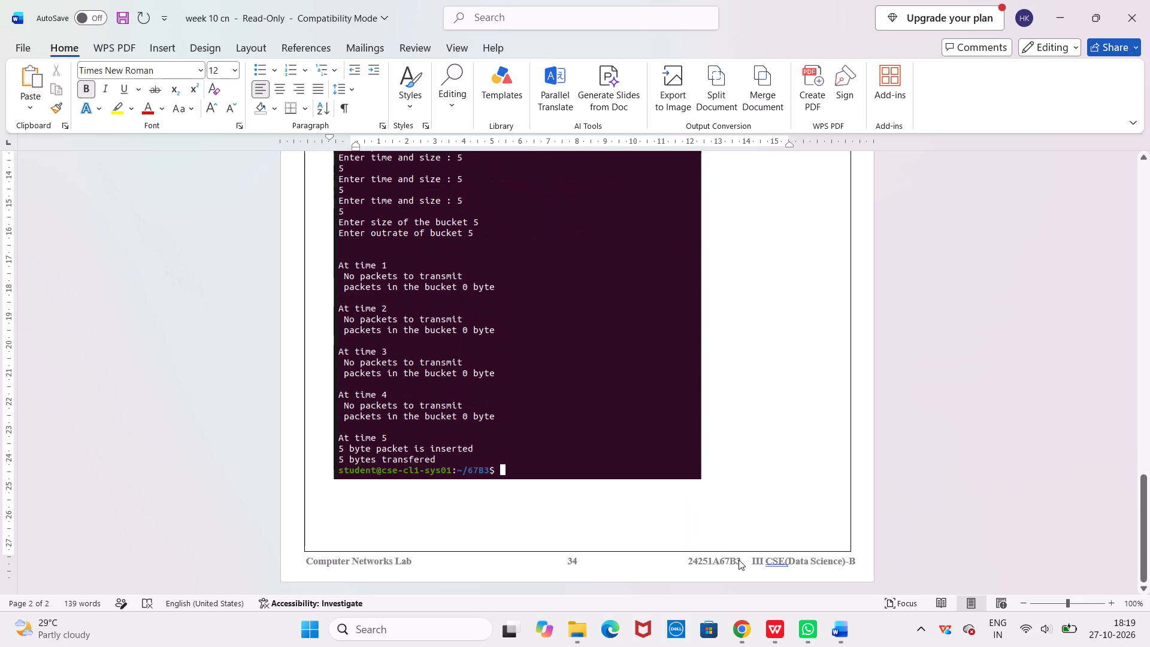
double_click(739, 560)
key(BackSpace)
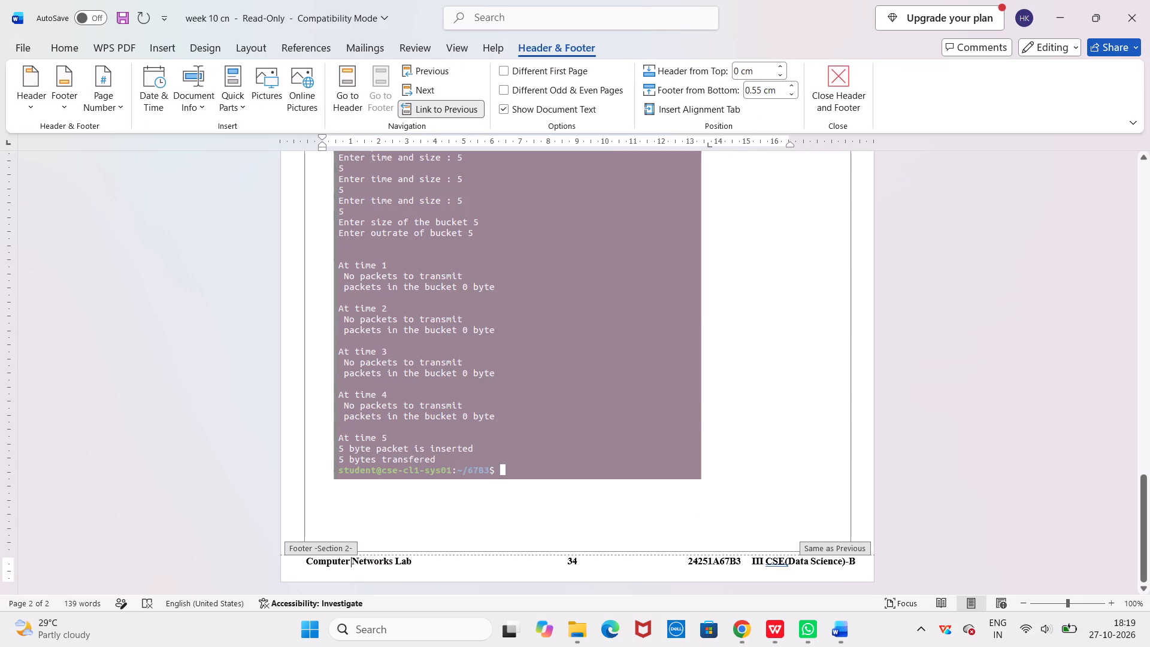
click(742, 561)
key(BackSpace)
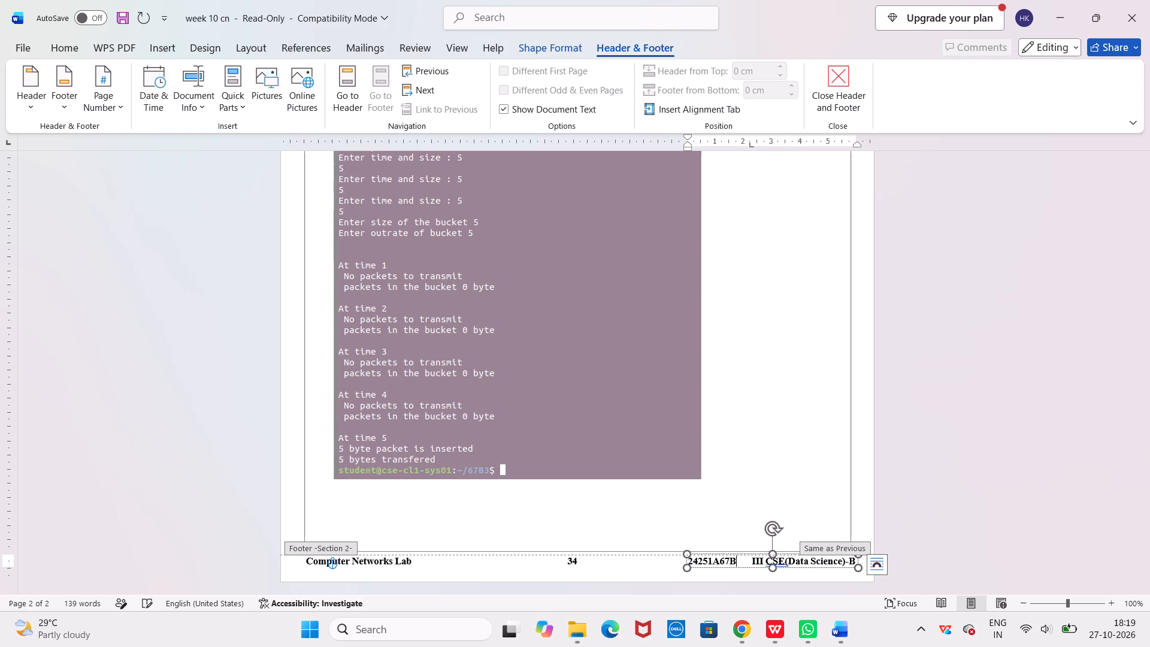
key(shift+dollar)
key(BackSpace)
key(4)
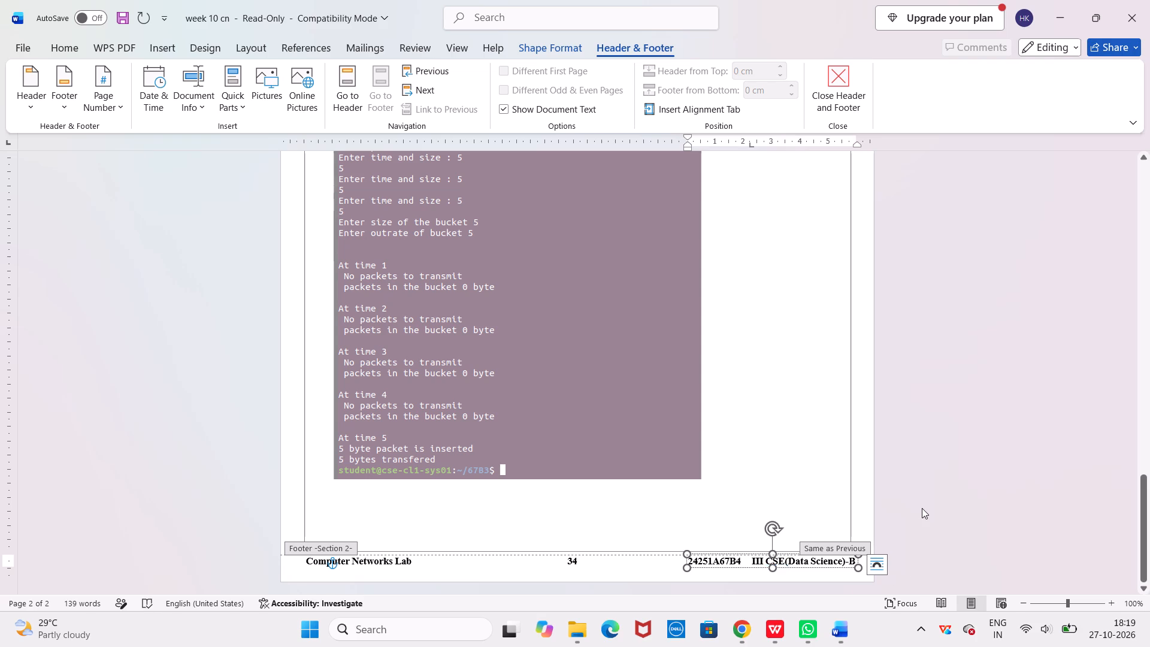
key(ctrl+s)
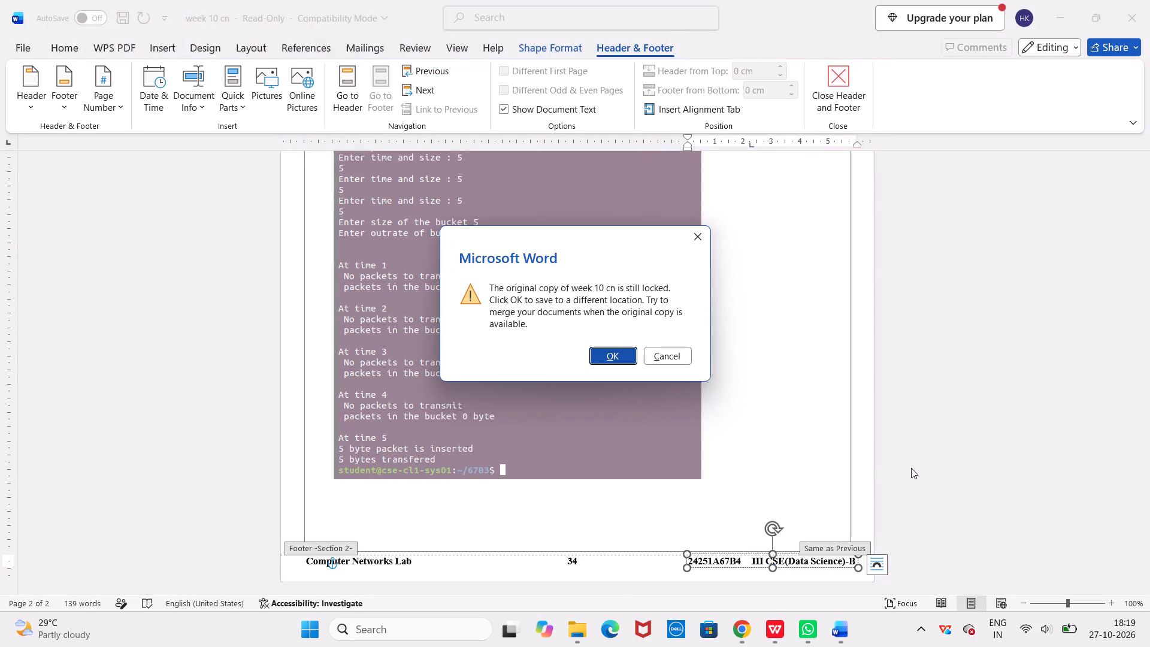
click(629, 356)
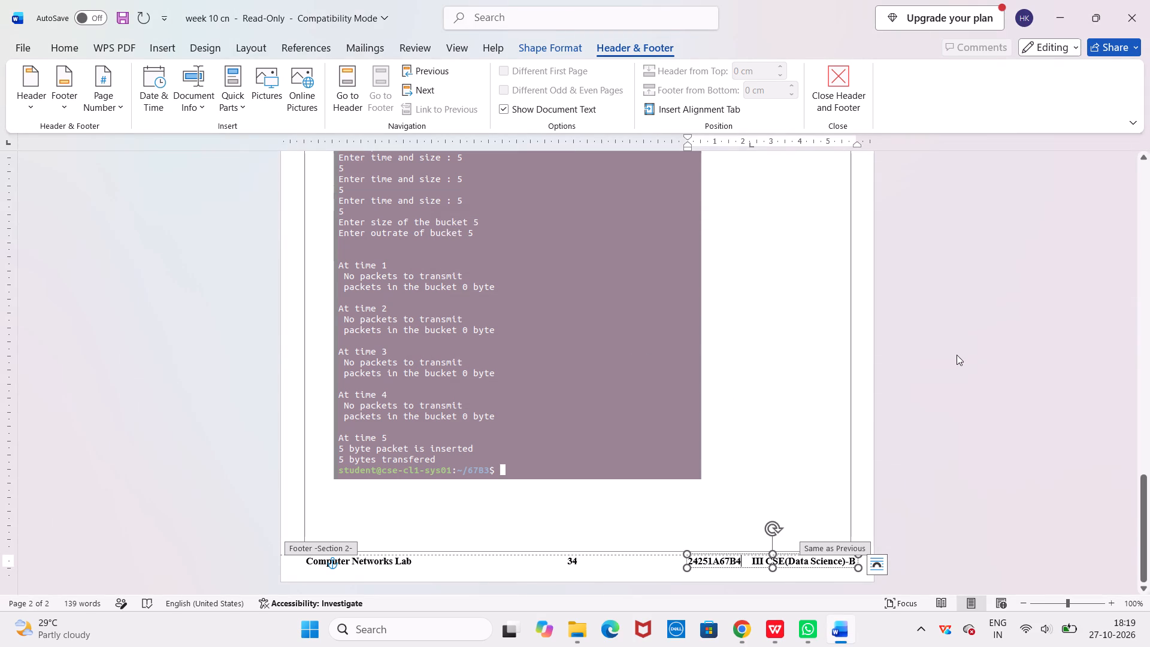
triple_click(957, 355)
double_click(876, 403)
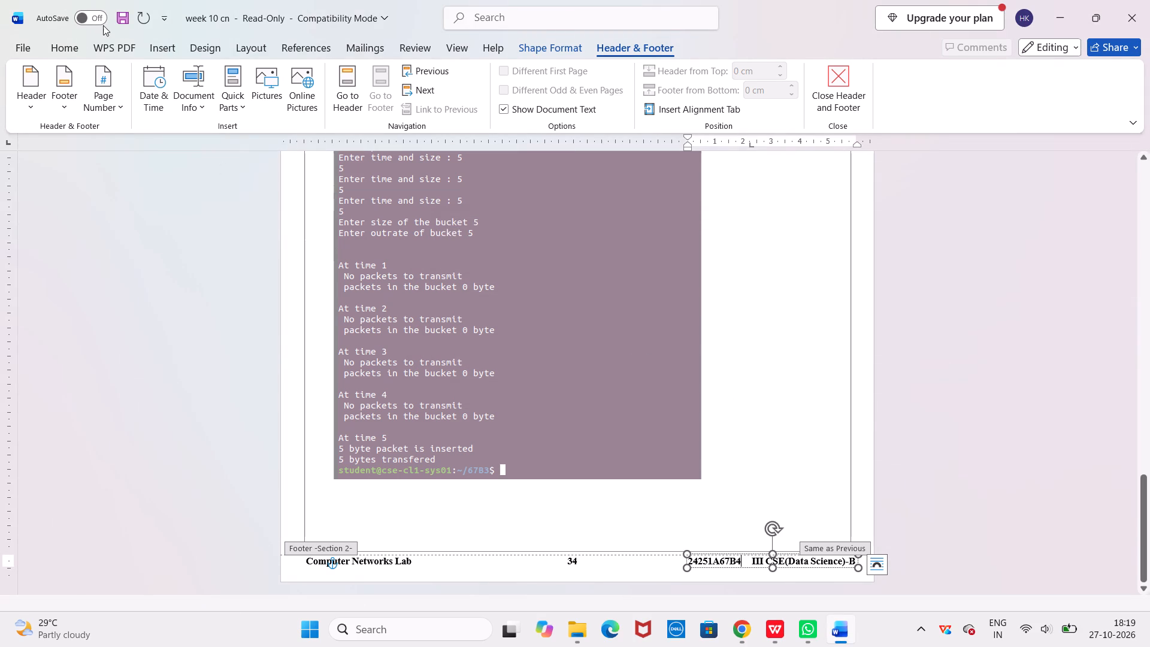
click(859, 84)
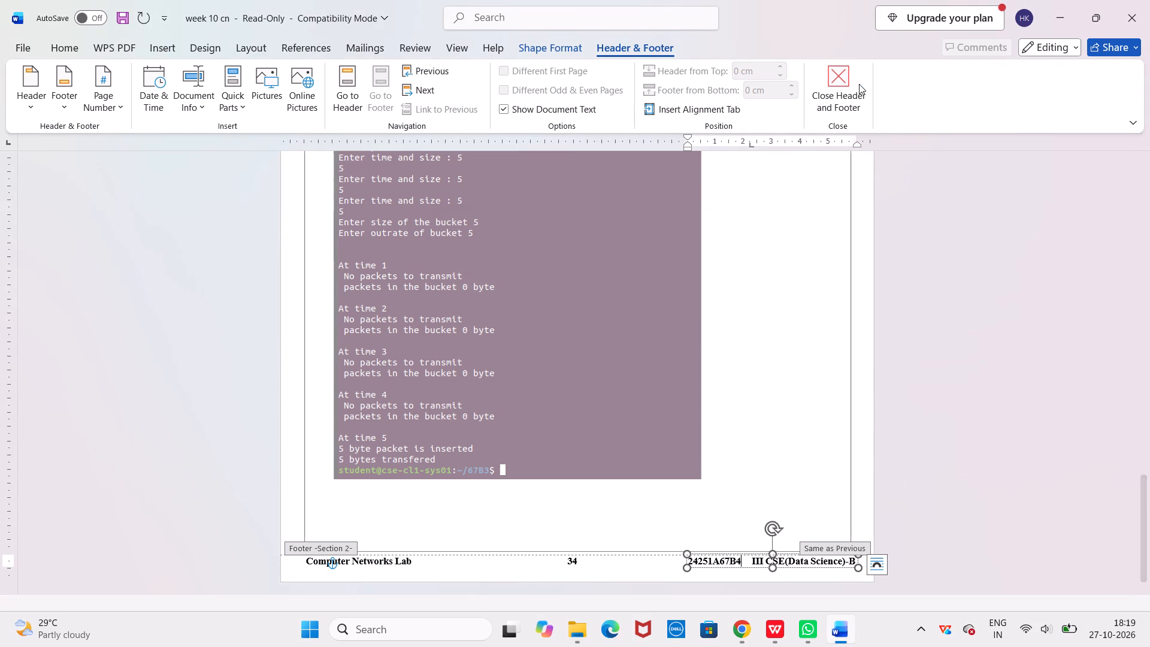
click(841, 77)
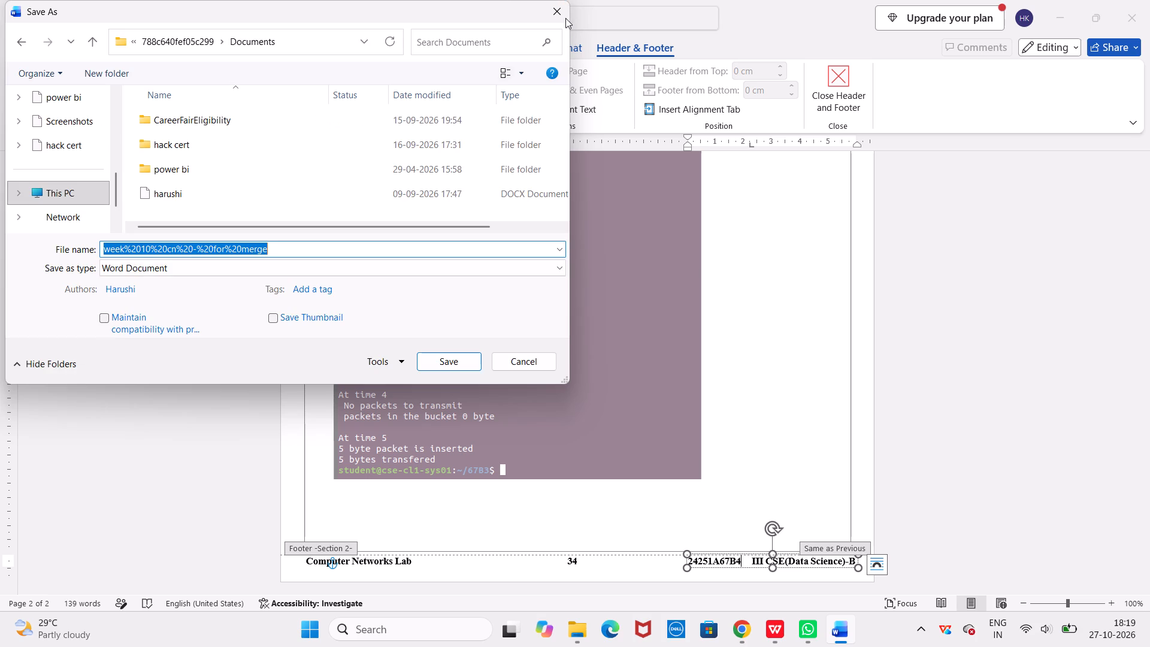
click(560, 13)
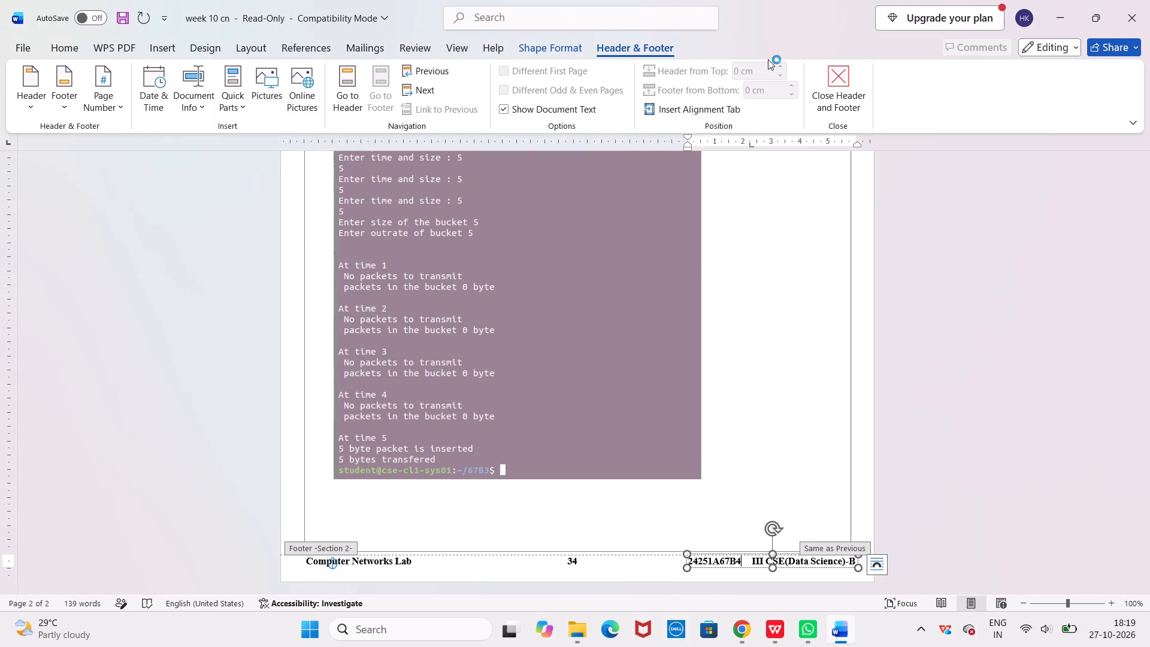
Close header and footer editing and return to the document body.
click(825, 86)
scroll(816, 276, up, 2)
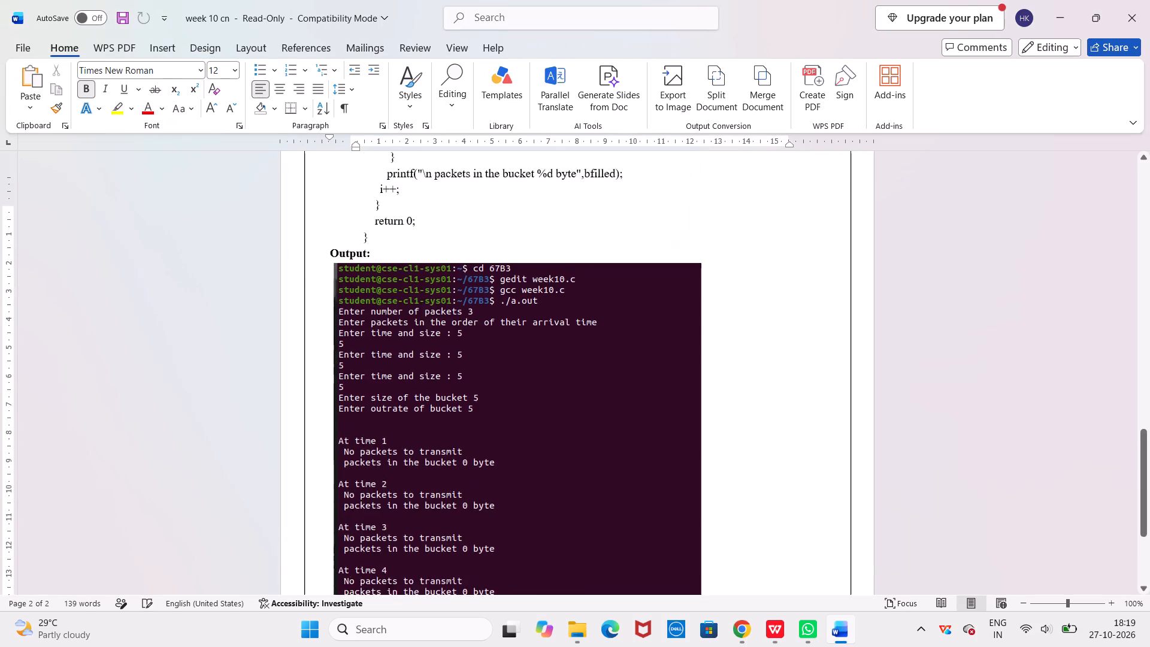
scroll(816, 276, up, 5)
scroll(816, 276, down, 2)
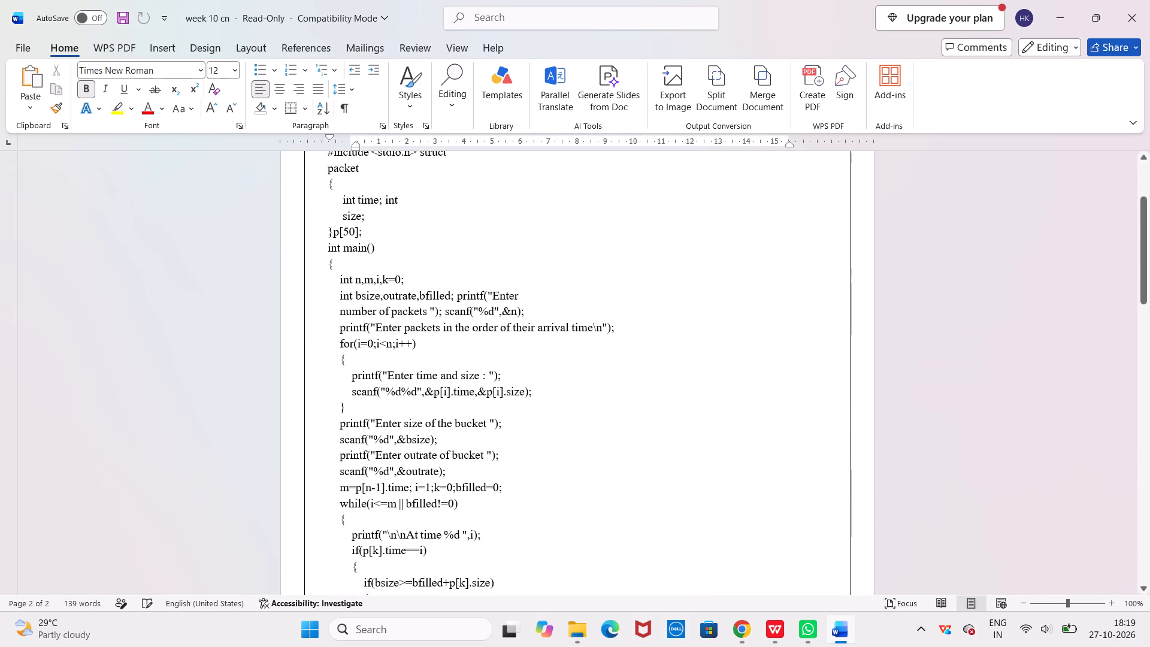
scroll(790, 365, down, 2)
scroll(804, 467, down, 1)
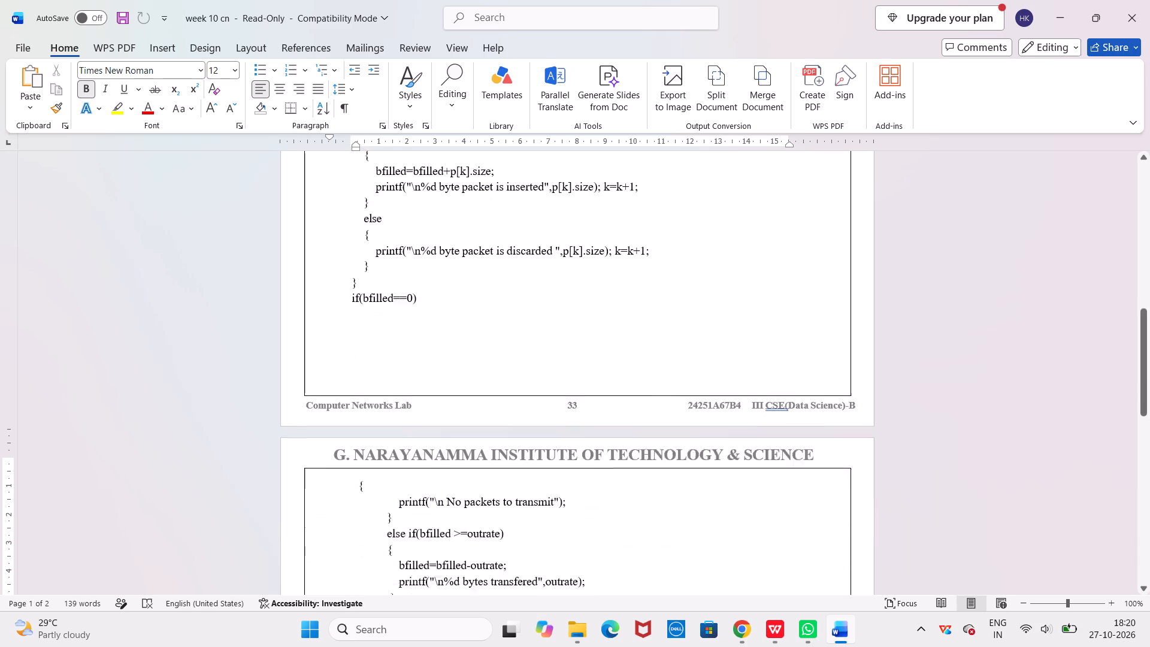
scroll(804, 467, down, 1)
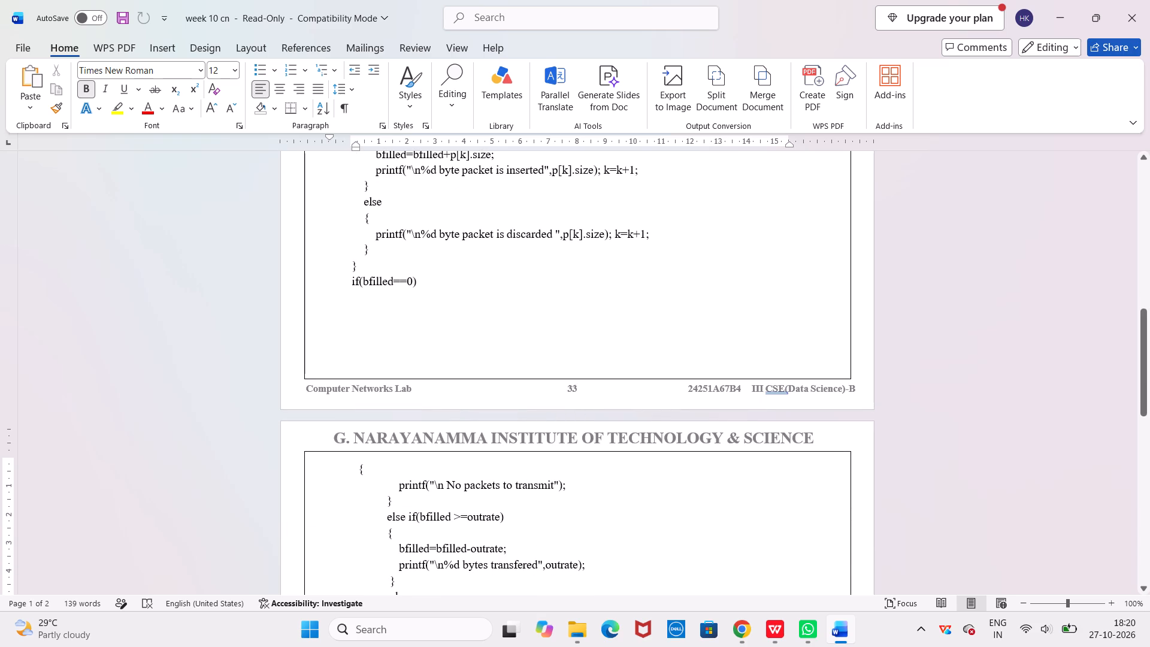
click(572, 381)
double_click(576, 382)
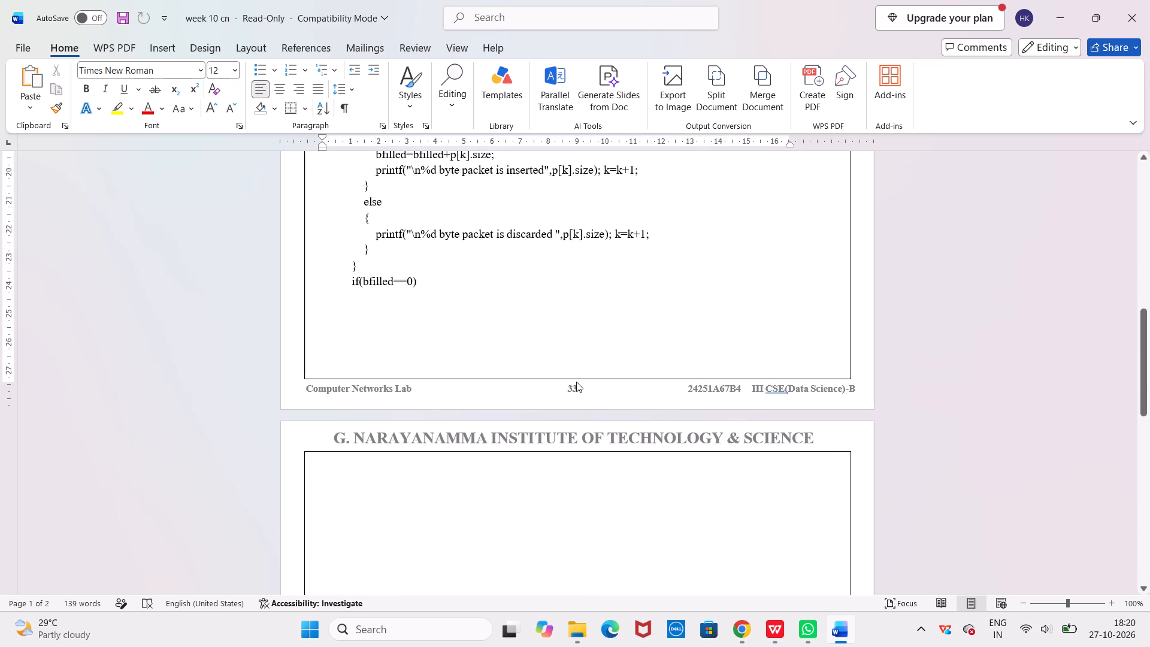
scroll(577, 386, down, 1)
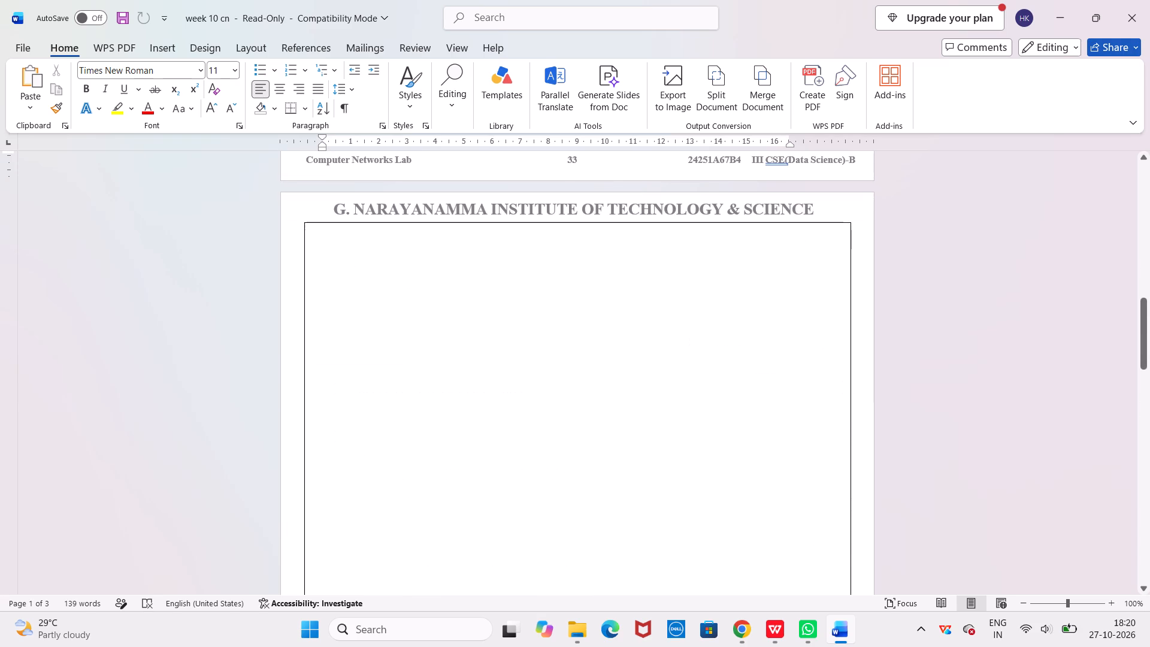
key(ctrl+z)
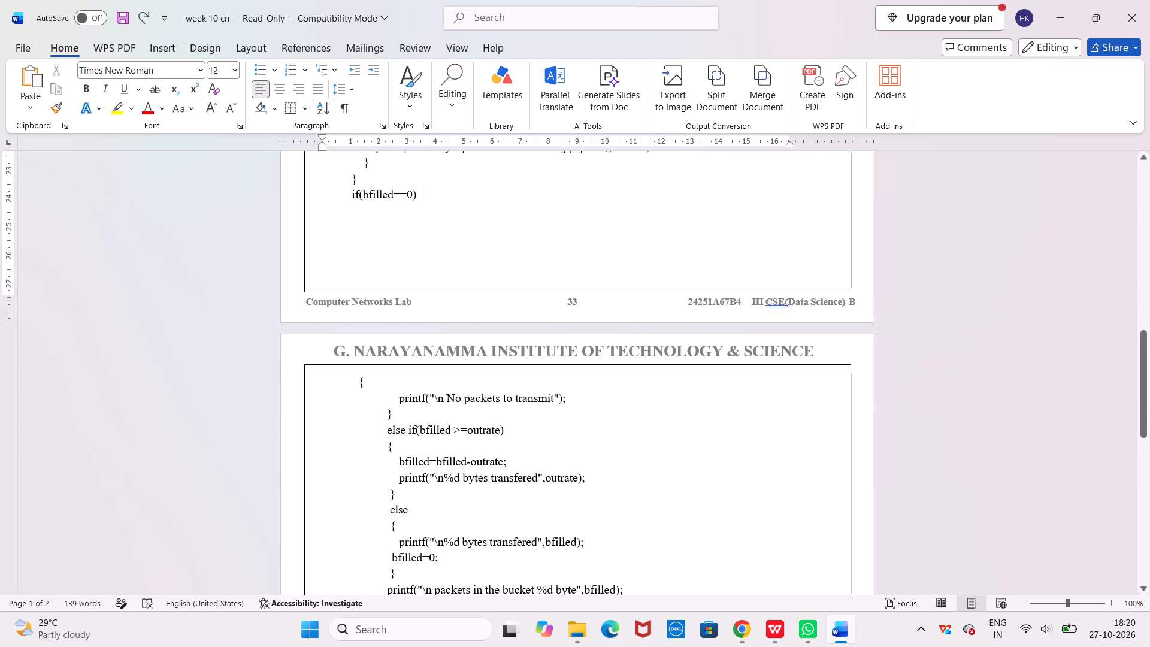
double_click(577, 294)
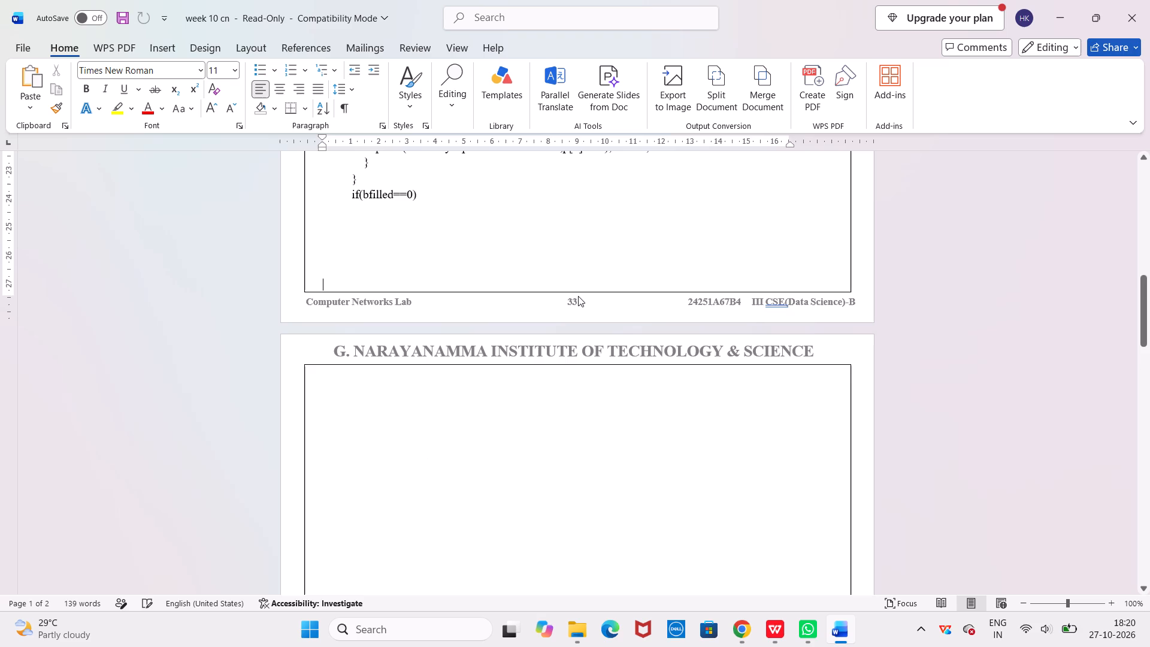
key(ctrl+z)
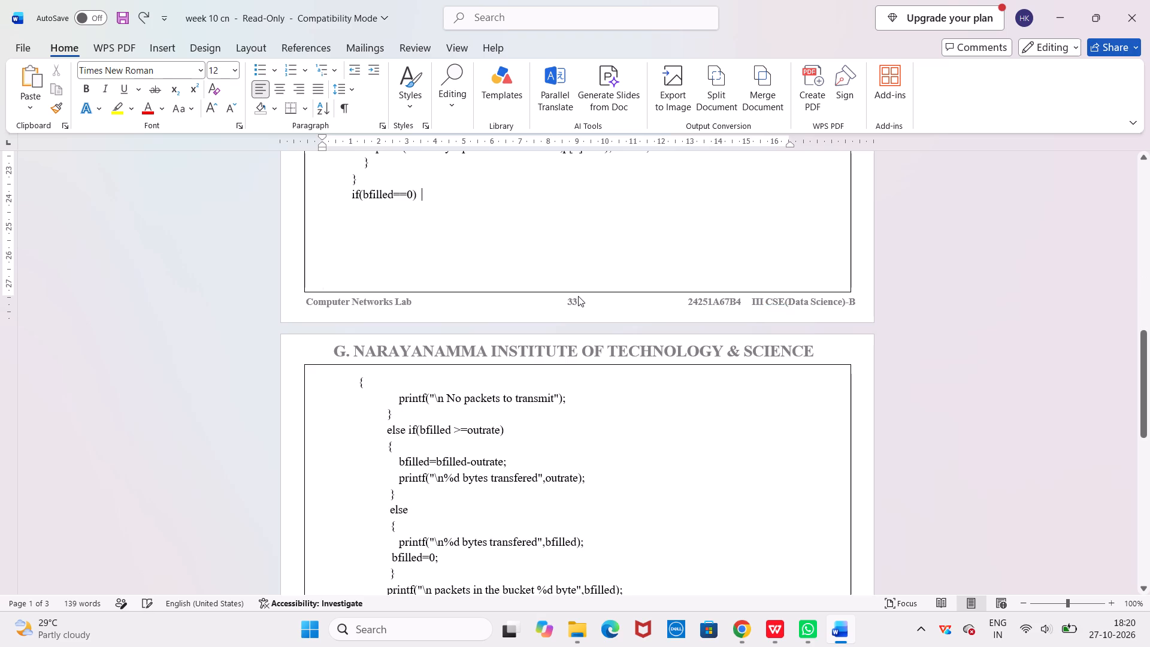
Replace the page number in the first page's footer with 1.
click(386, 261)
scroll(398, 234, up, 4)
scroll(398, 234, down, 3)
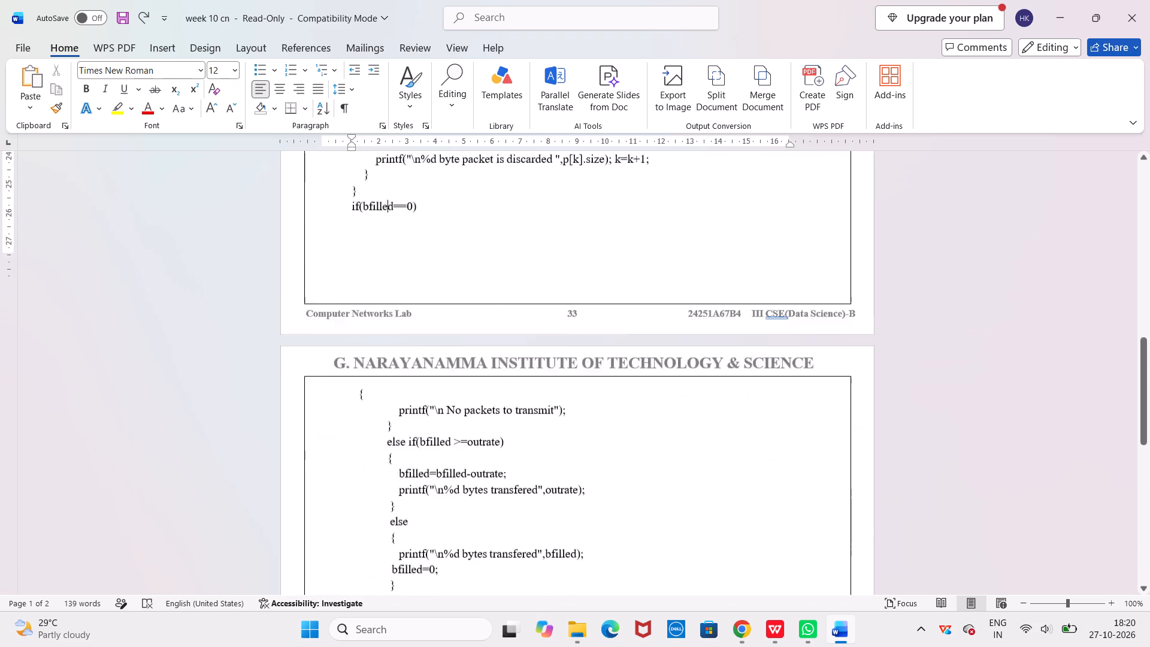
scroll(398, 234, down, 3)
scroll(398, 234, up, 3)
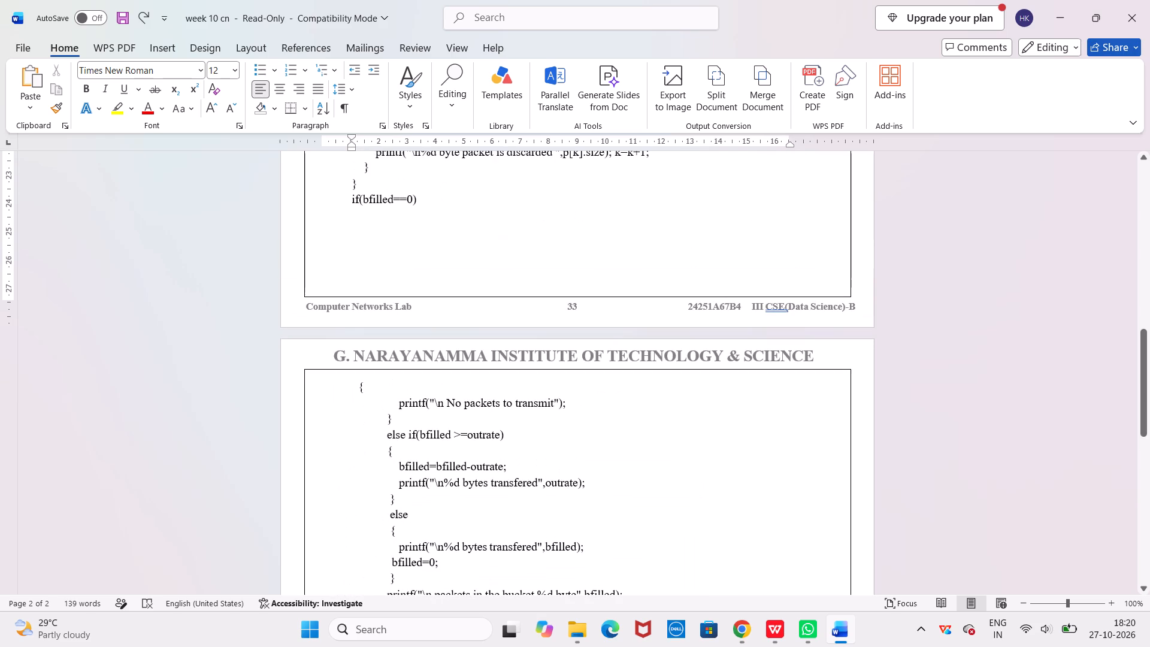
click(576, 309)
double_click(576, 306)
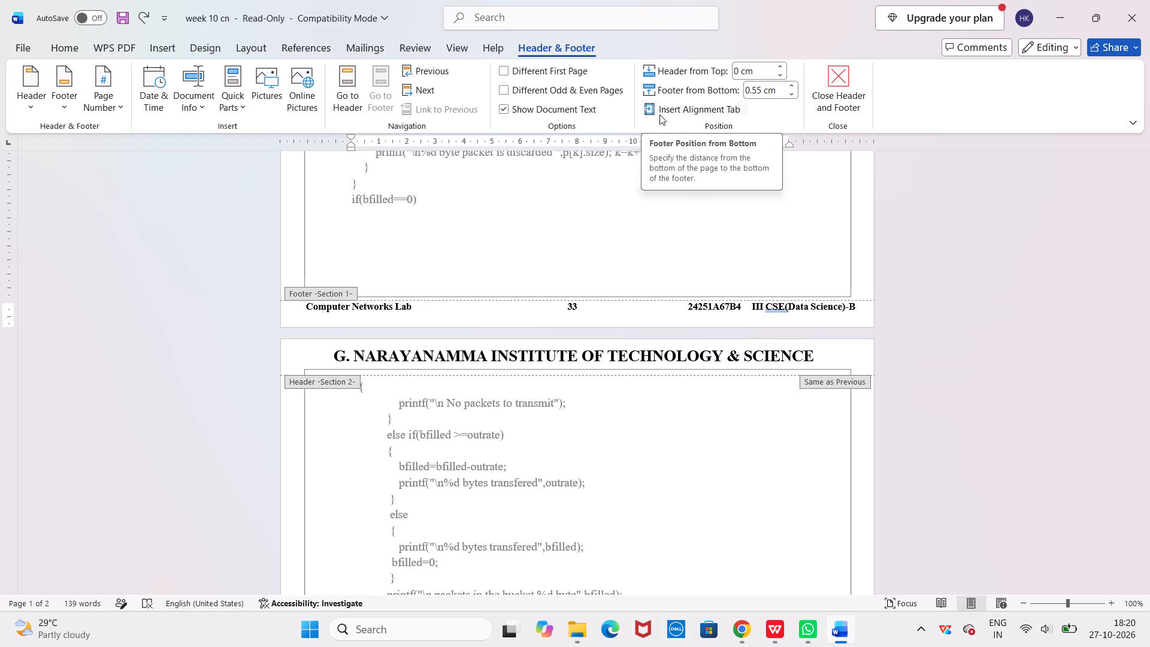
click(576, 304)
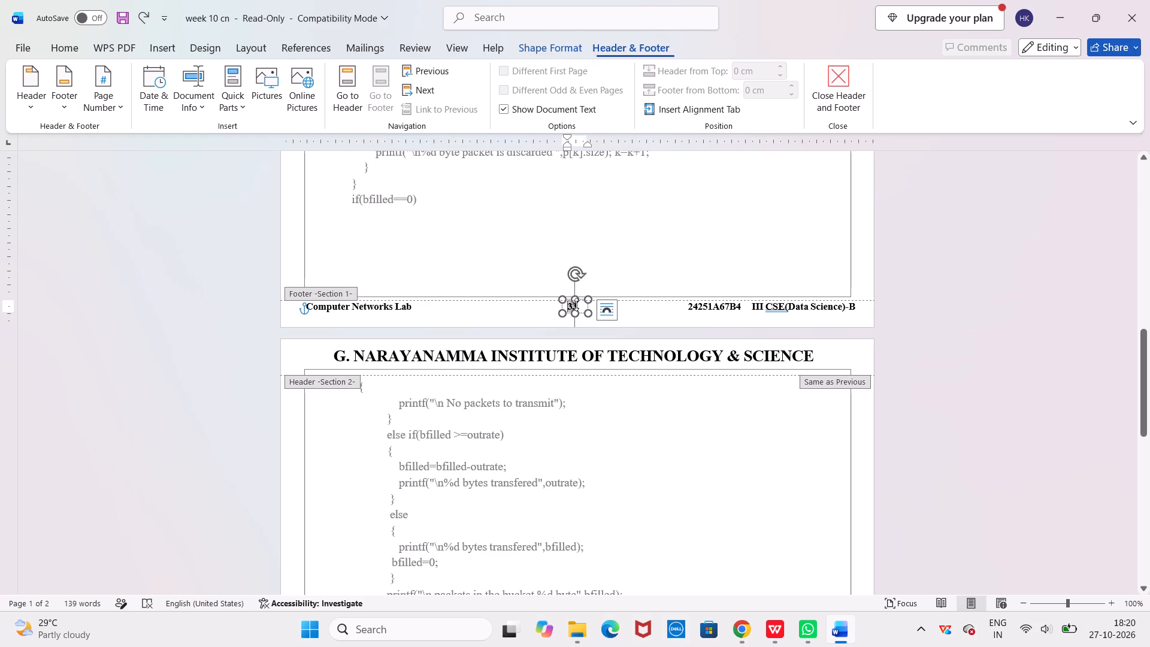
key(BackSpace)
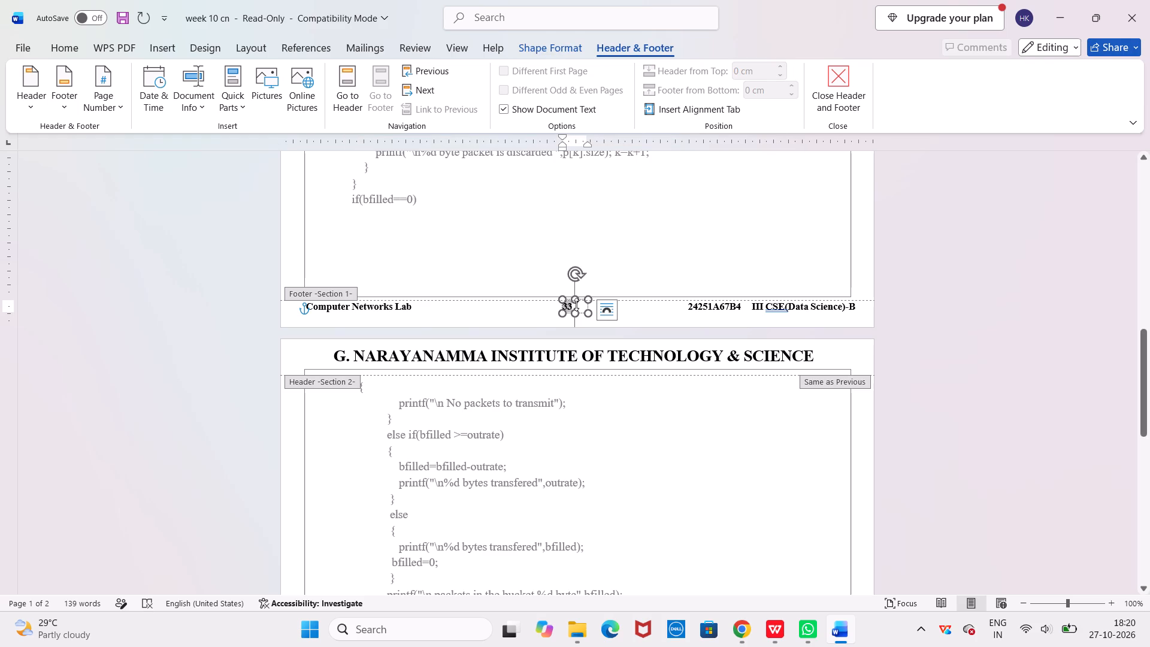
key(1)
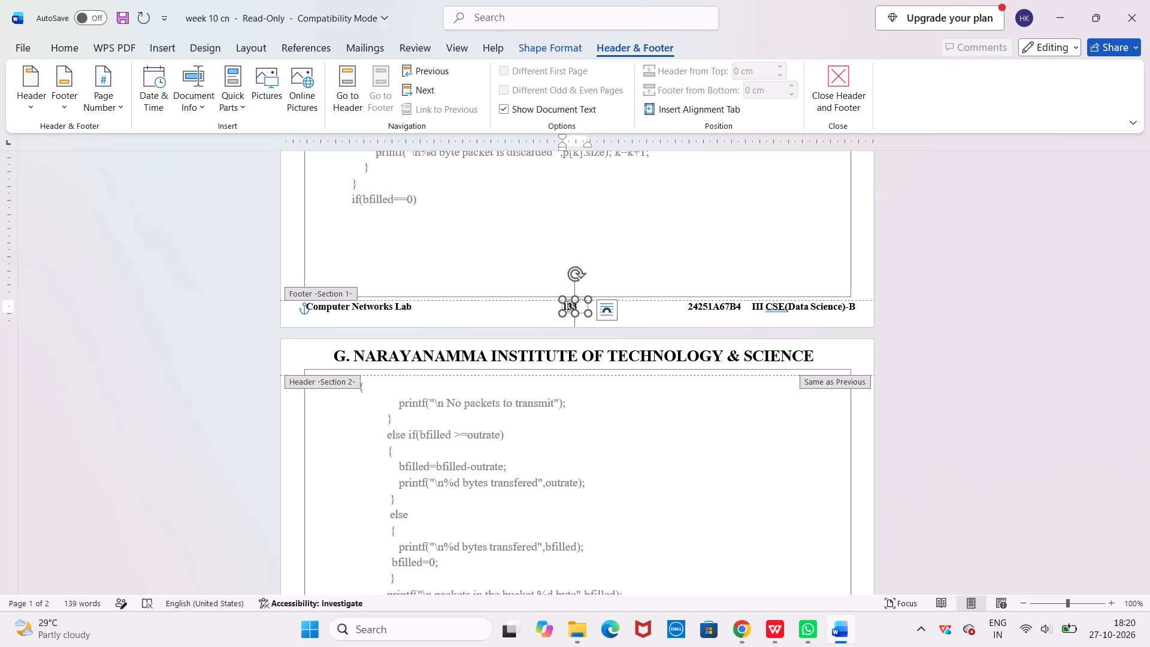
key(Right)
key(BackSpace)
key(BackSpace)
Replace the page number in the second page's footer with 2.
scroll(558, 364, down, 5)
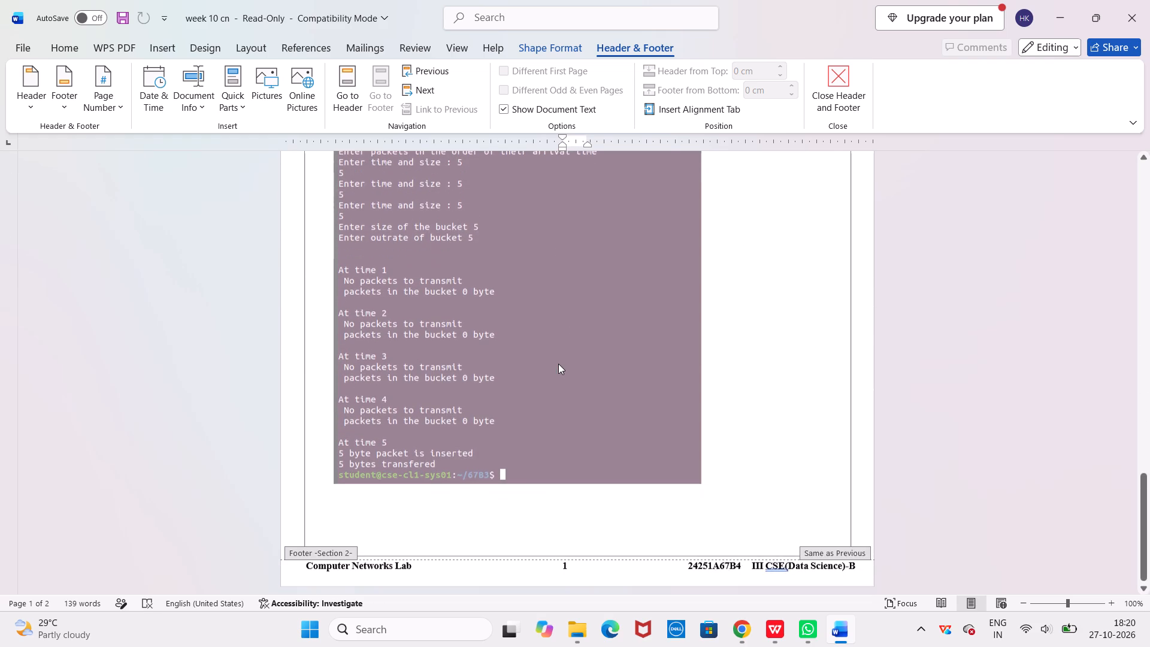
scroll(558, 364, down, 1)
click(569, 561)
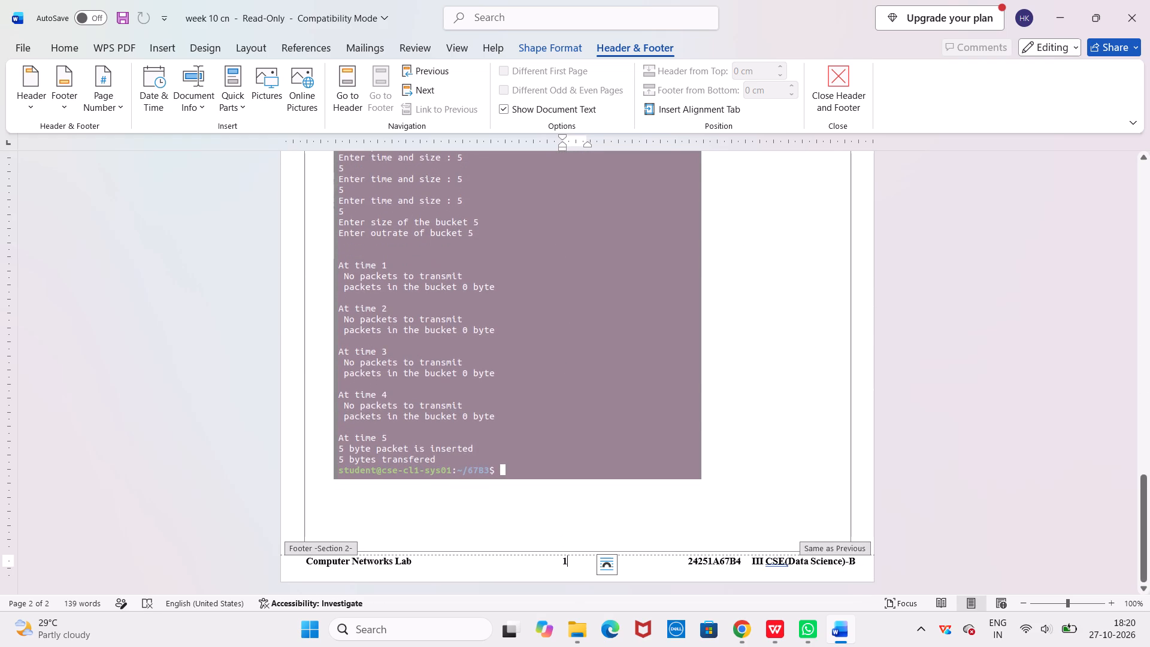
key(BackSpace)
key(2)
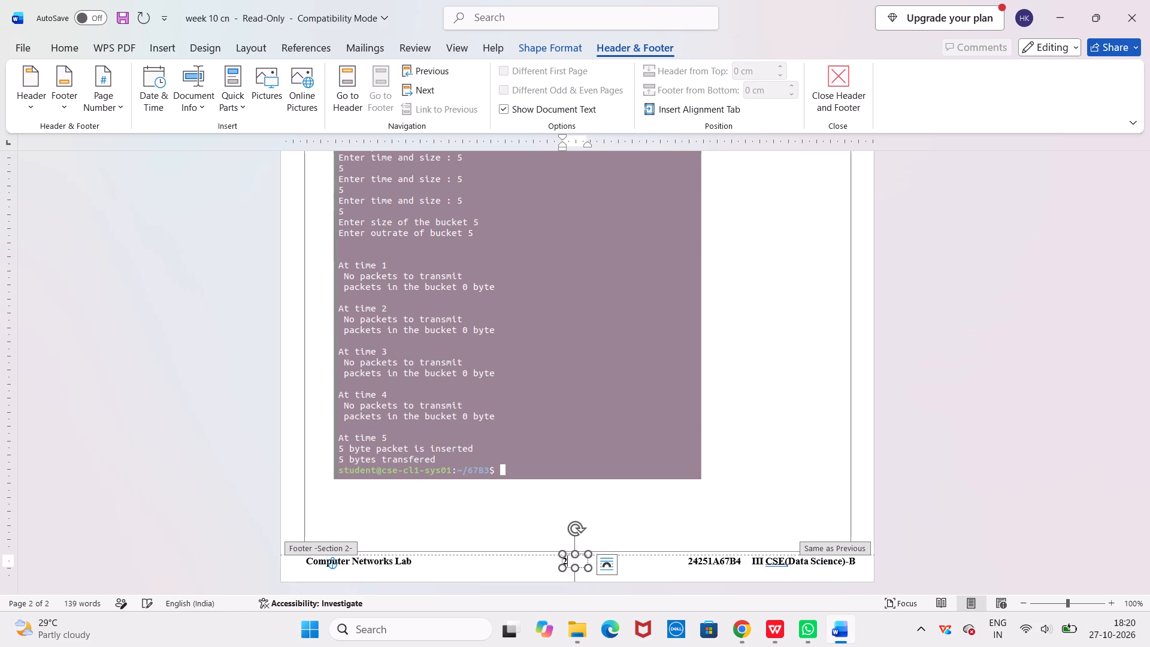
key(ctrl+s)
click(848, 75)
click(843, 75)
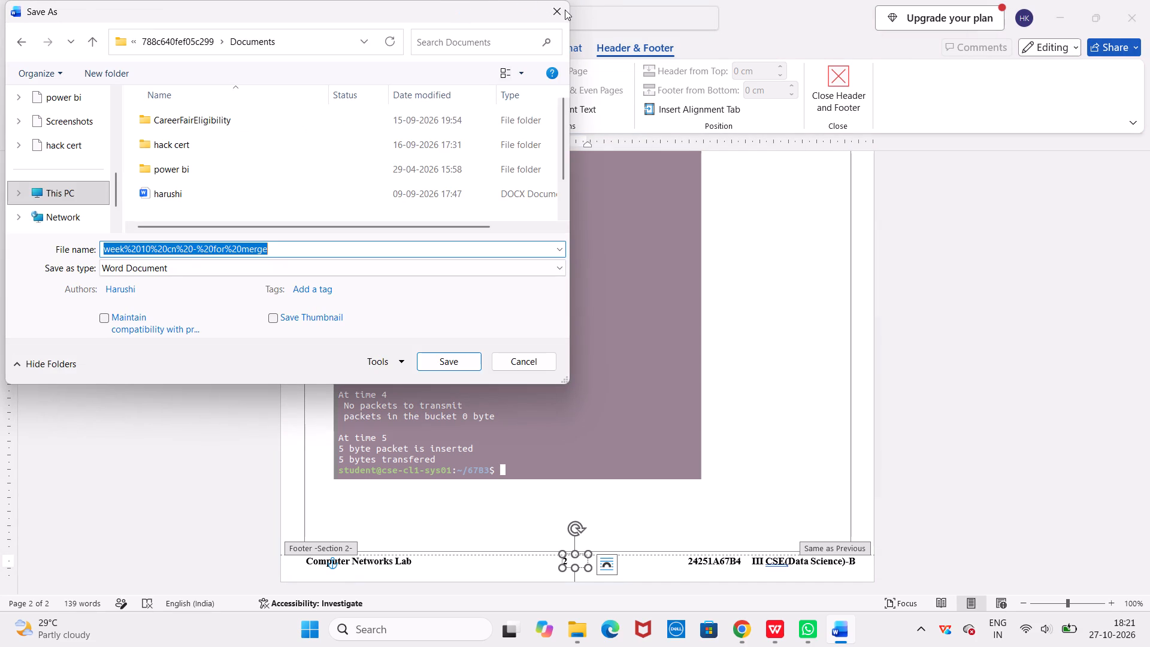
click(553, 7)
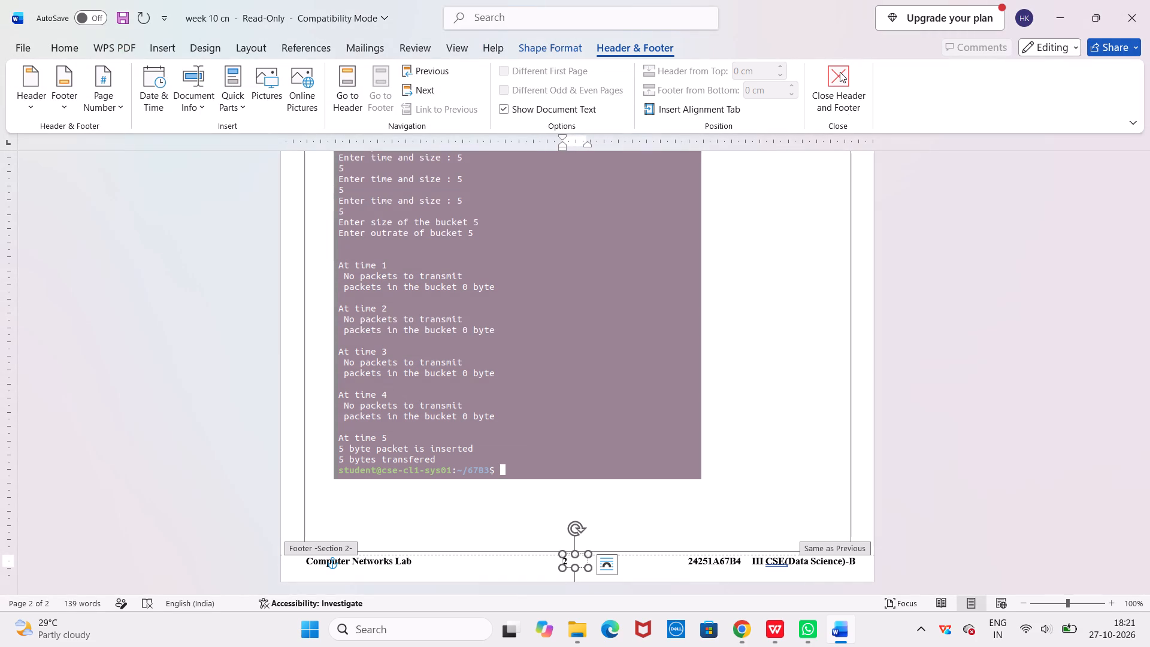
Close header and footer editing and return to the document body.
click(840, 72)
Save the document as a Word document named "67b4 cn w10" in the Documents folder.
scroll(764, 241, up, 4)
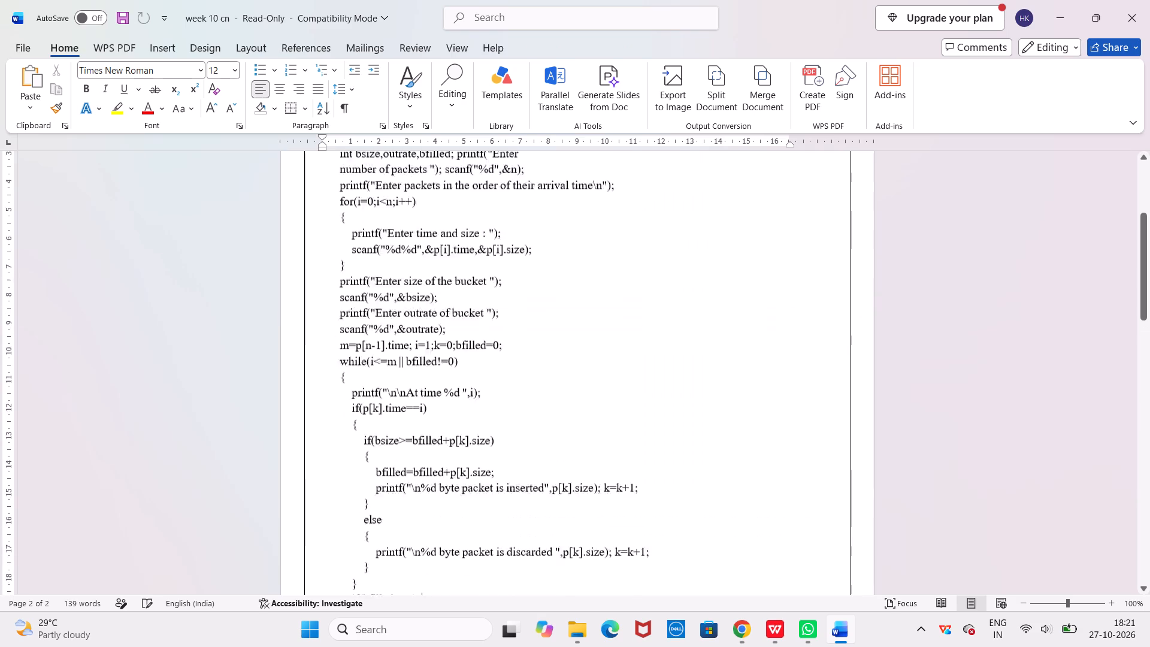
scroll(764, 241, up, 3)
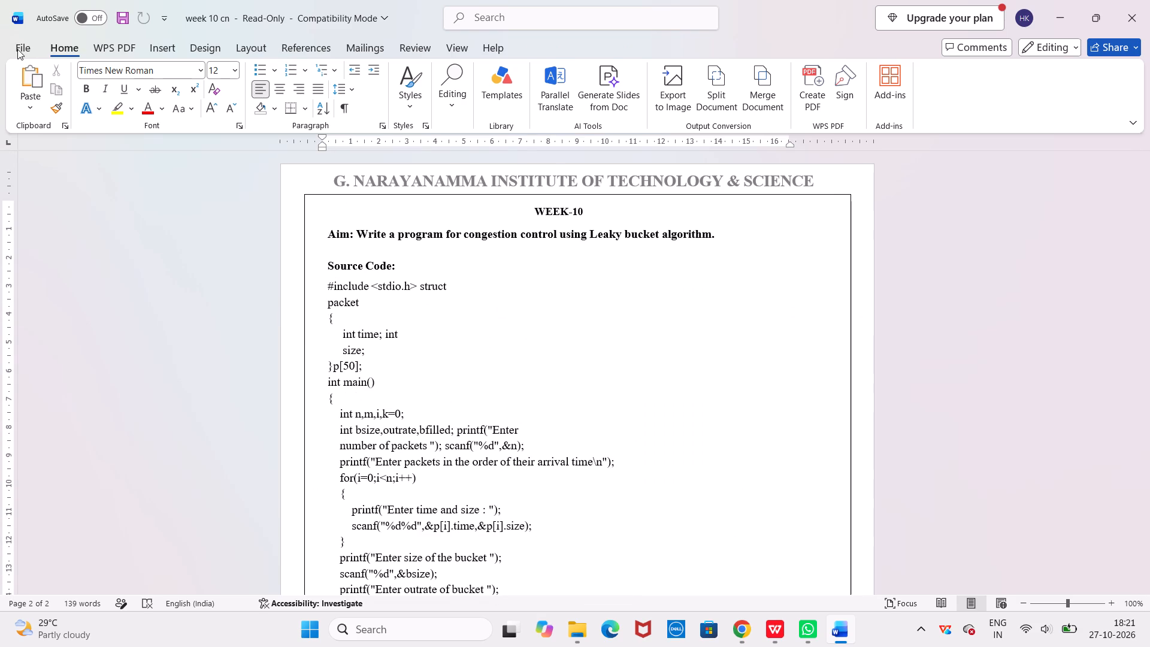
key(ctrl+s)
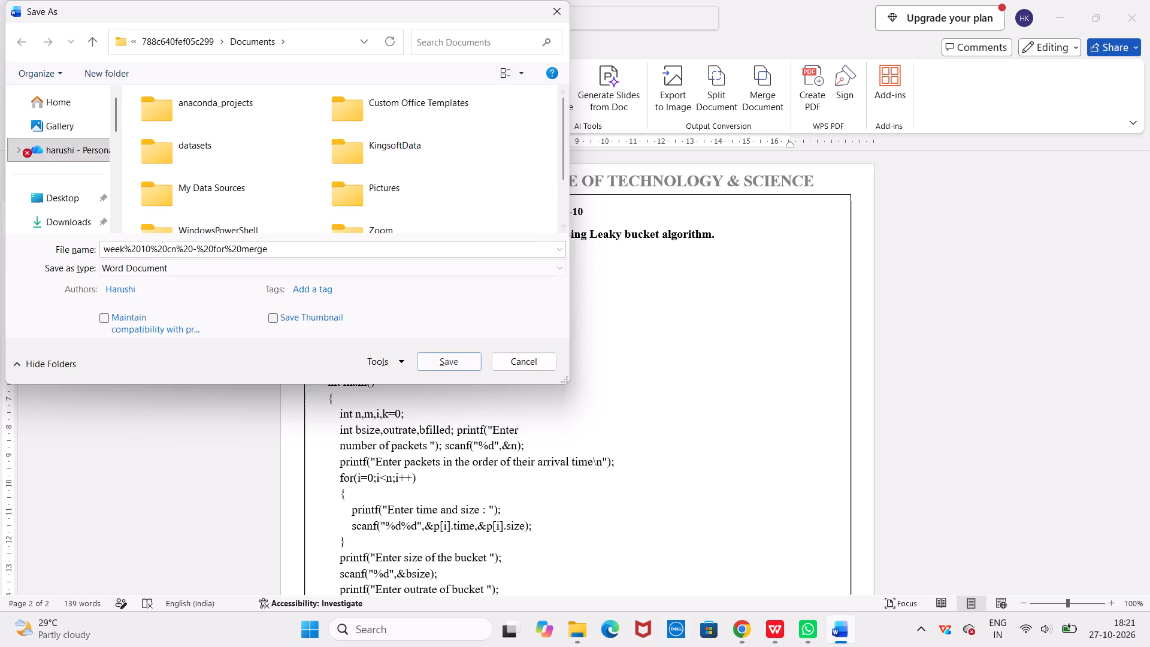
click(276, 245)
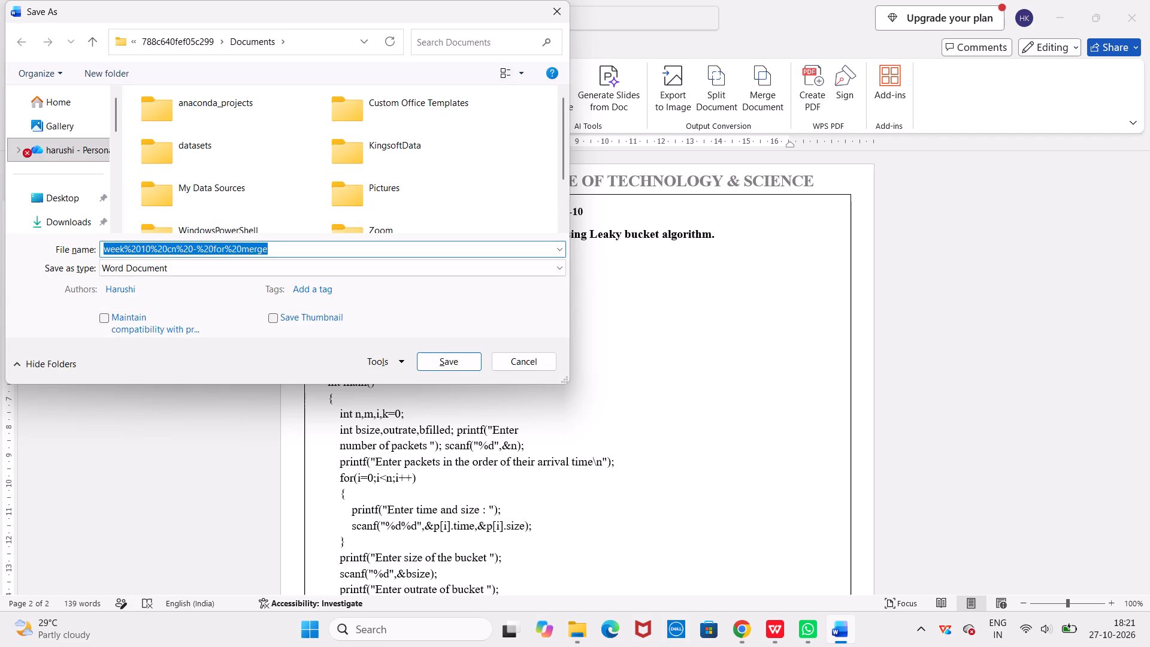
key(BackSpace)
text(67b4)
key(space)
text(cn)
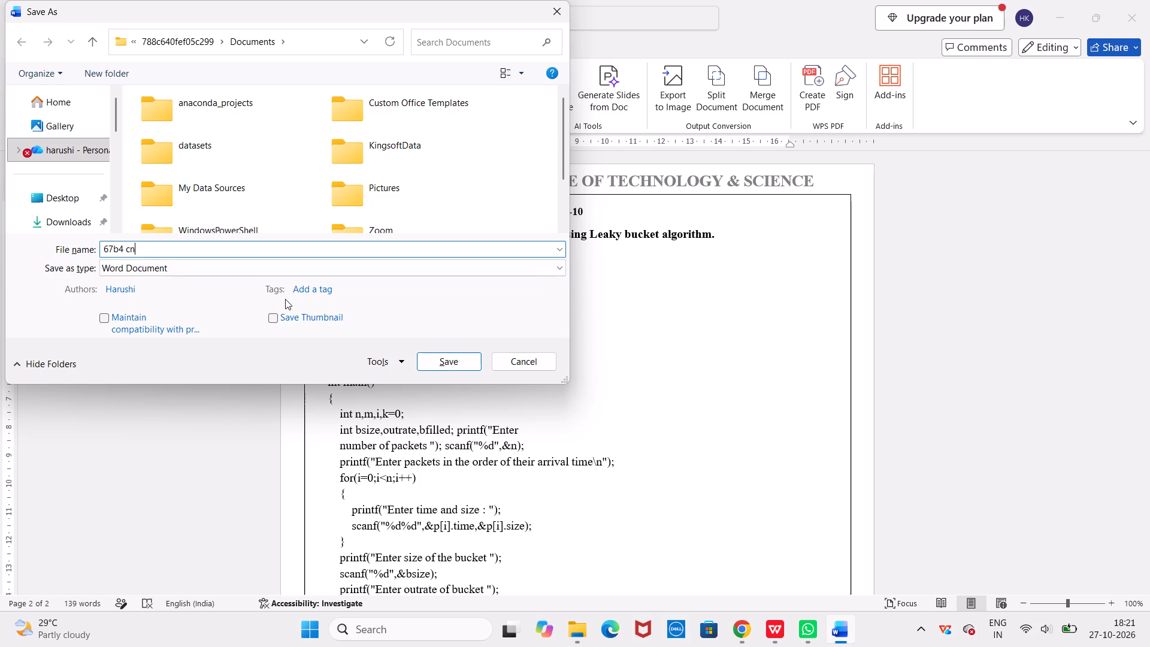
key(space)
text(w)
key(1)
key(0)
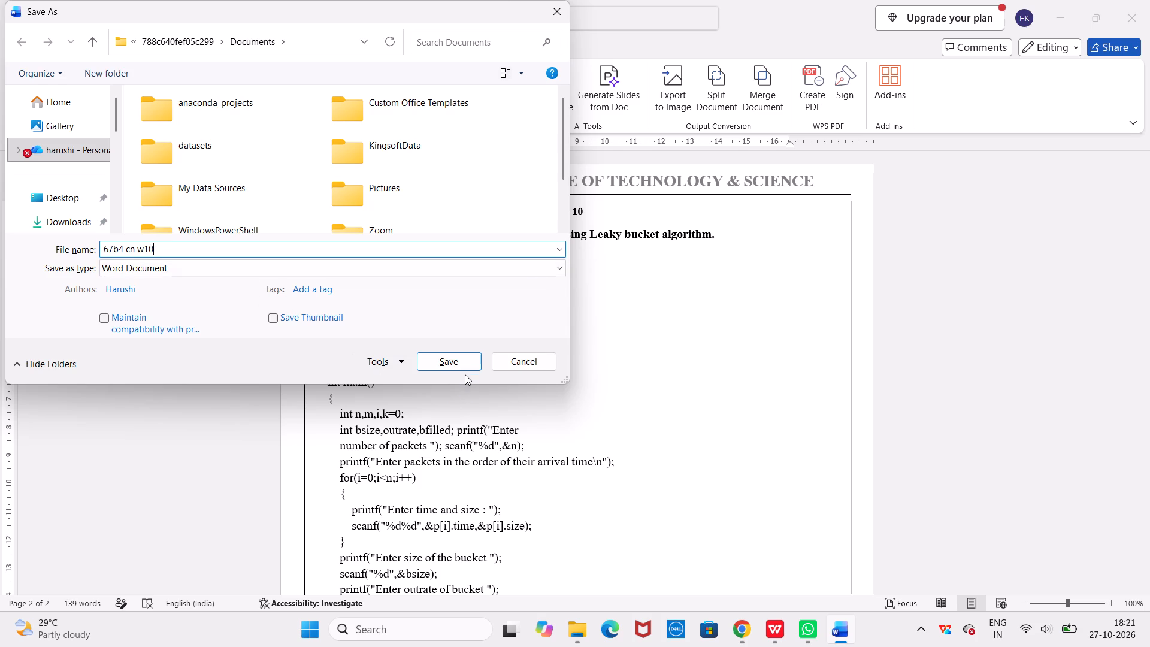
click(459, 365)
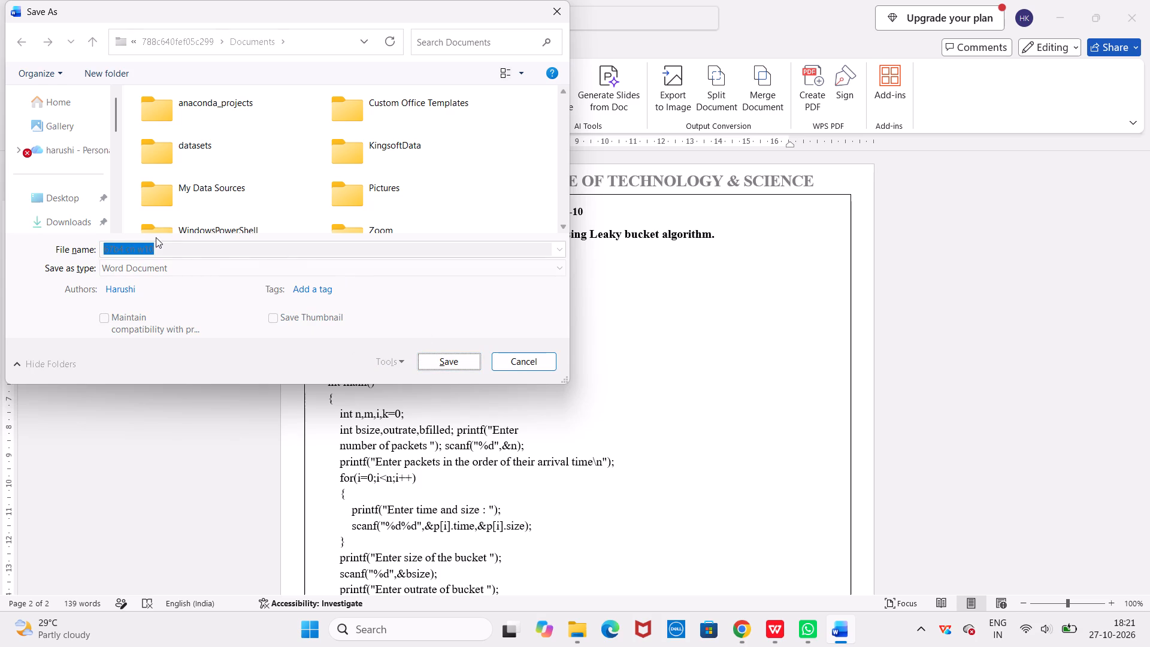
click(460, 364)
triple_click(460, 364)
triple_click(460, 364)
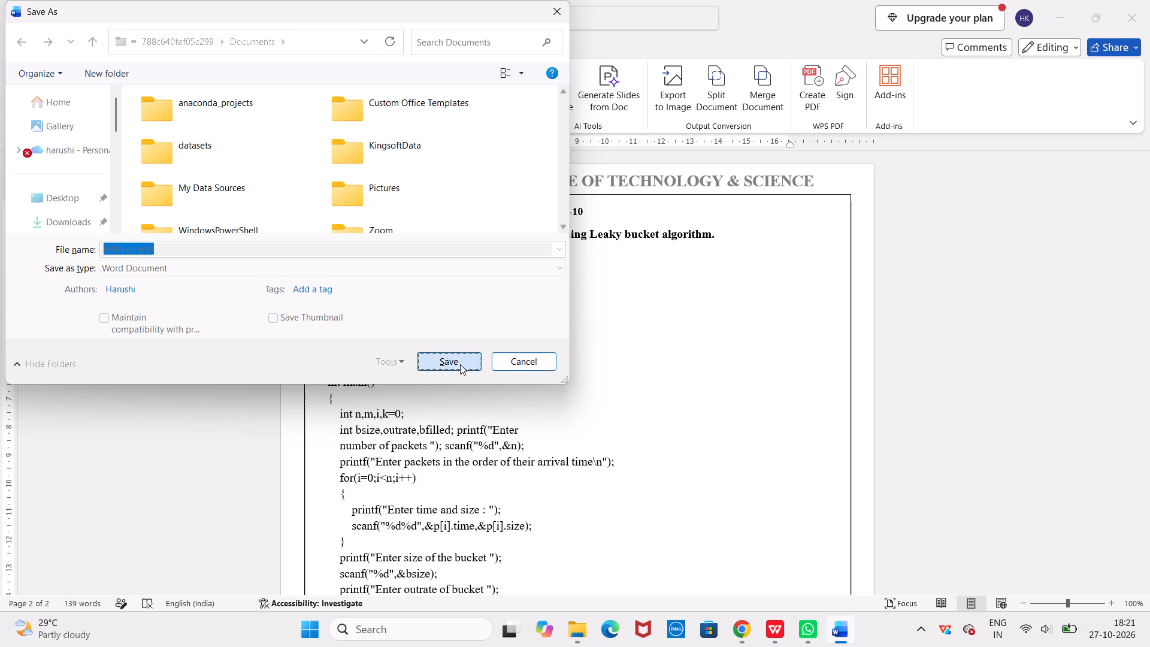
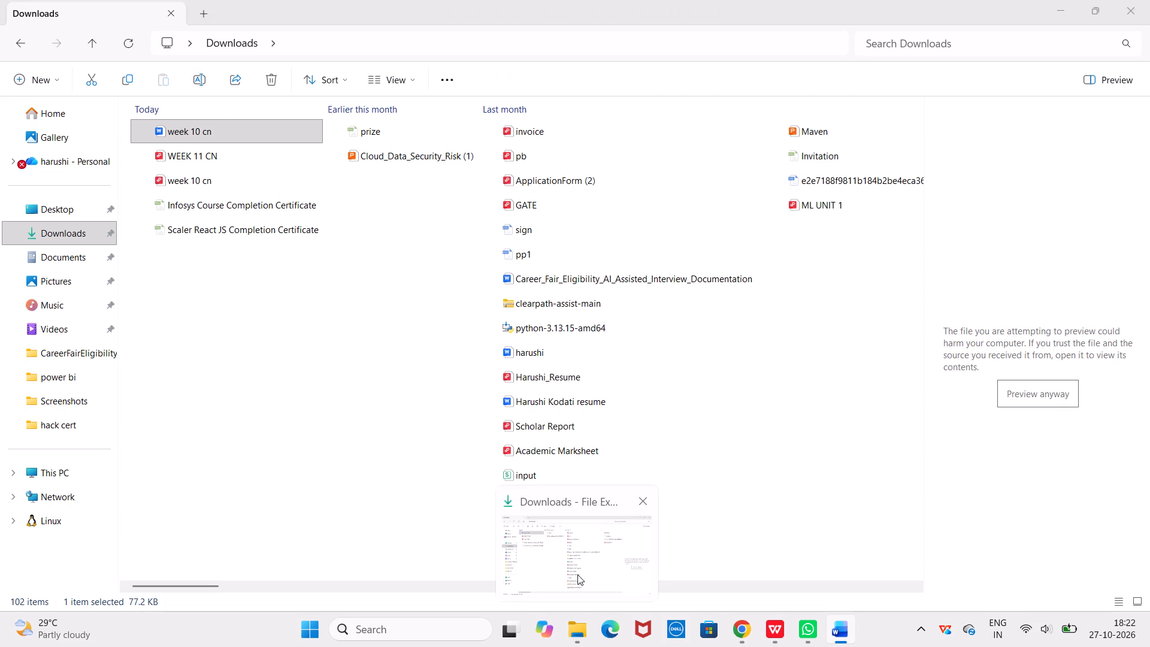
Open the personal OneDrive's Documents folder in File Explorer to check for the saved 67b4 cn w10 file.
click(576, 572)
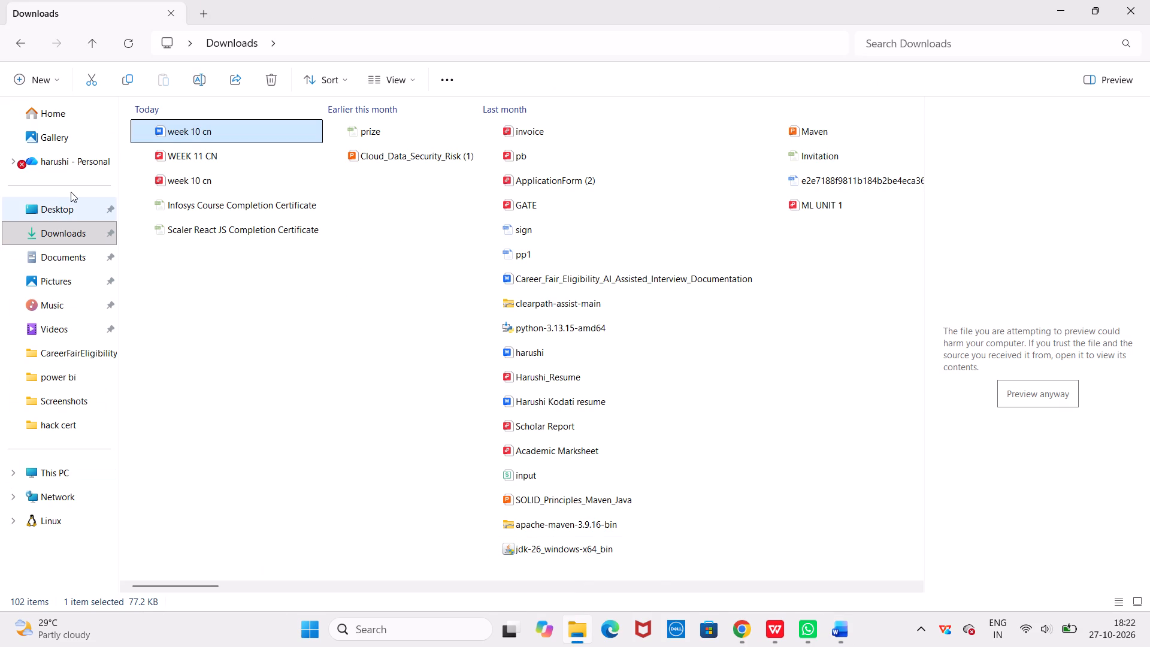
click(76, 161)
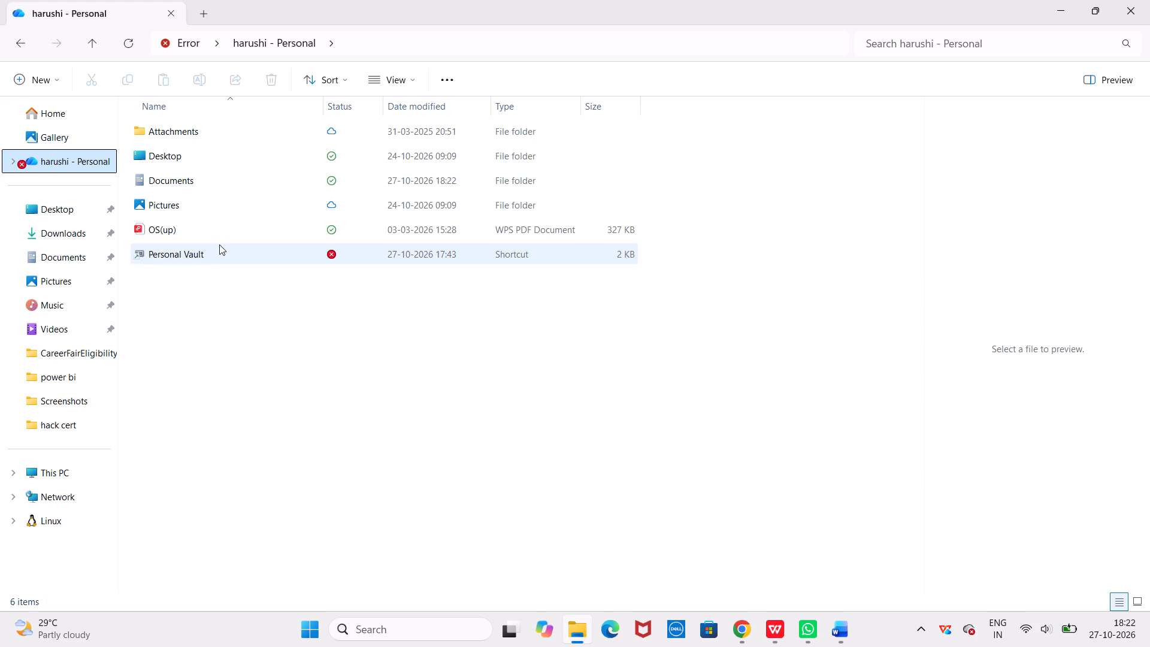
click(198, 174)
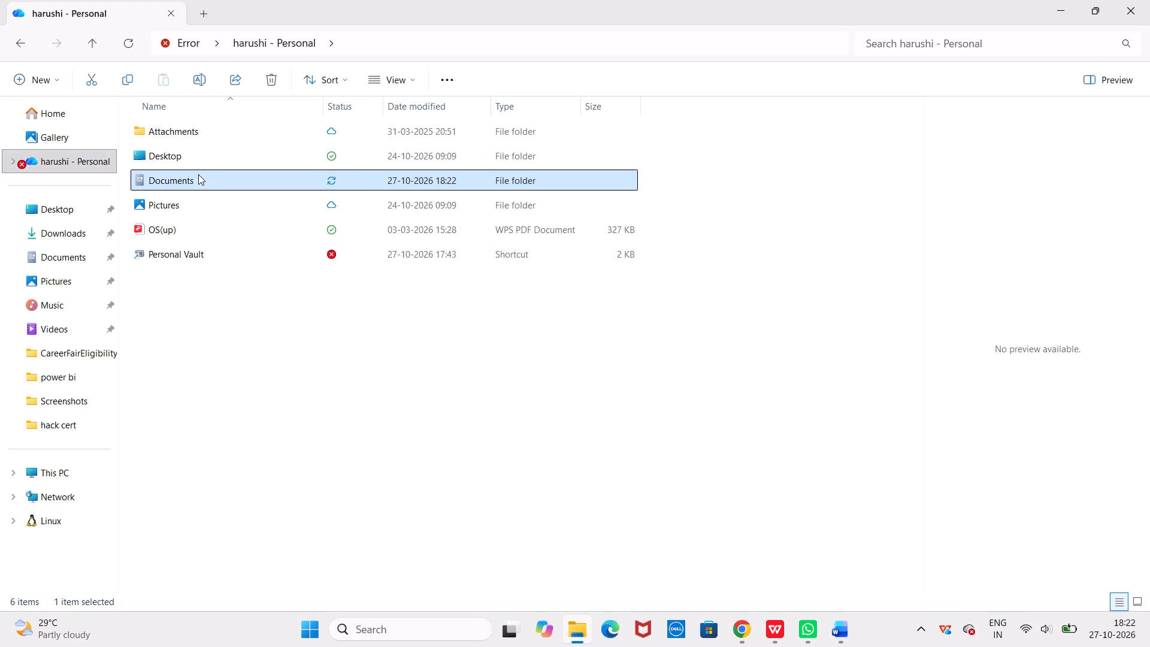
double_click(198, 174)
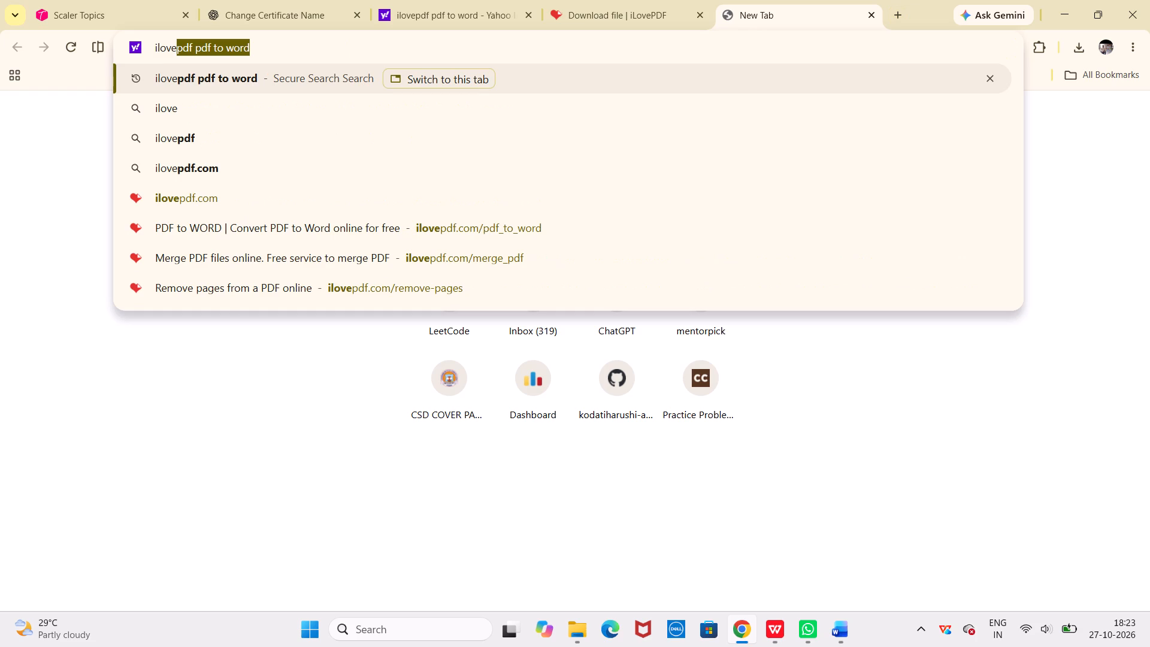
key(space)
key(BackSpace)
text(pdf)
key(space)
text(word to pdf)
key(Return)
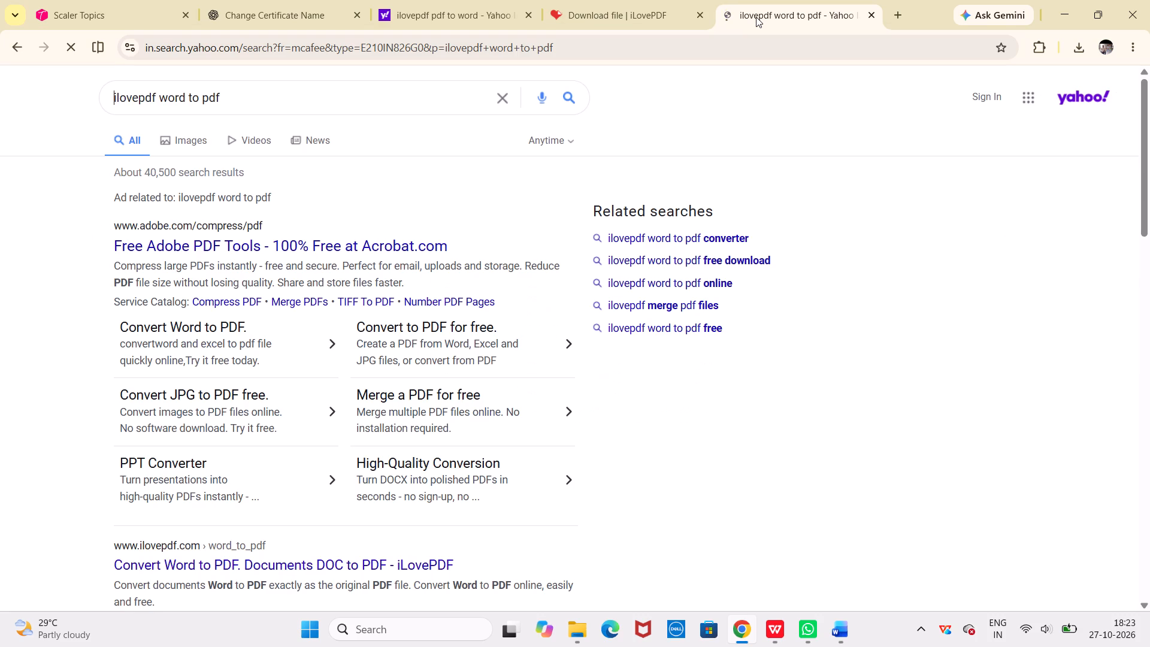
scroll(279, 446, down, 1)
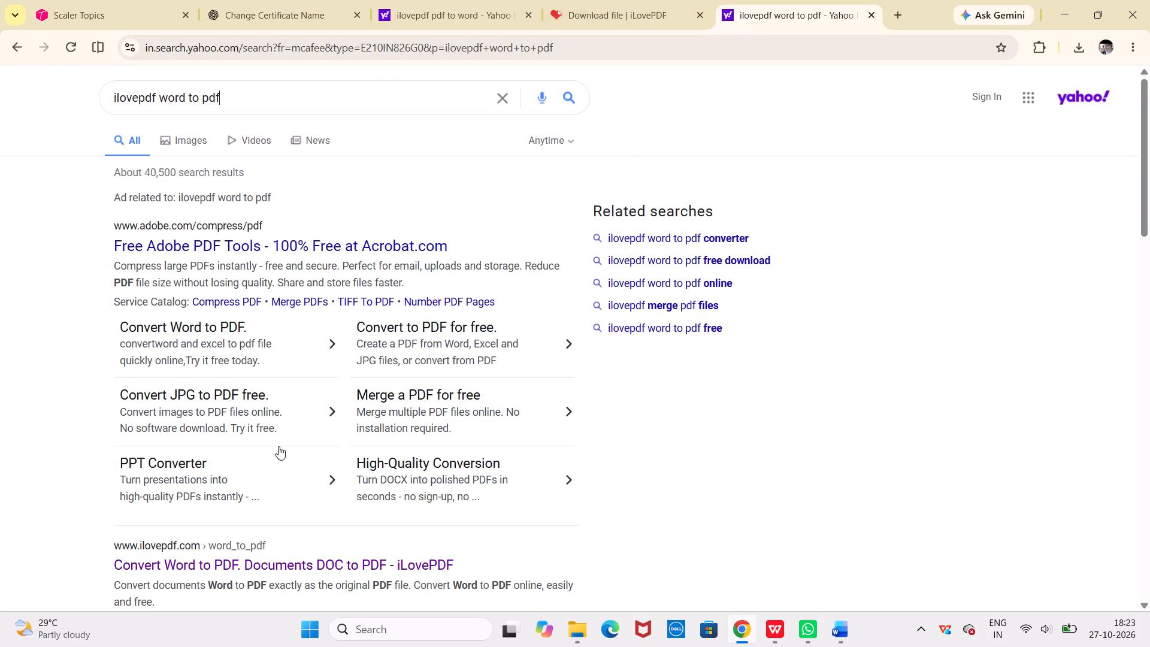
scroll(279, 446, down, 1)
click(286, 483)
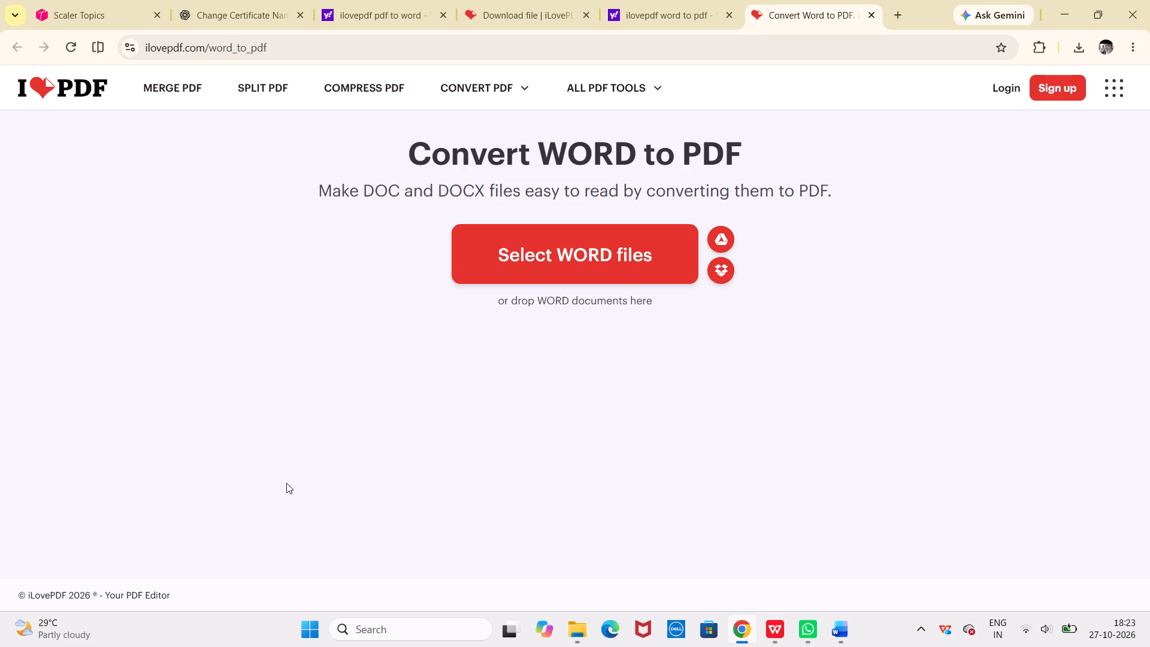
Try to choose 67b4 cn w10 from the personal OneDrive's Documents folder as the Word file to convert.
click(549, 239)
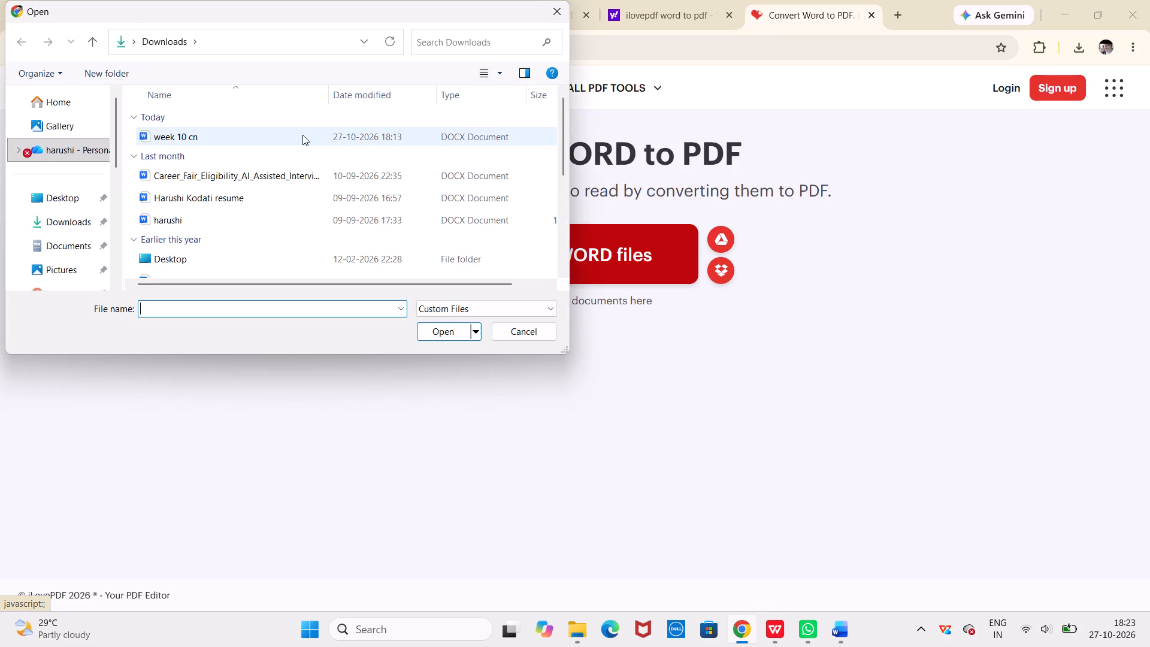
scroll(228, 192, down, 1)
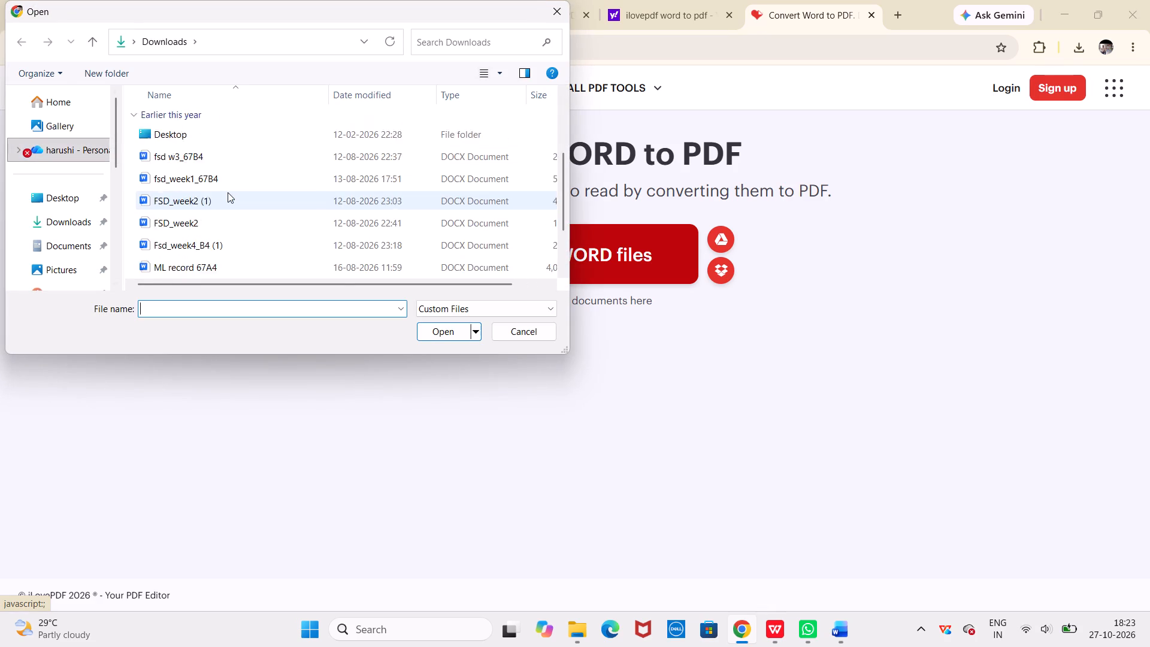
scroll(228, 192, down, 1)
click(65, 153)
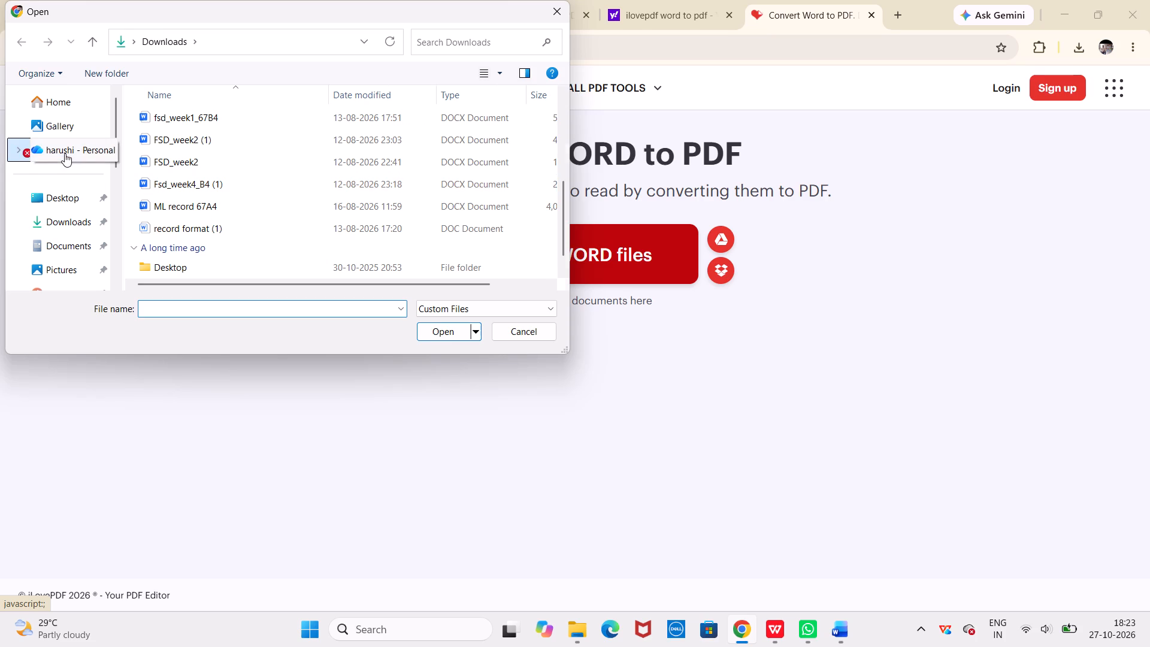
click(218, 173)
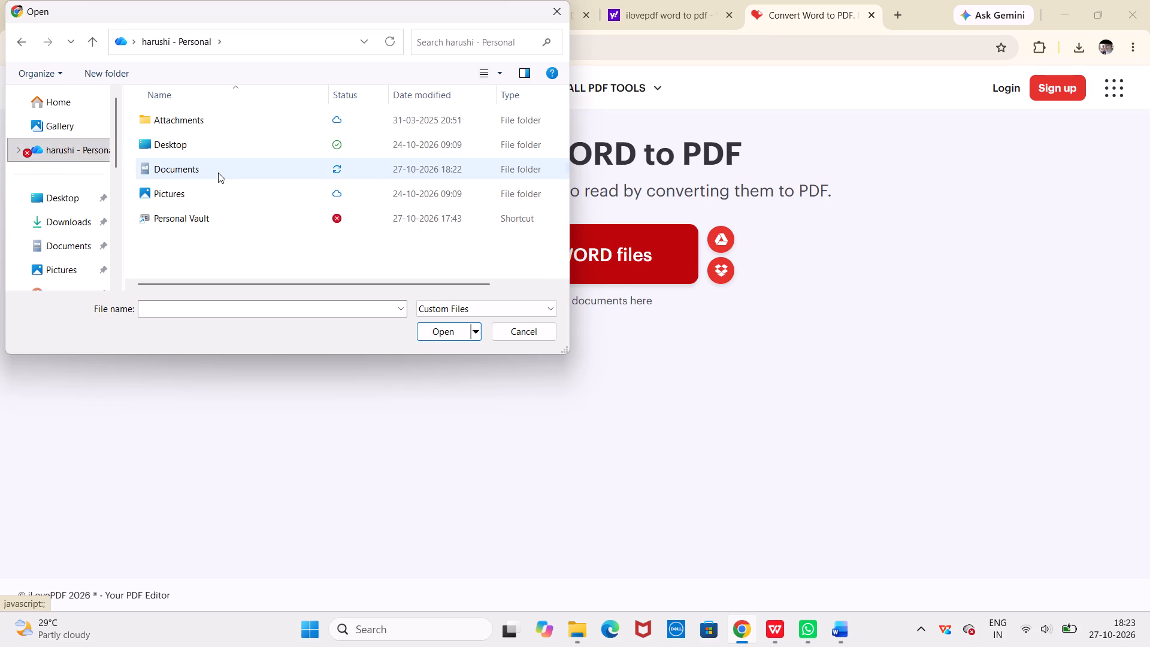
click(218, 173)
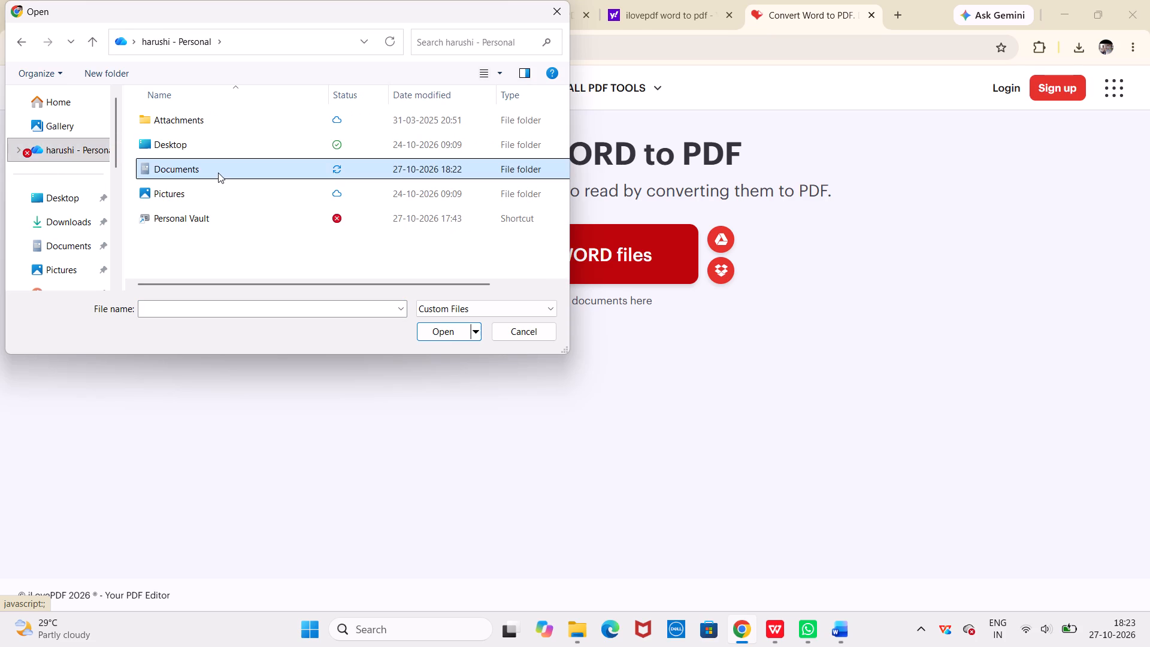
double_click(218, 173)
click(261, 176)
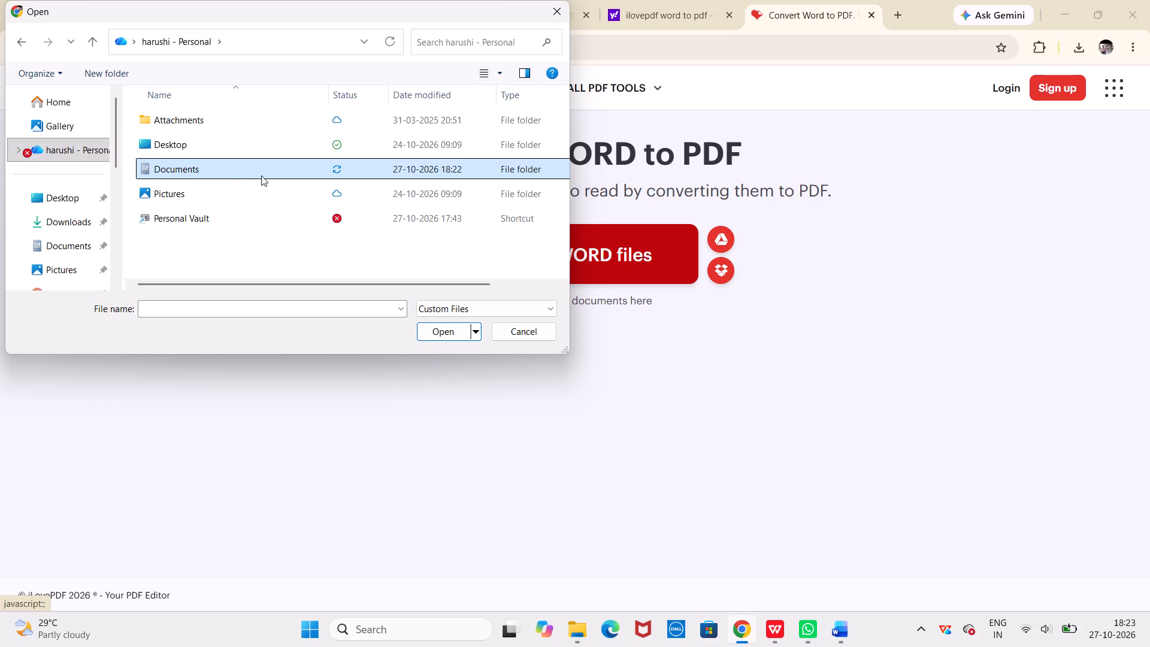
double_click(261, 173)
scroll(261, 173, down, 1)
click(237, 216)
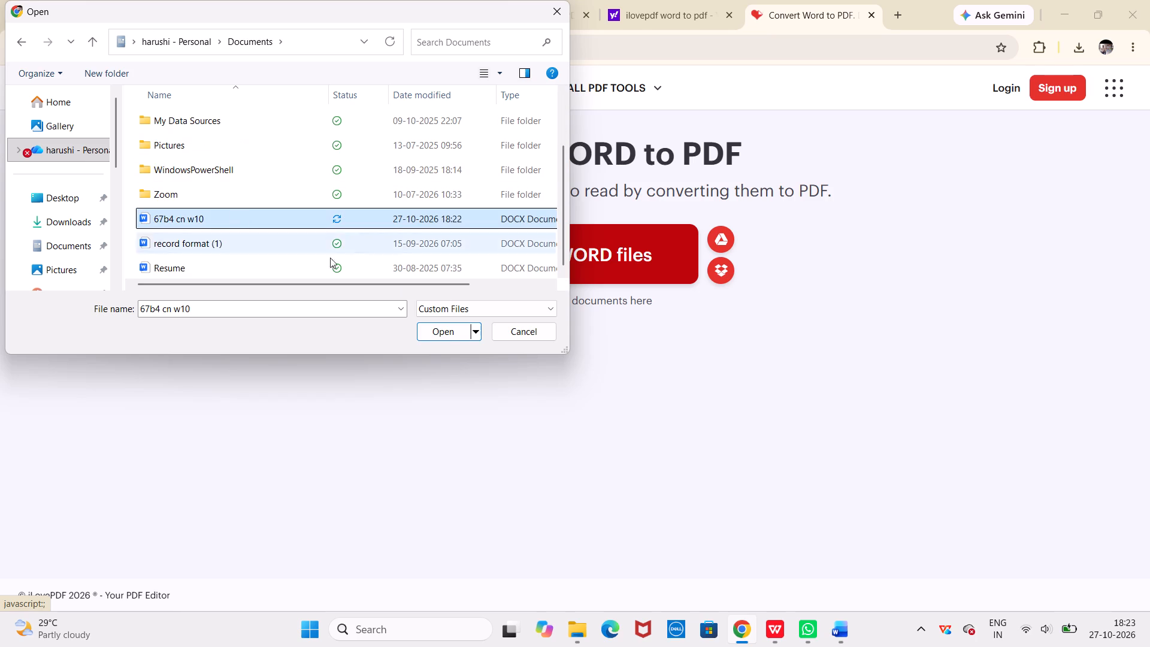
click(443, 334)
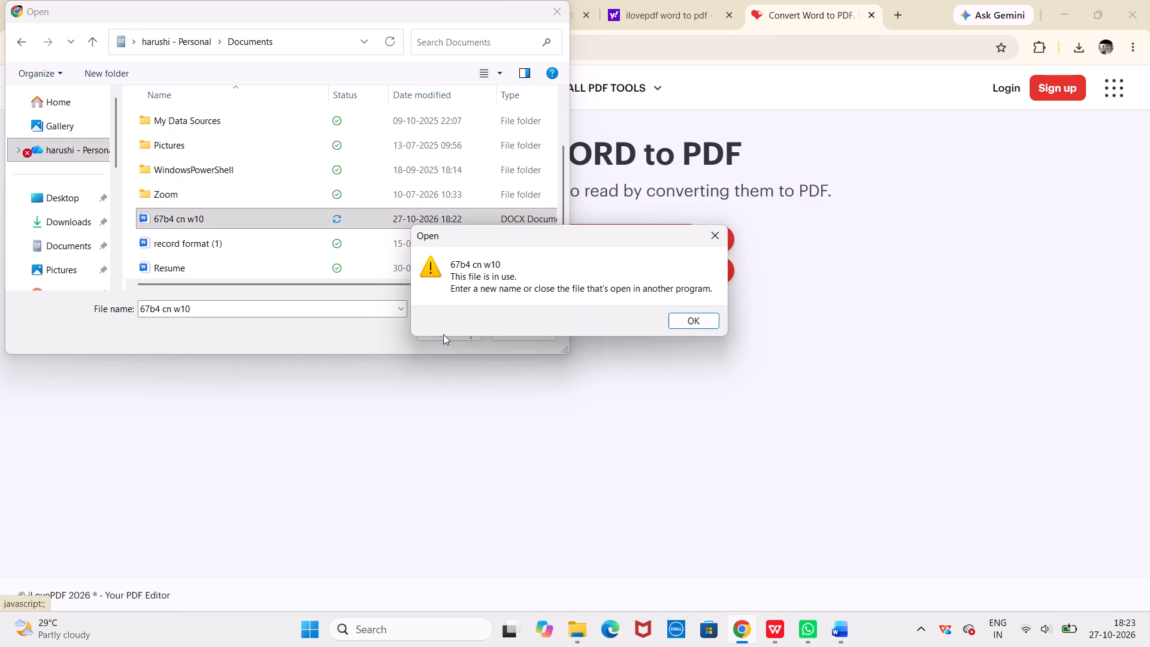
click(683, 318)
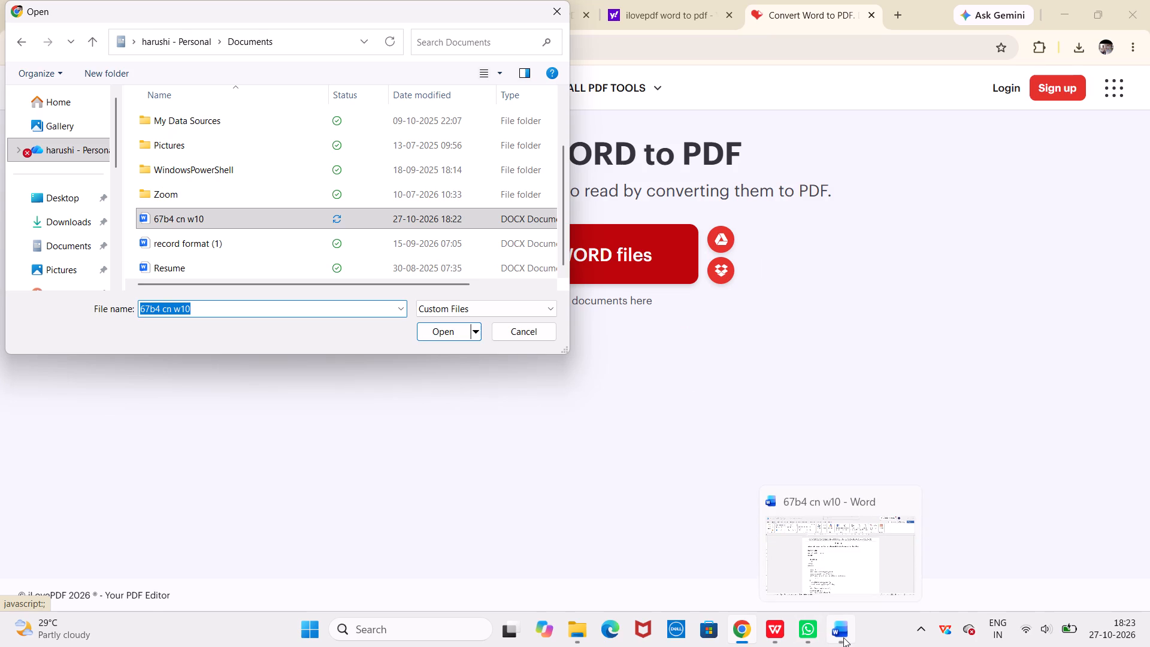
Close the 67b4 cn w10 document in Word and load that file into the converter.
click(898, 501)
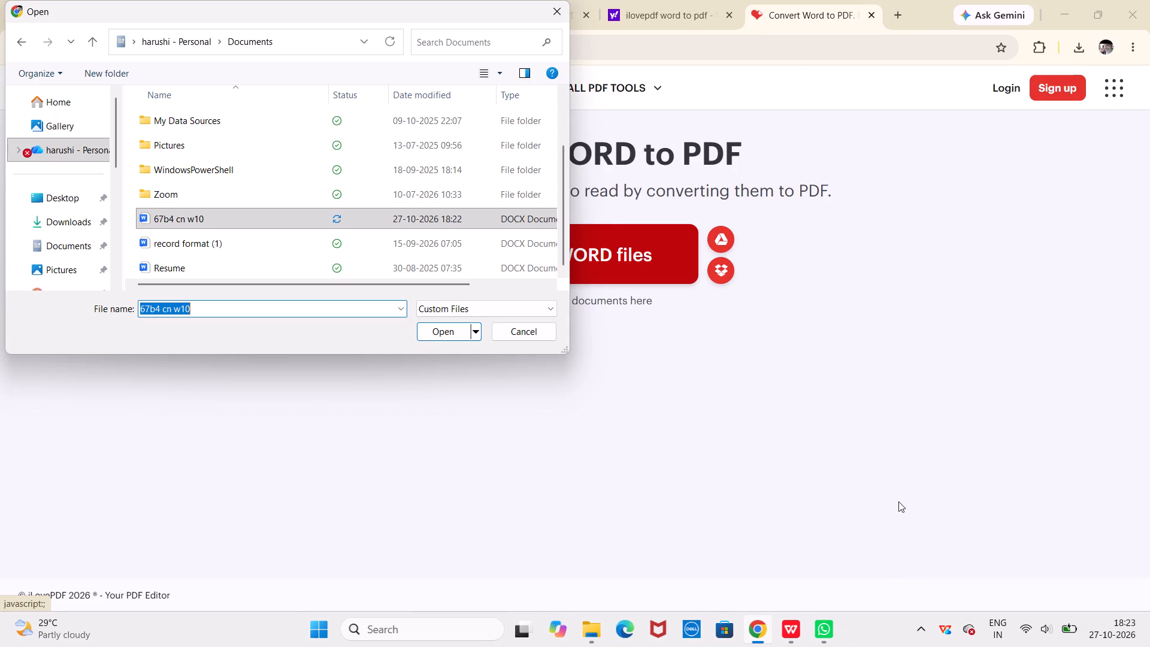
click(446, 335)
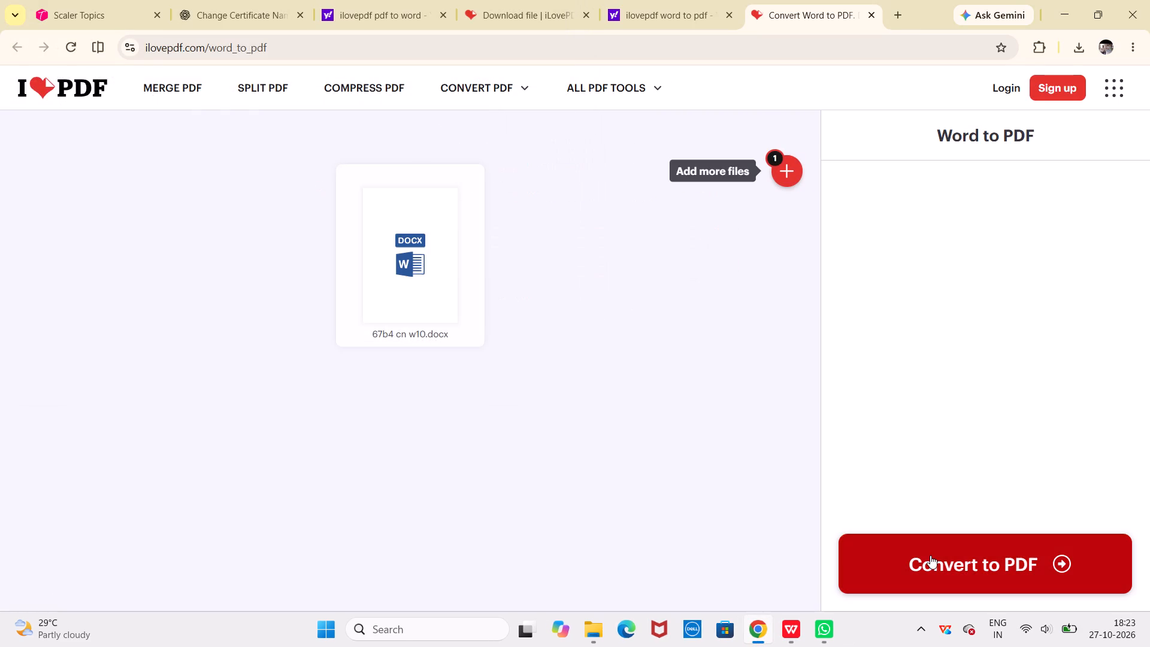
Convert 67b4 cn w10 to PDF and download the result, closing the two search results tabs in between.
click(930, 555)
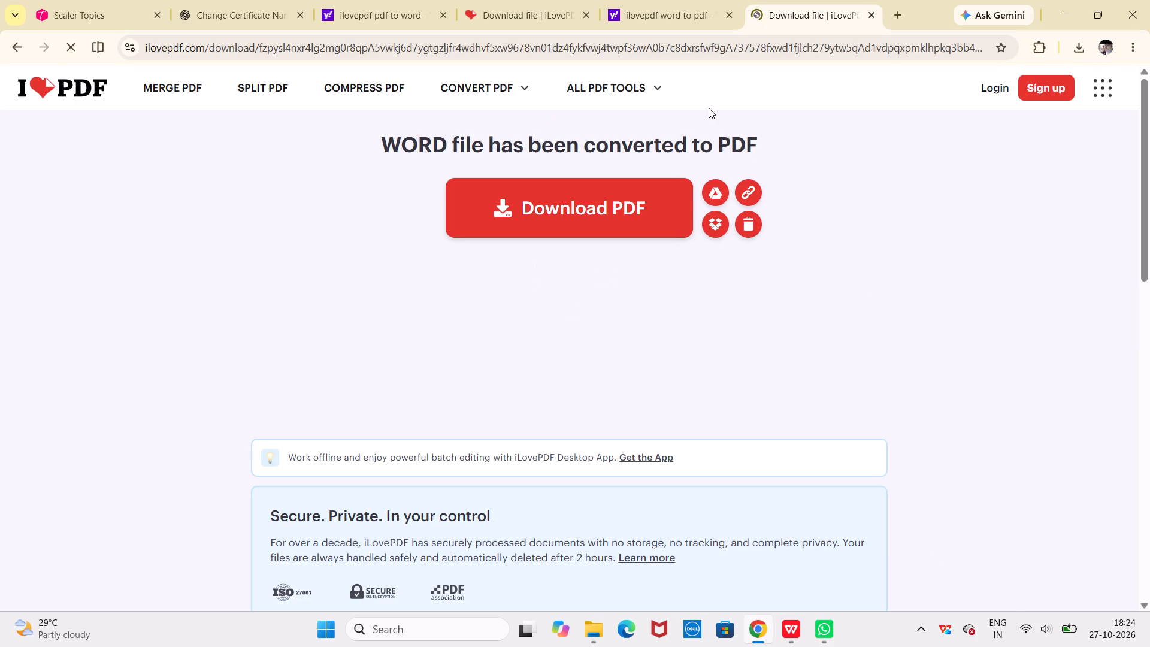
click(730, 16)
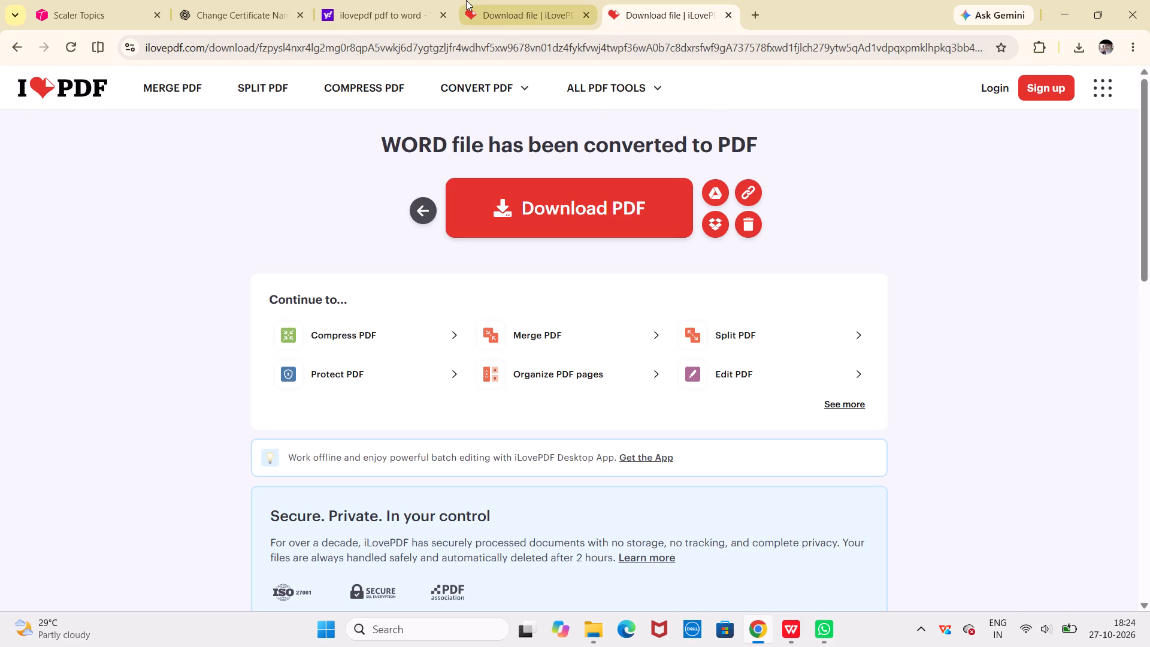
click(440, 10)
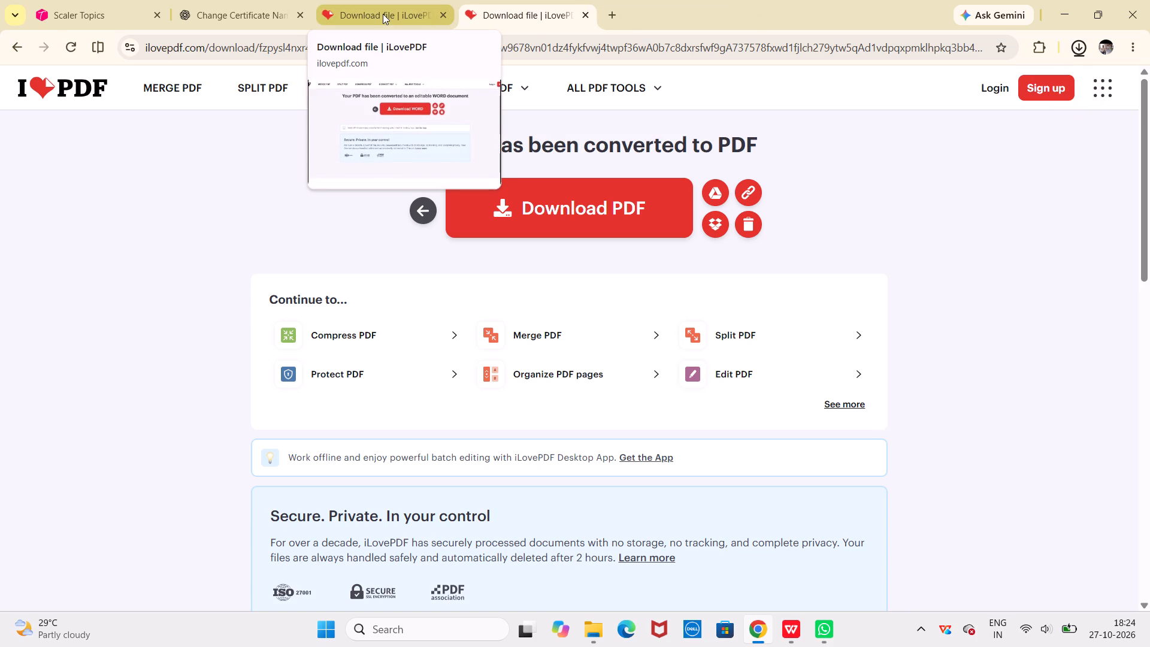
click(591, 219)
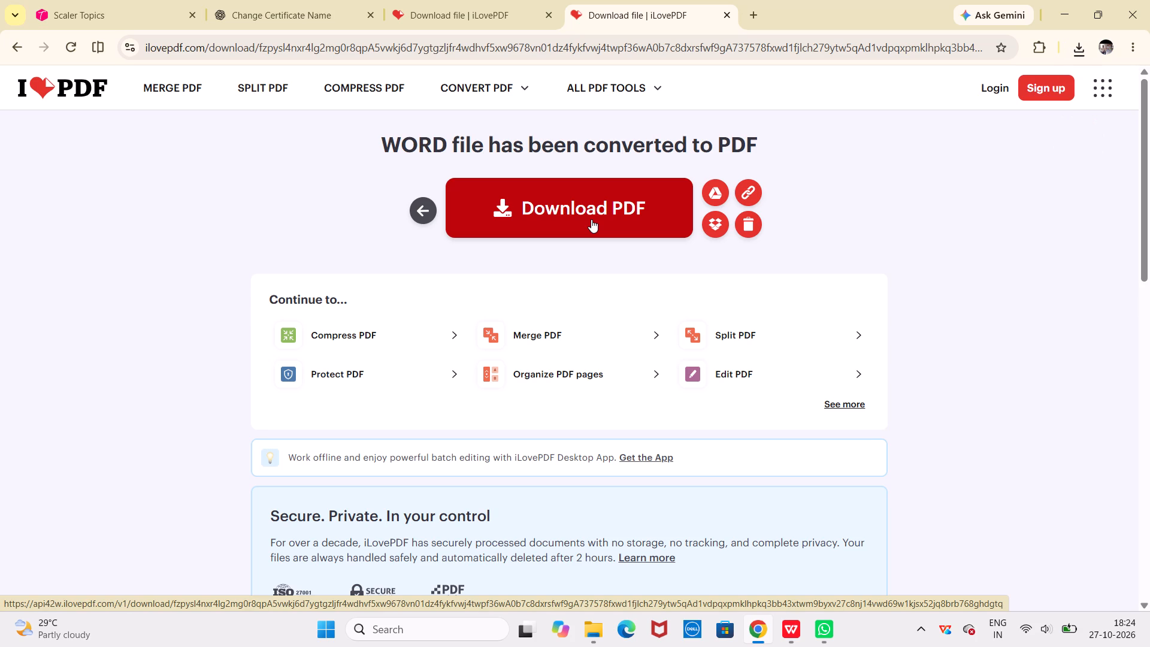
Return to iLovePDF's PDF to Word converter, convert WEEK 11 CN from the Downloads folder, and download the Word file.
click(516, 0)
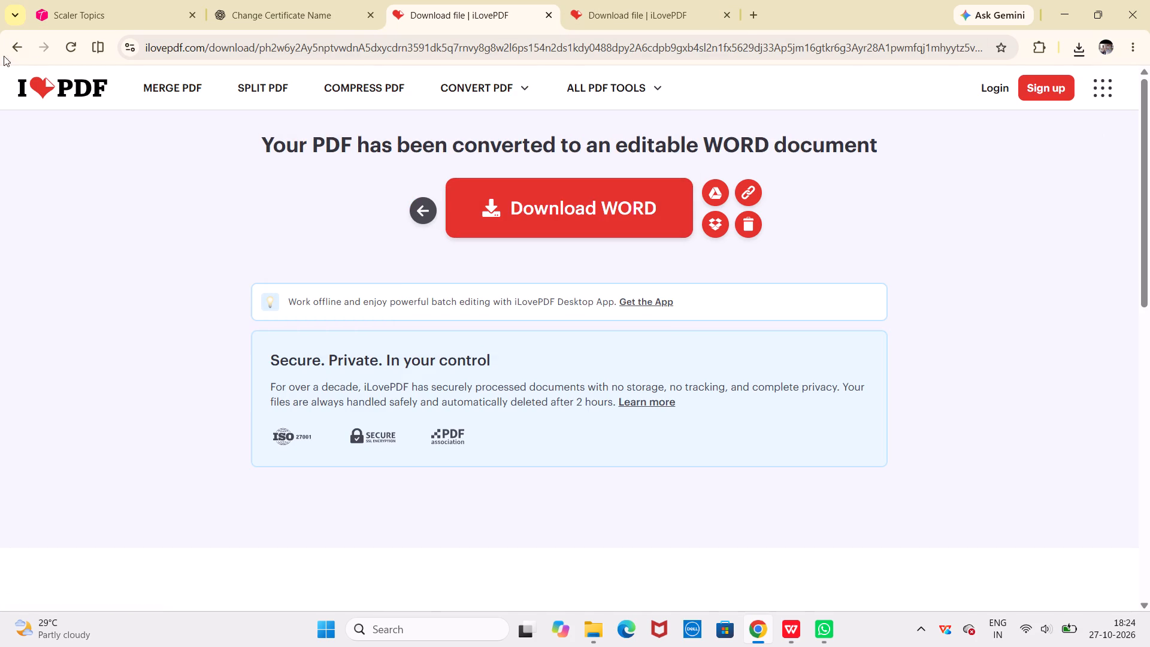
click(17, 44)
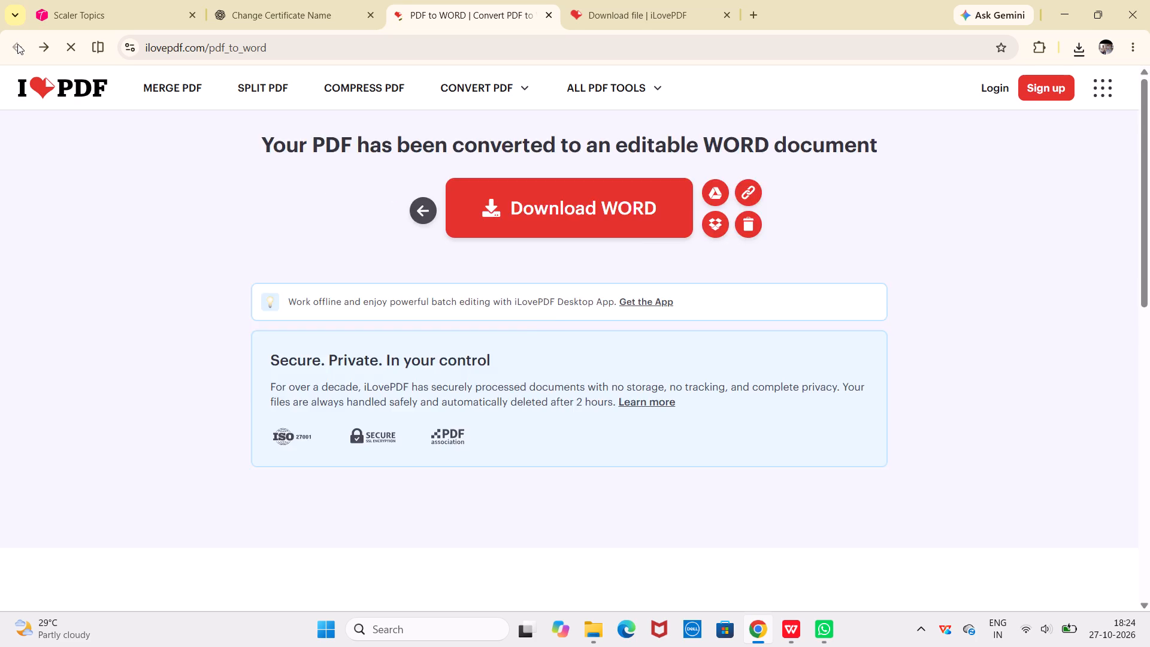
click(465, 298)
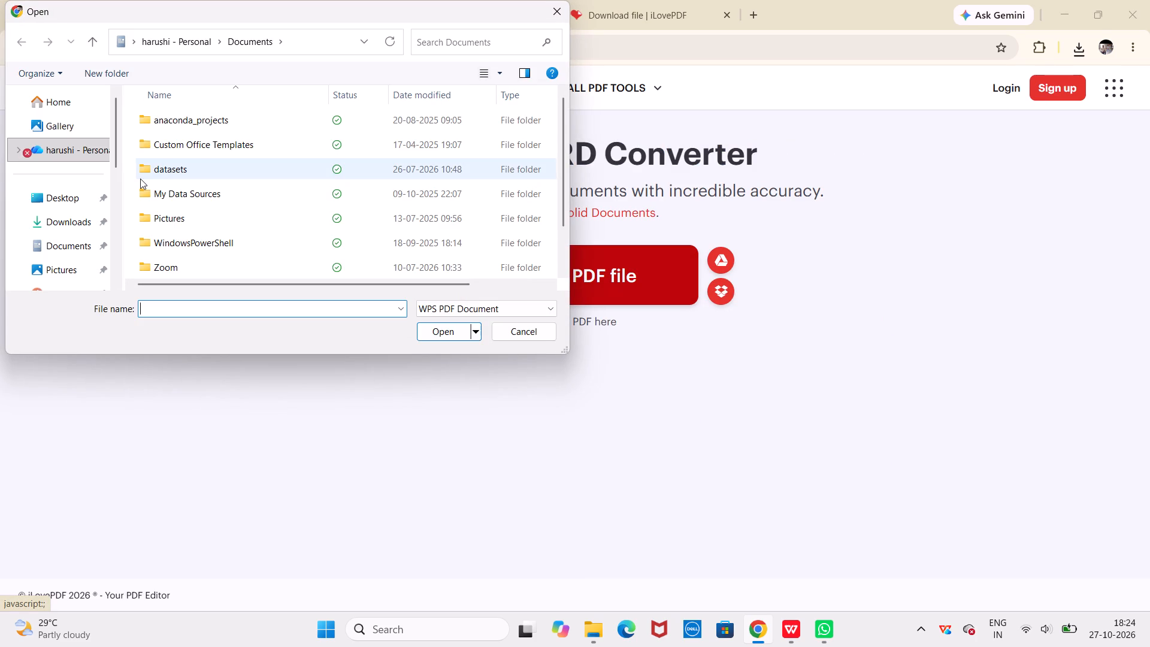
click(64, 223)
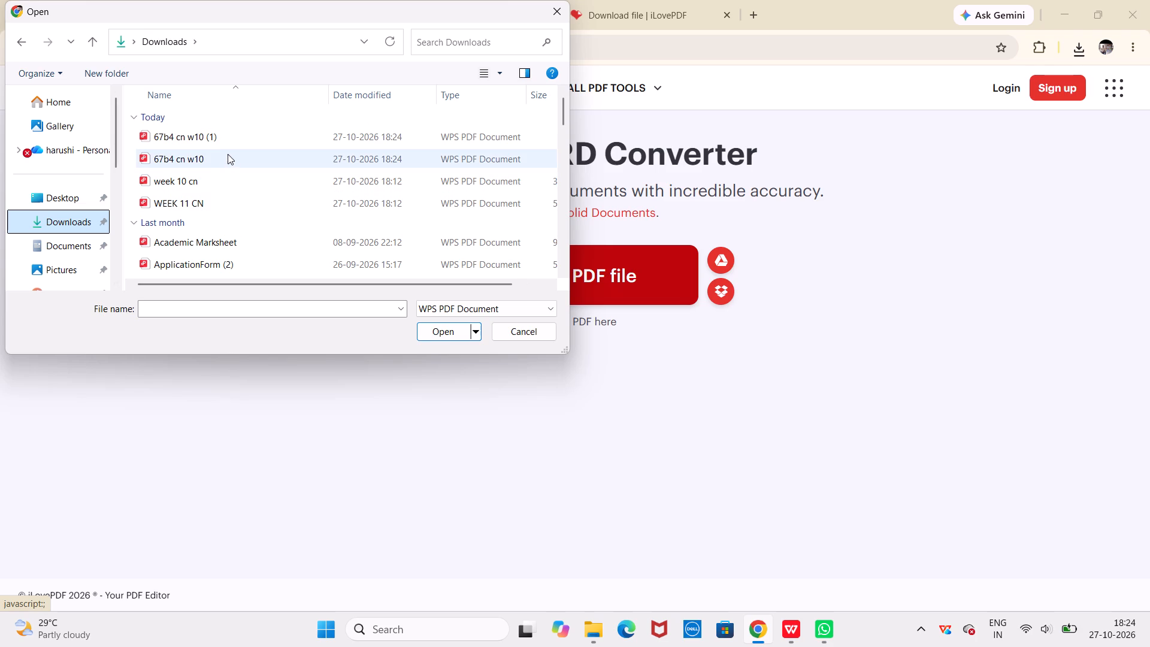
click(215, 201)
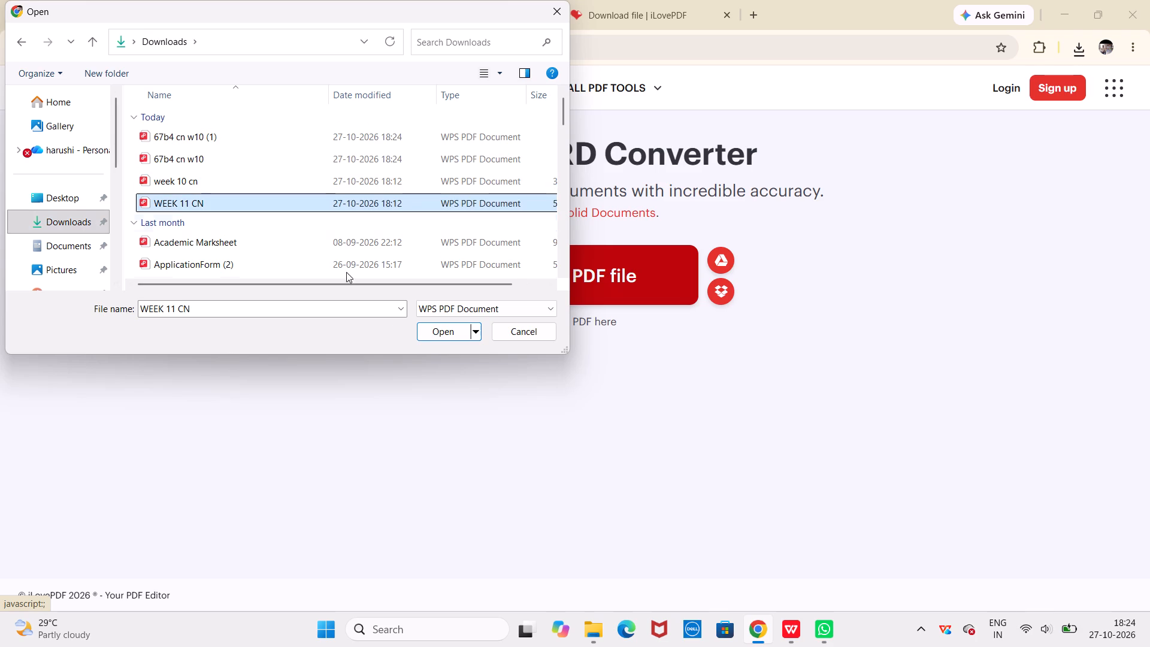
click(432, 338)
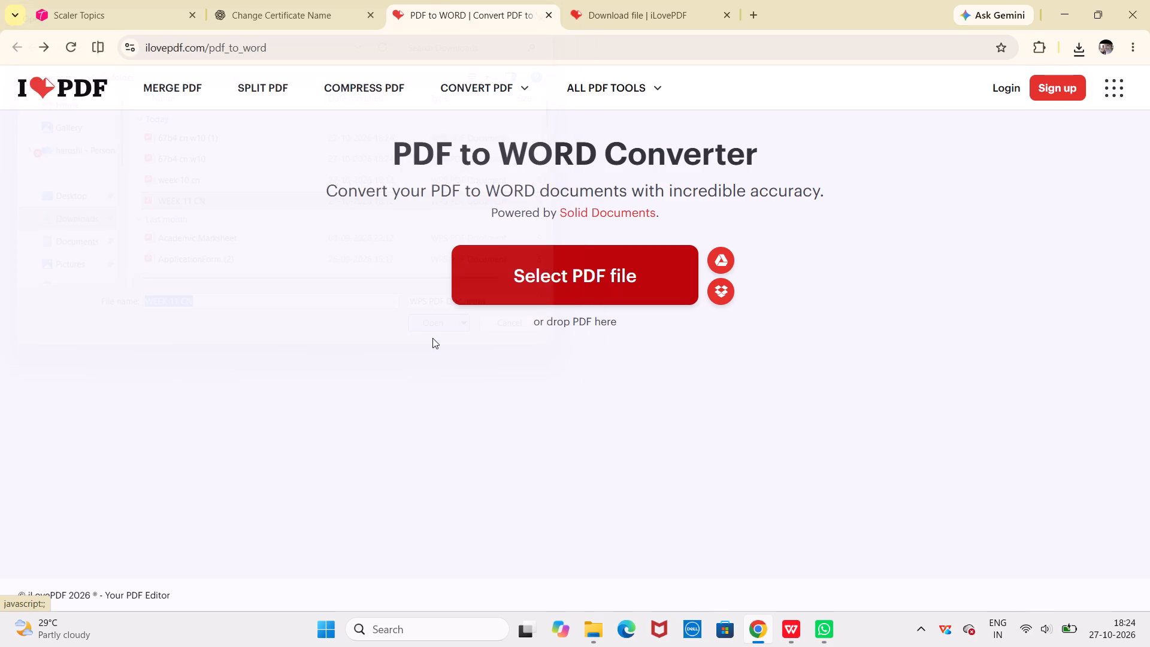
click(901, 564)
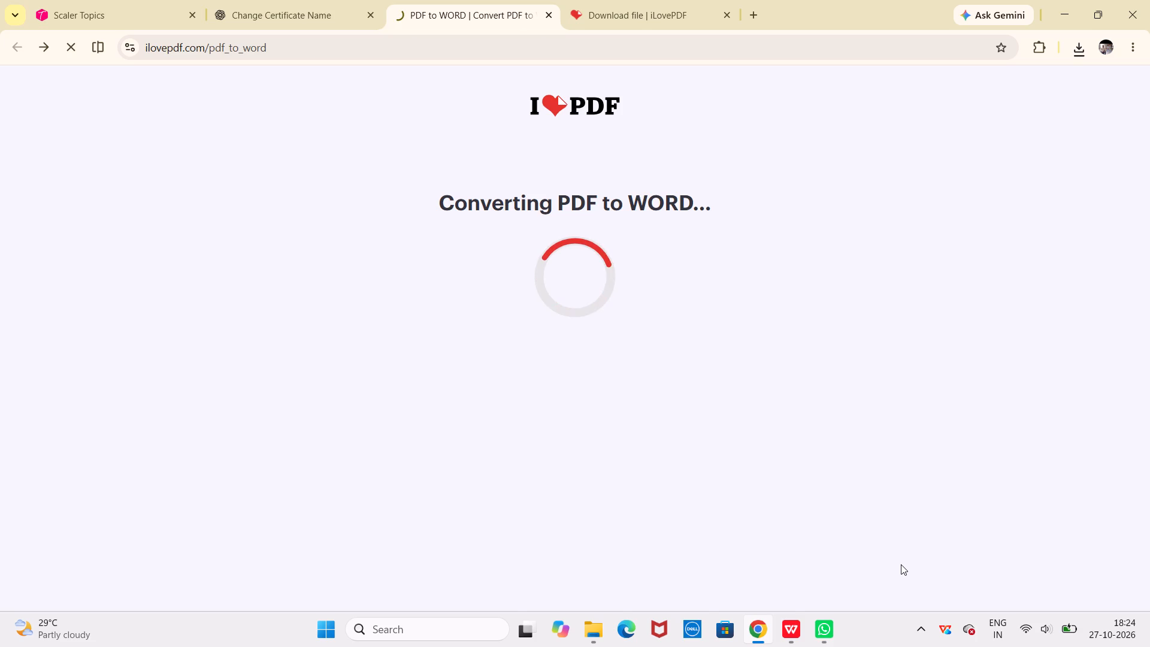
click(638, 205)
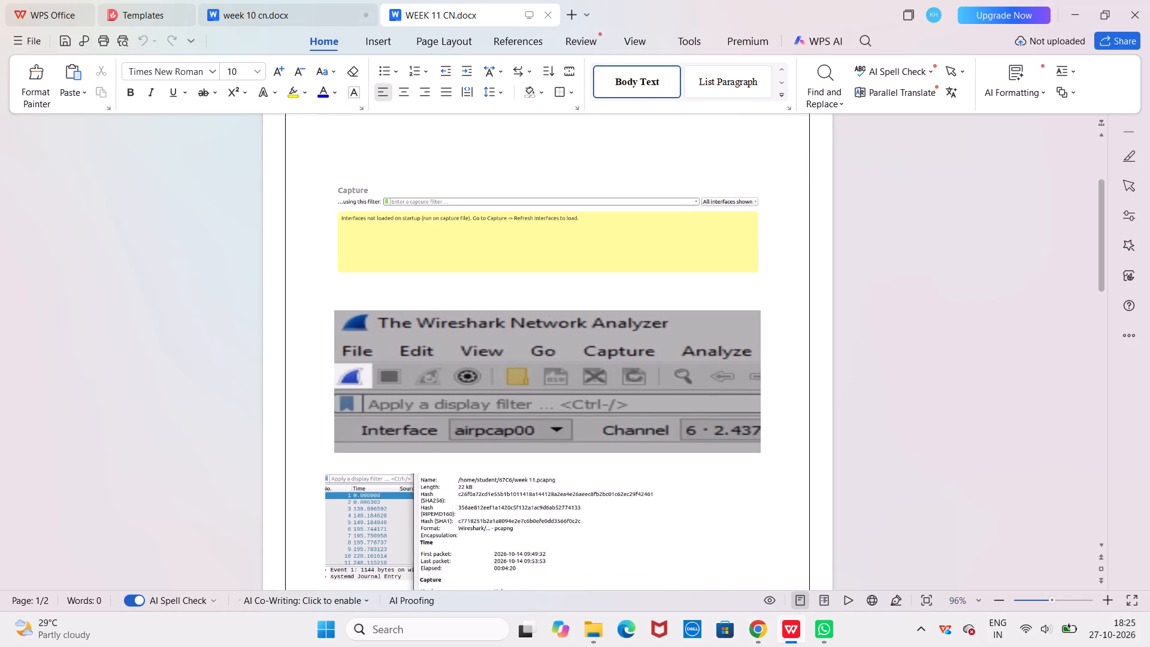
scroll(641, 293, down, 5)
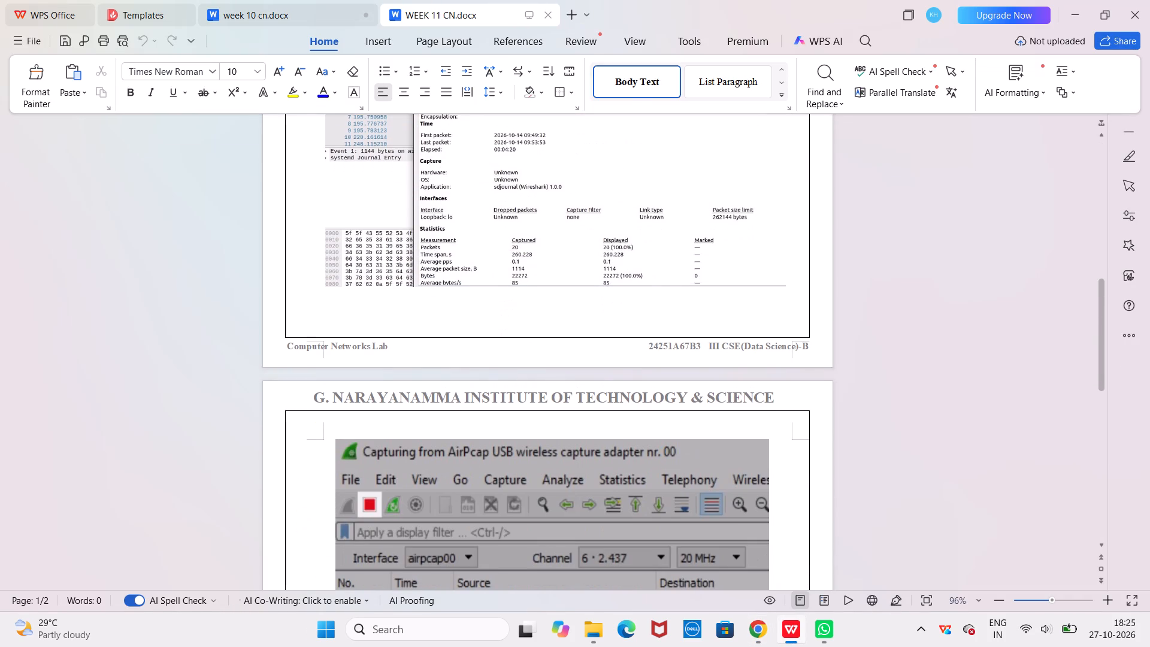
click(700, 344)
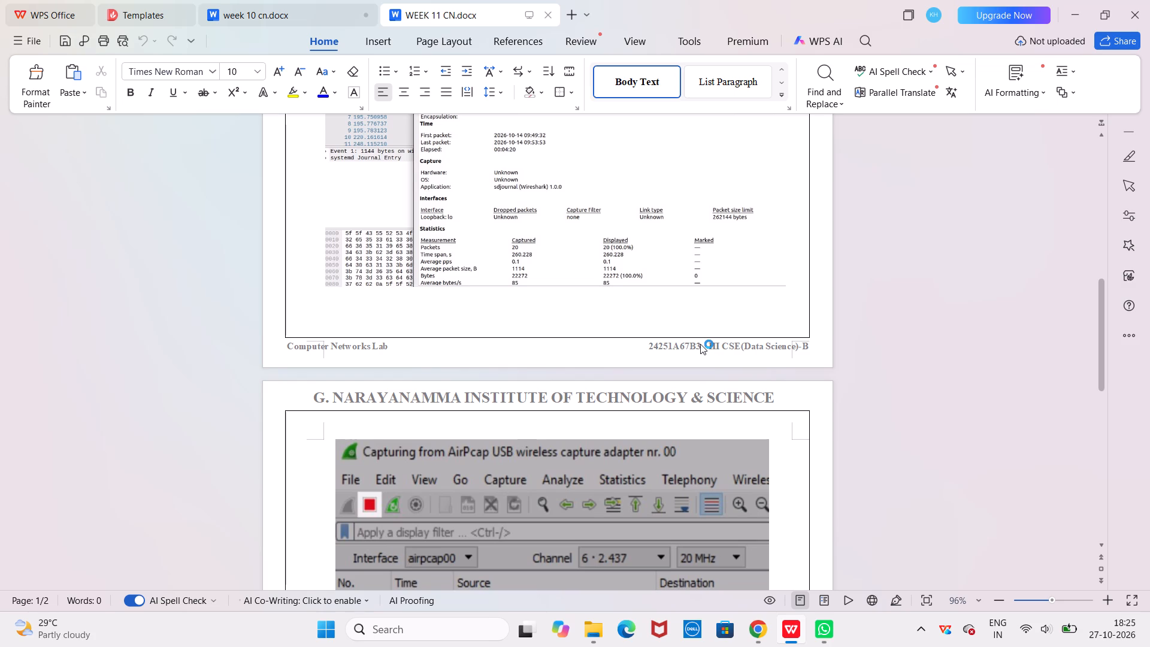
double_click(700, 344)
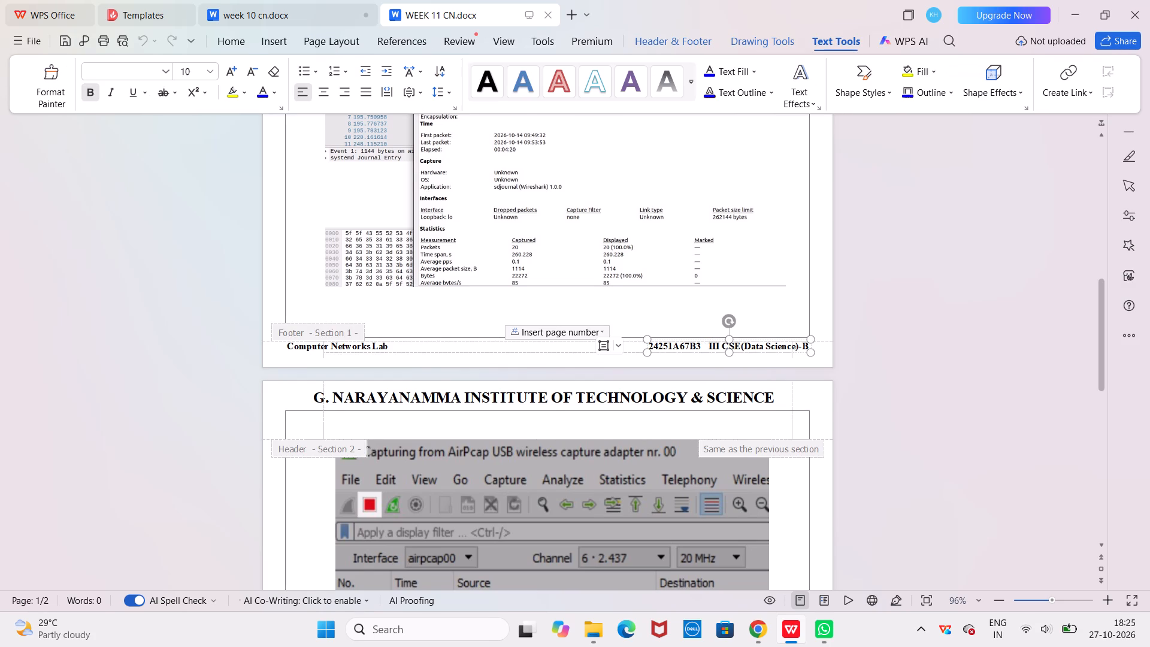
key(BackSpace)
key(4)
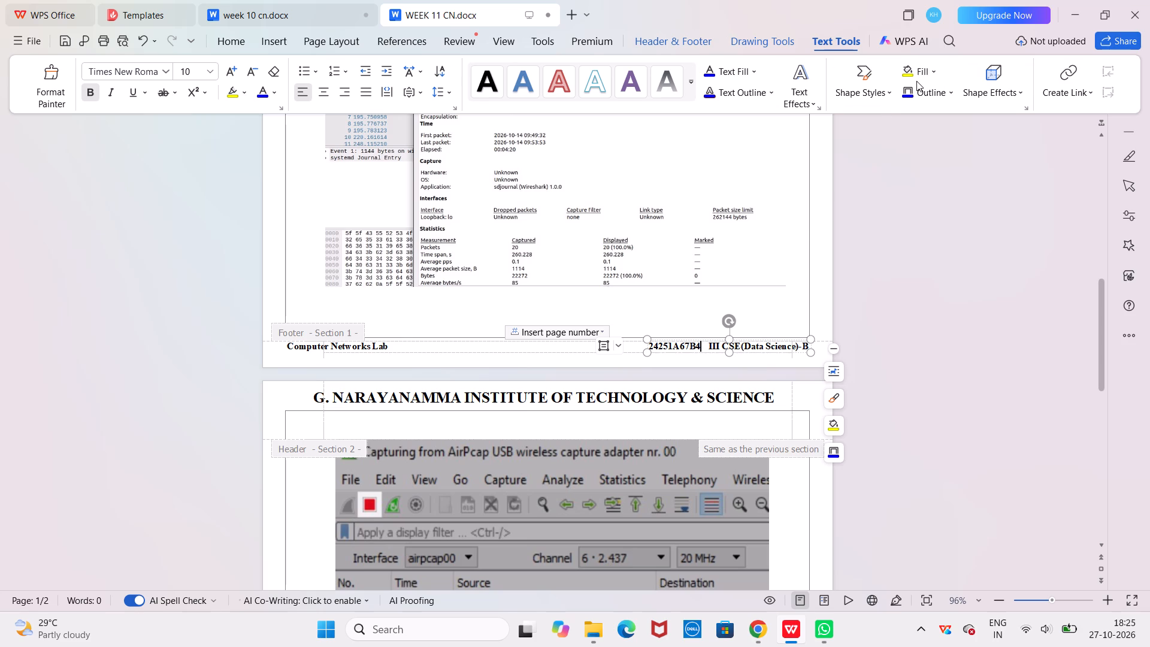
double_click(807, 244)
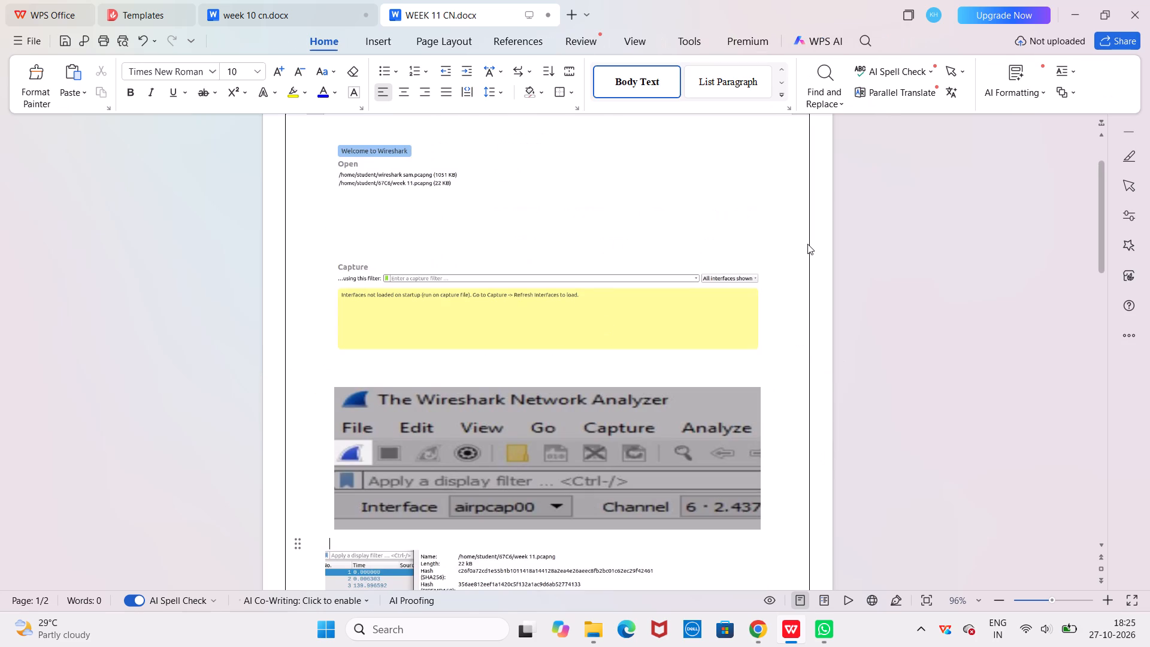
Look through both pages of the WEEK 11 CN document, including the footer on each page.
scroll(807, 244, down, 5)
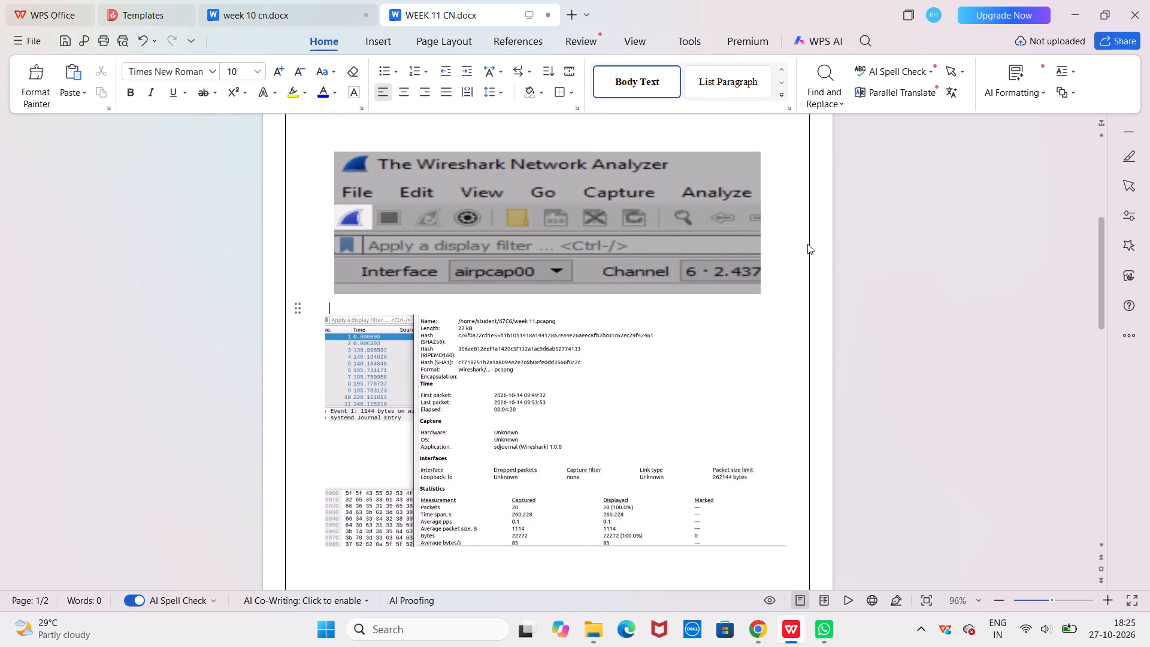
scroll(807, 244, down, 5)
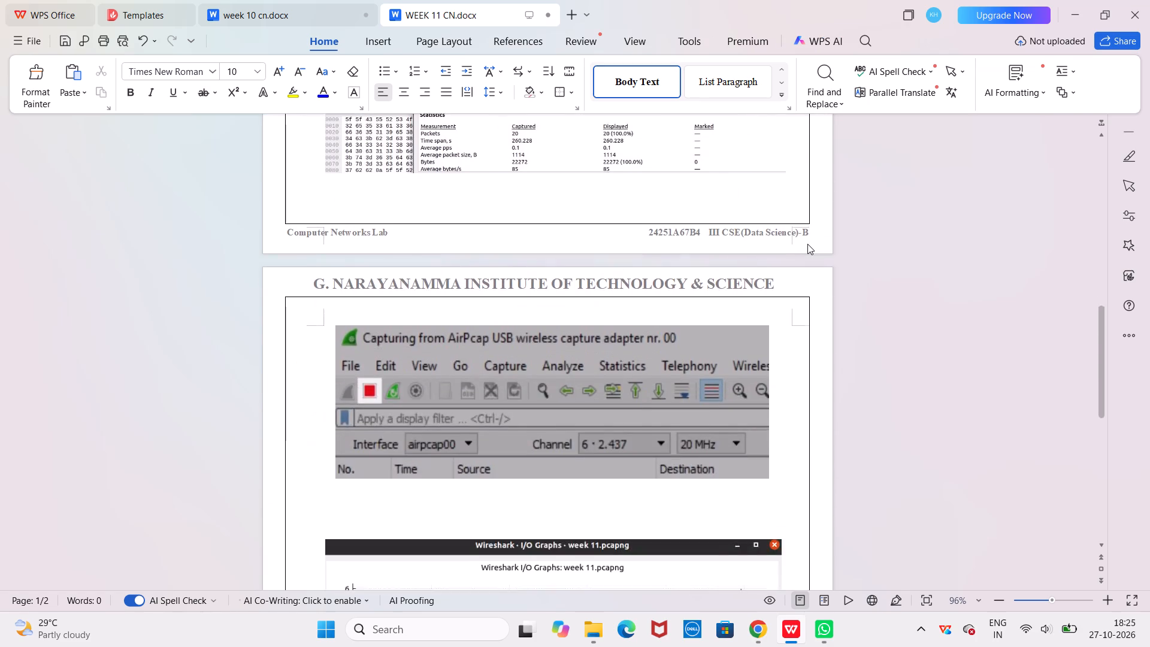
scroll(807, 244, down, 5)
scroll(807, 244, up, 1)
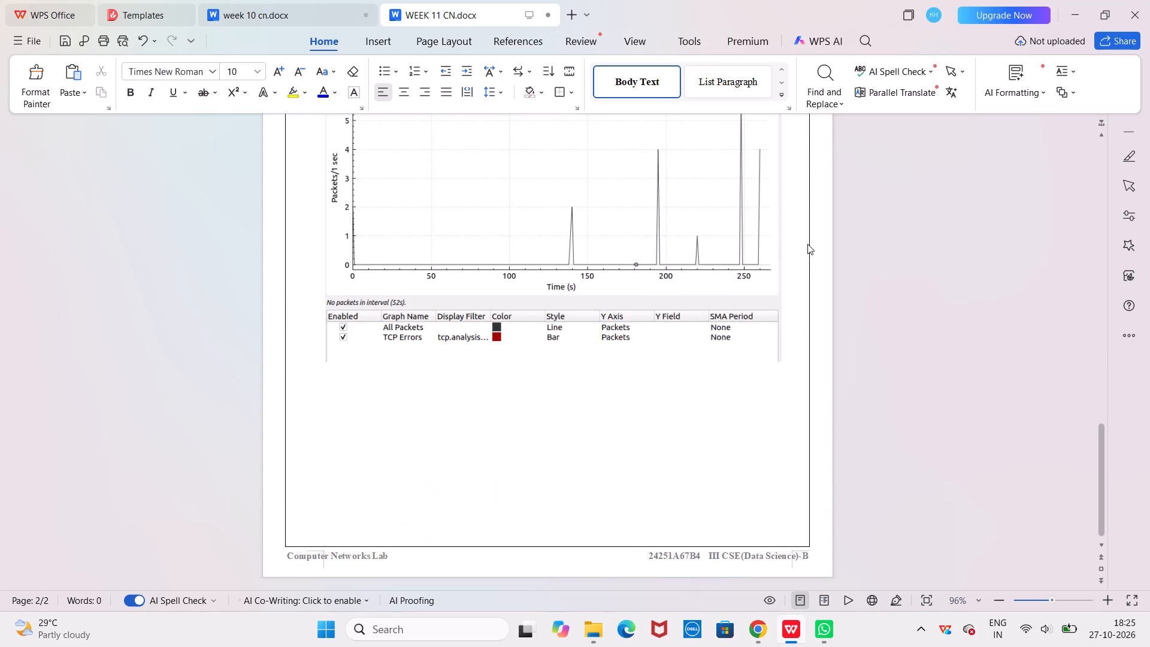
scroll(807, 244, up, 11)
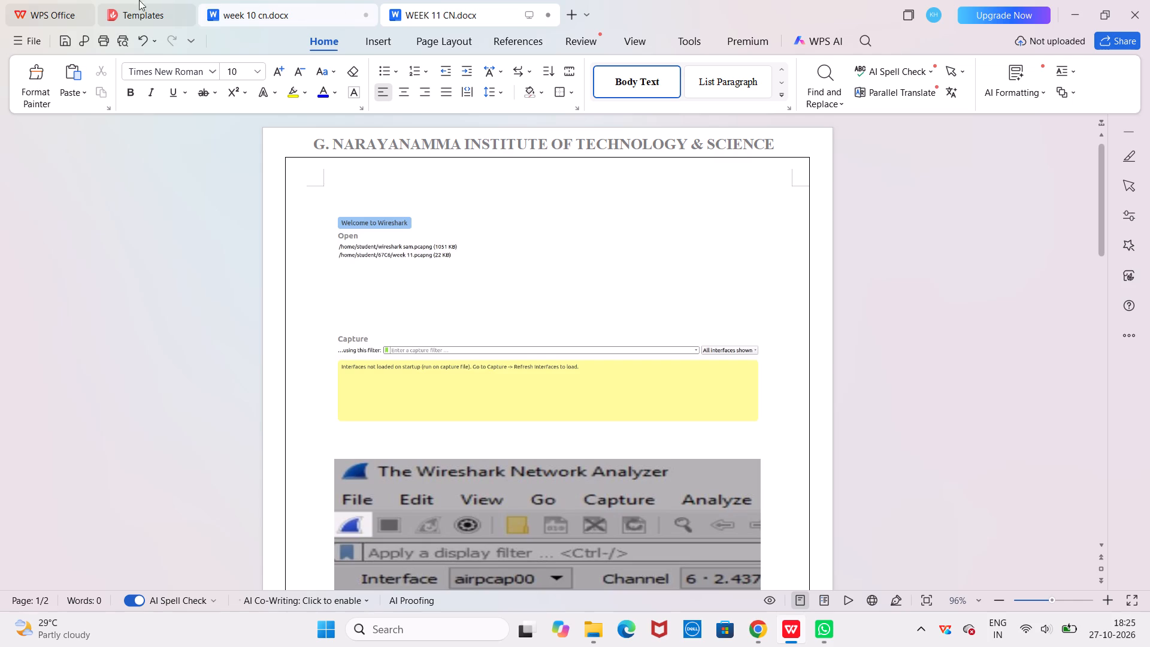
Save the document in PDF format as WEEK 11 CN.pdf in Downloads, replacing the existing file, and open the exported PDF.
click(10, 36)
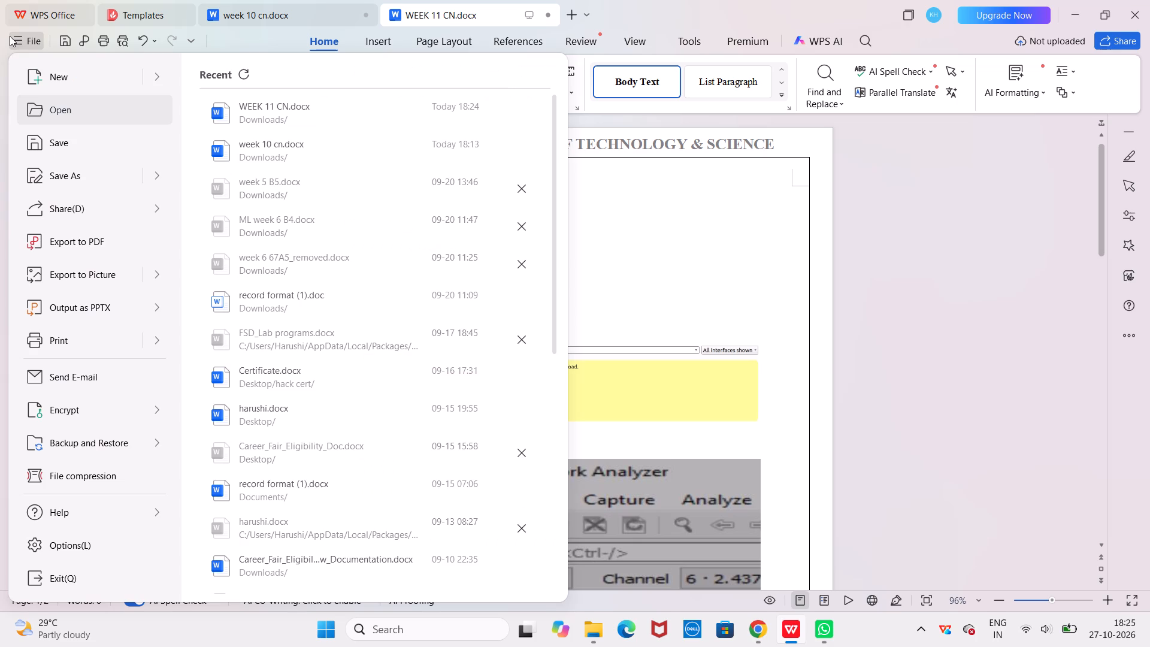
click(144, 186)
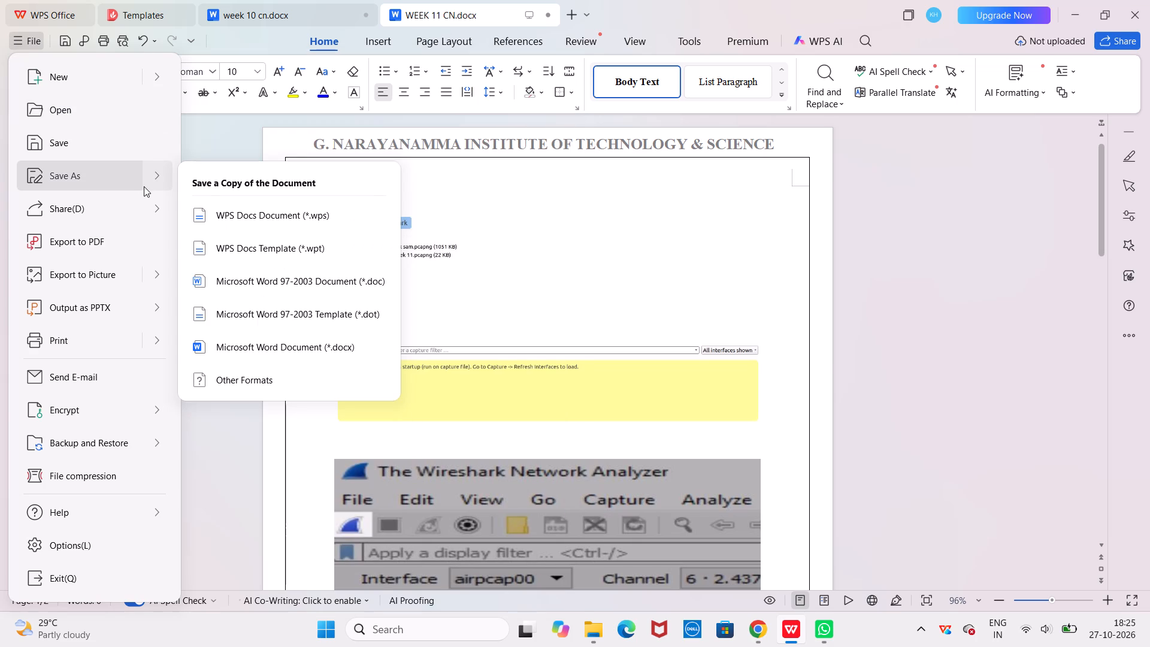
click(265, 380)
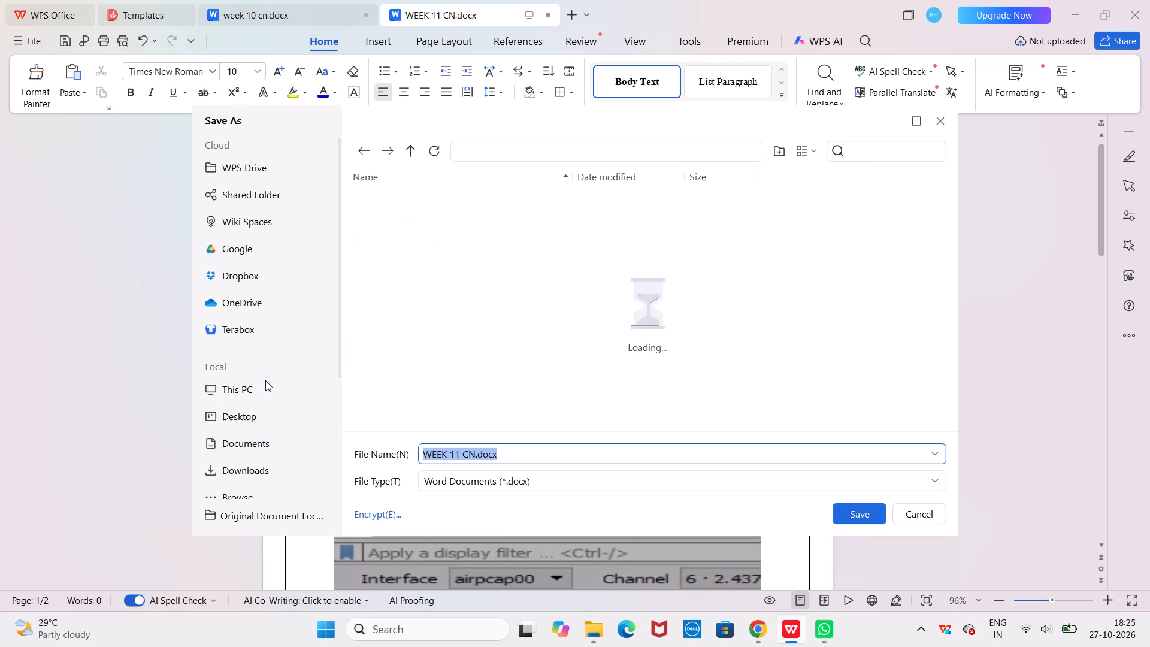
click(446, 480)
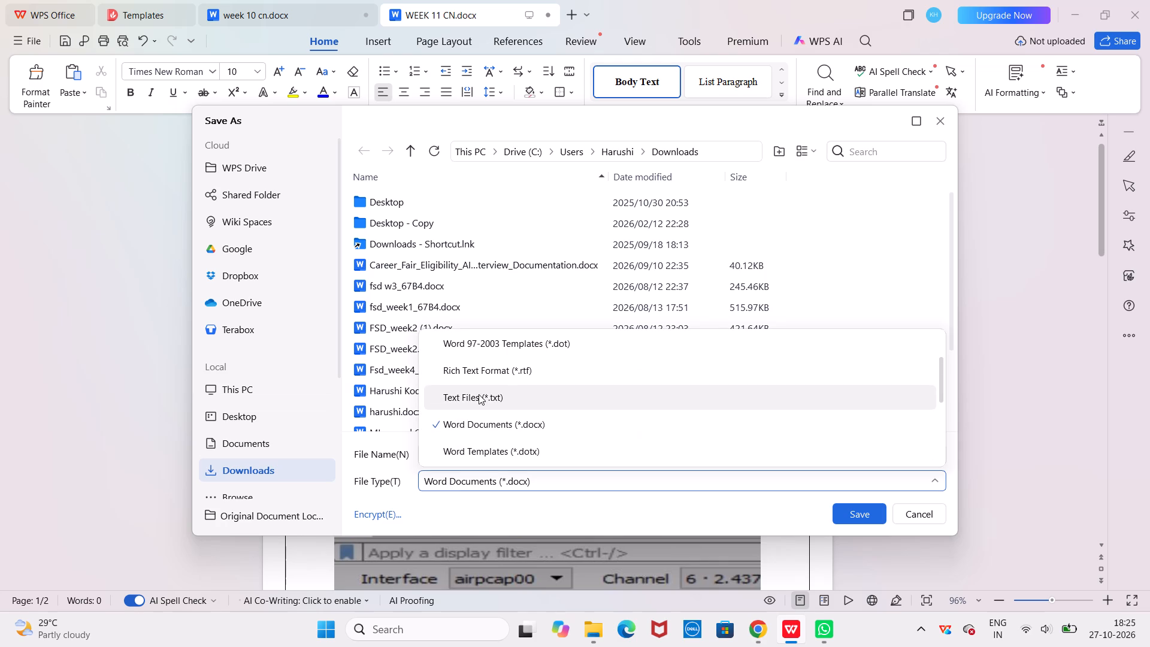
scroll(479, 394, down, 1)
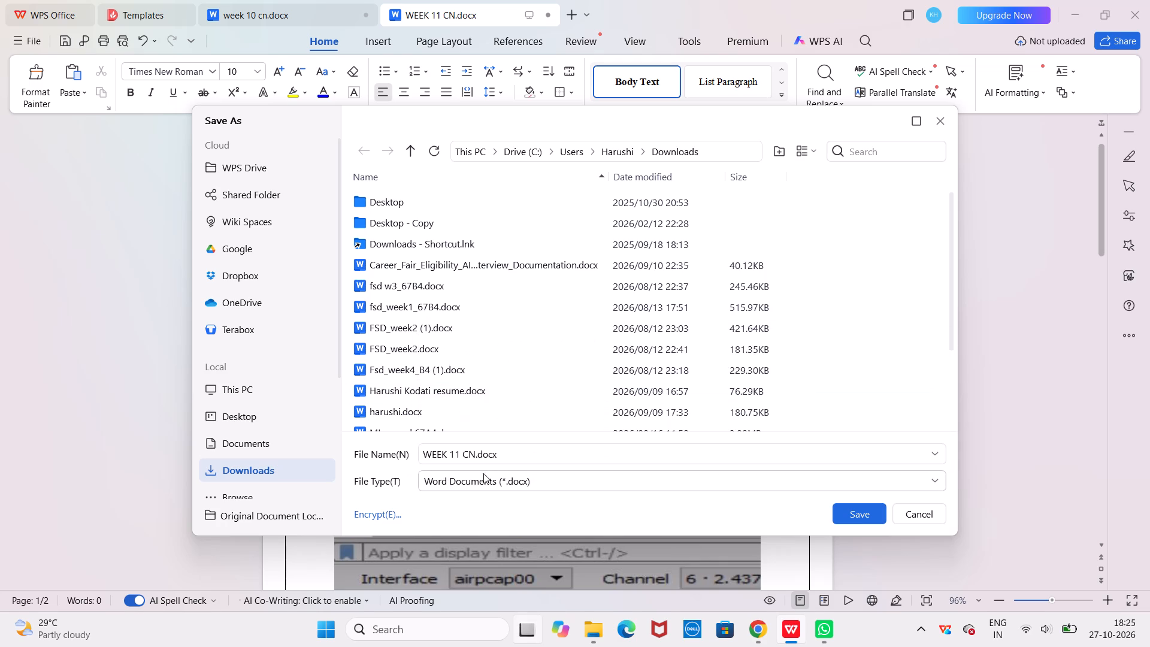
click(485, 488)
scroll(514, 427, down, 1)
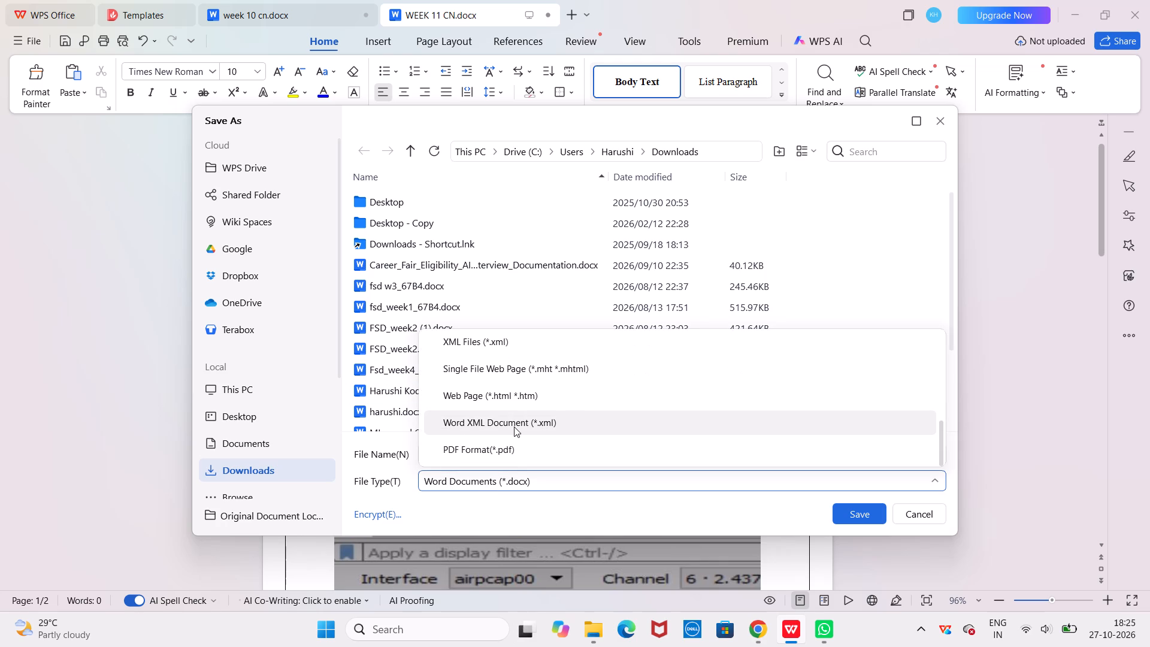
scroll(514, 427, down, 1)
click(513, 447)
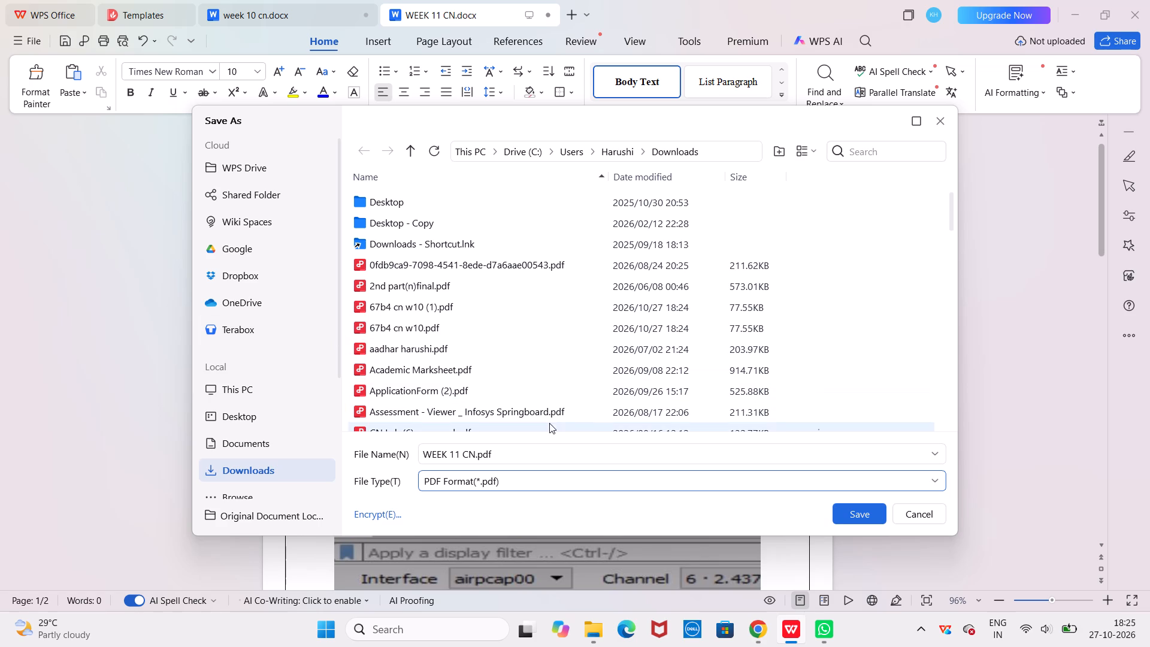
click(851, 514)
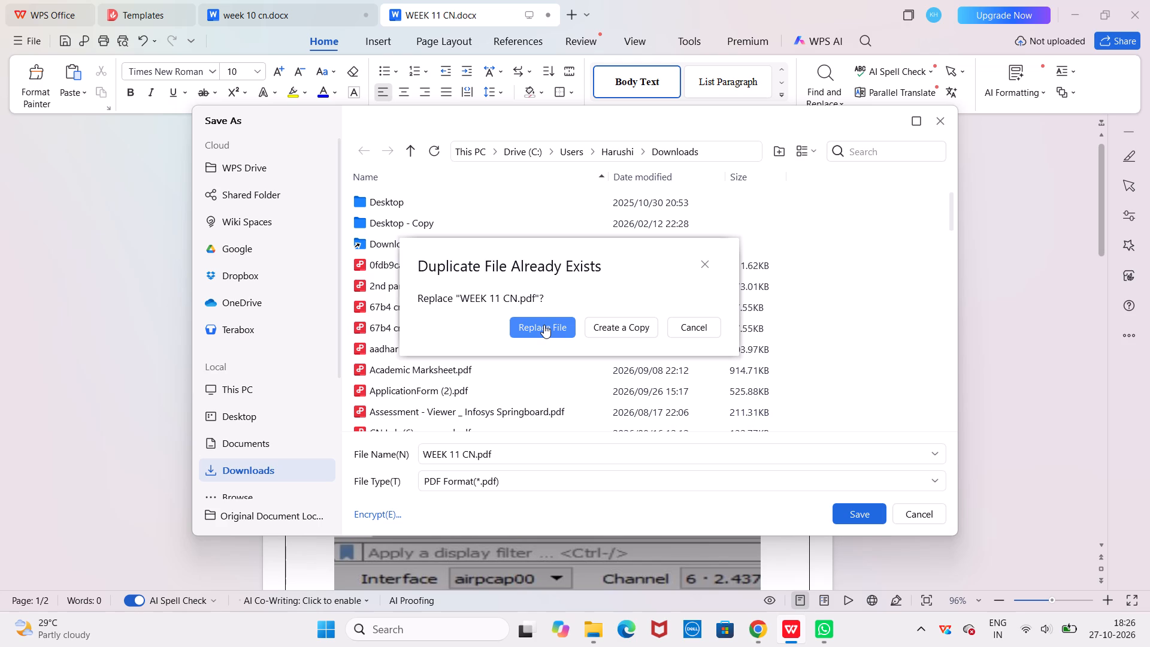
click(565, 329)
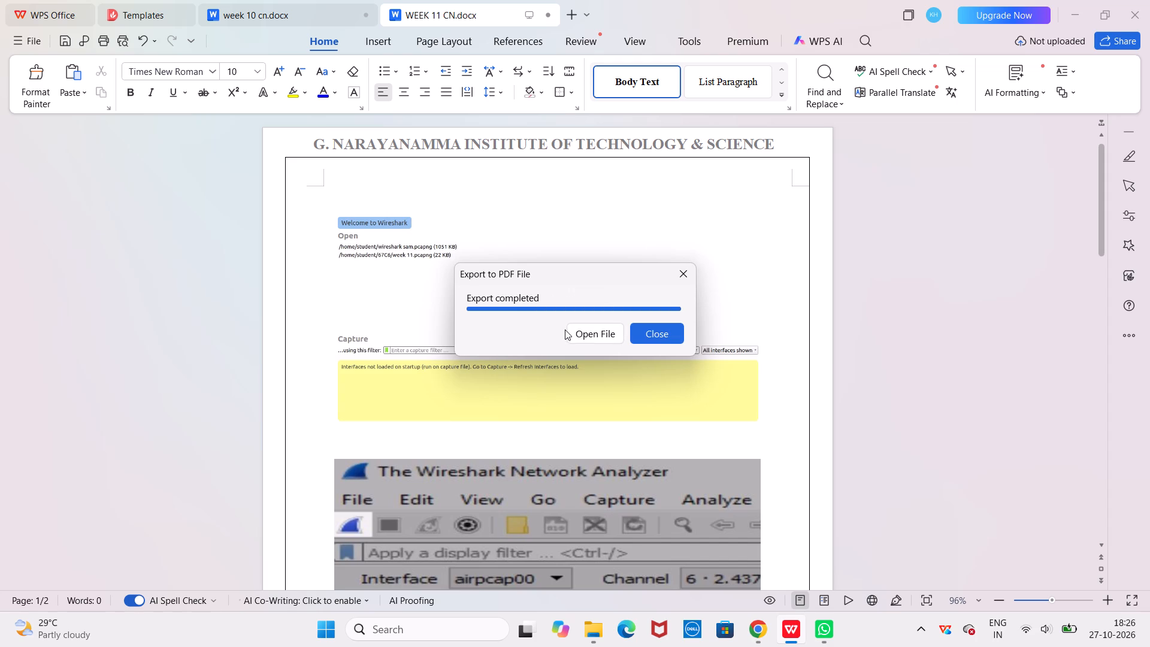
click(604, 337)
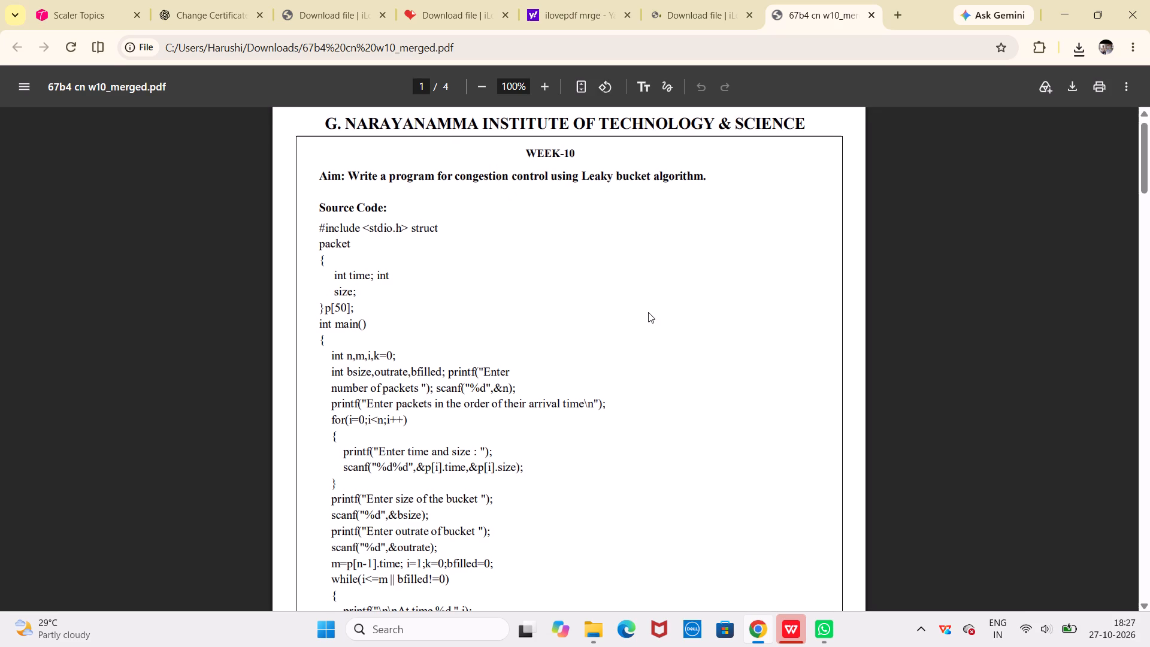
scroll(648, 312, down, 3)
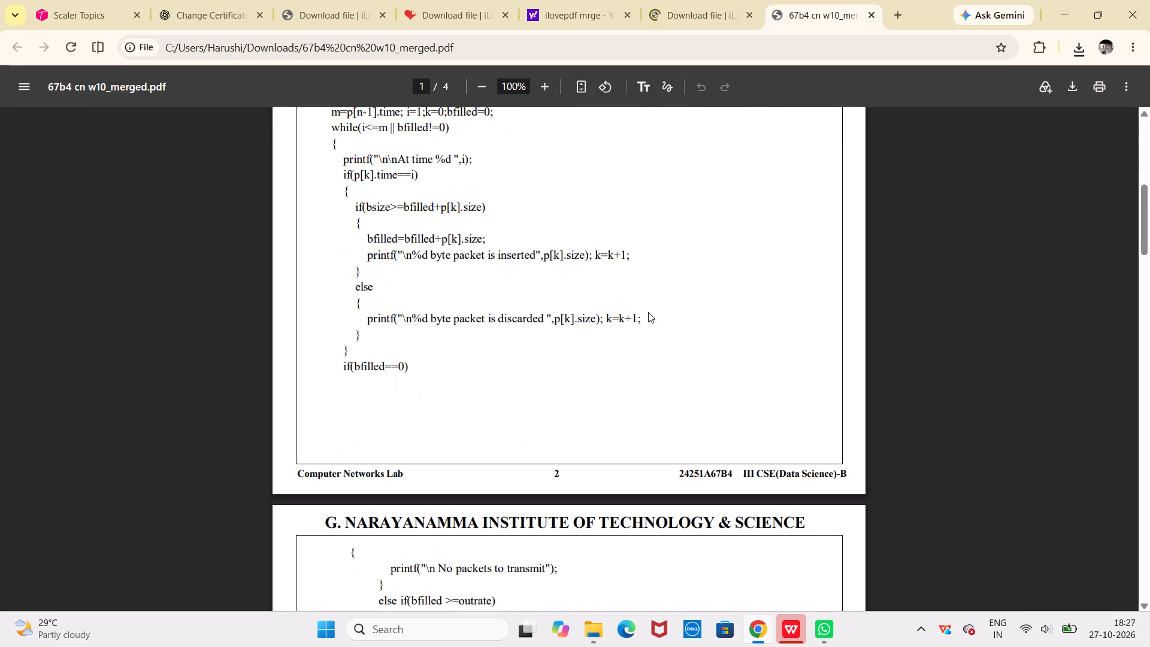
scroll(648, 312, up, 5)
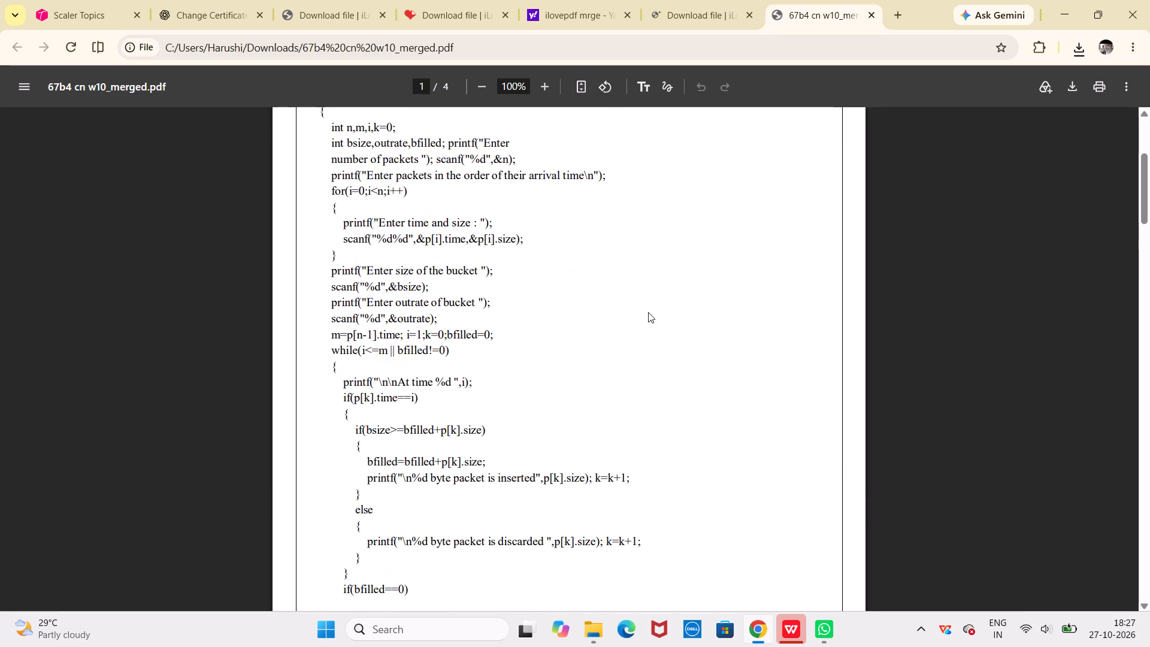
scroll(648, 312, up, 1)
scroll(648, 312, down, 5)
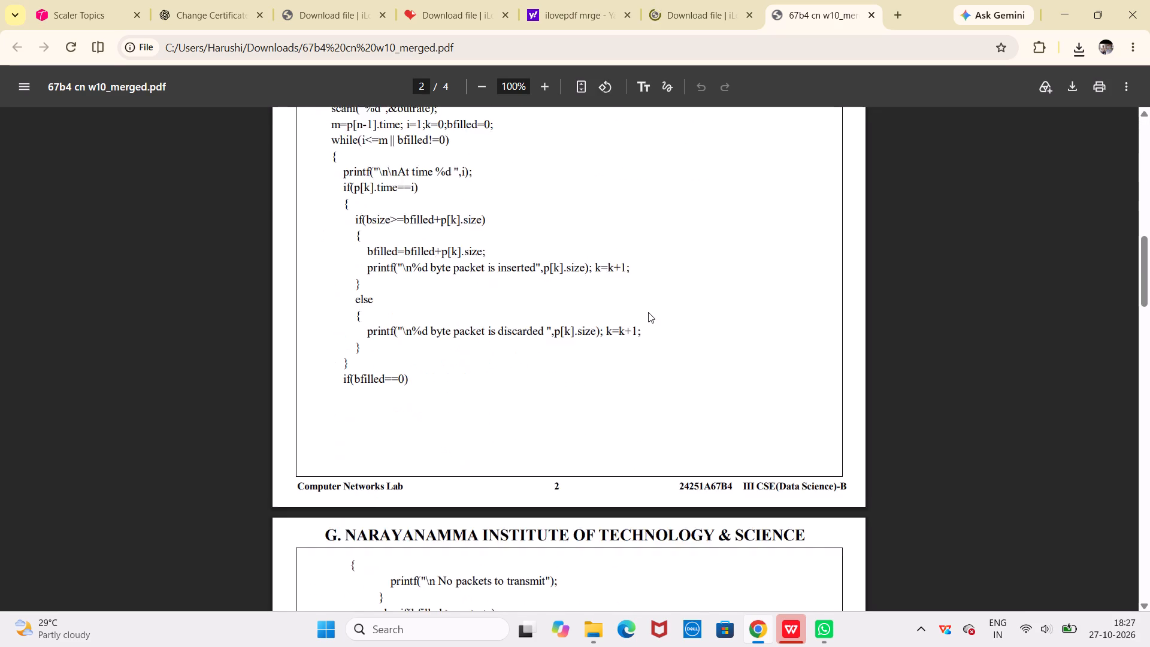
scroll(648, 312, down, 6)
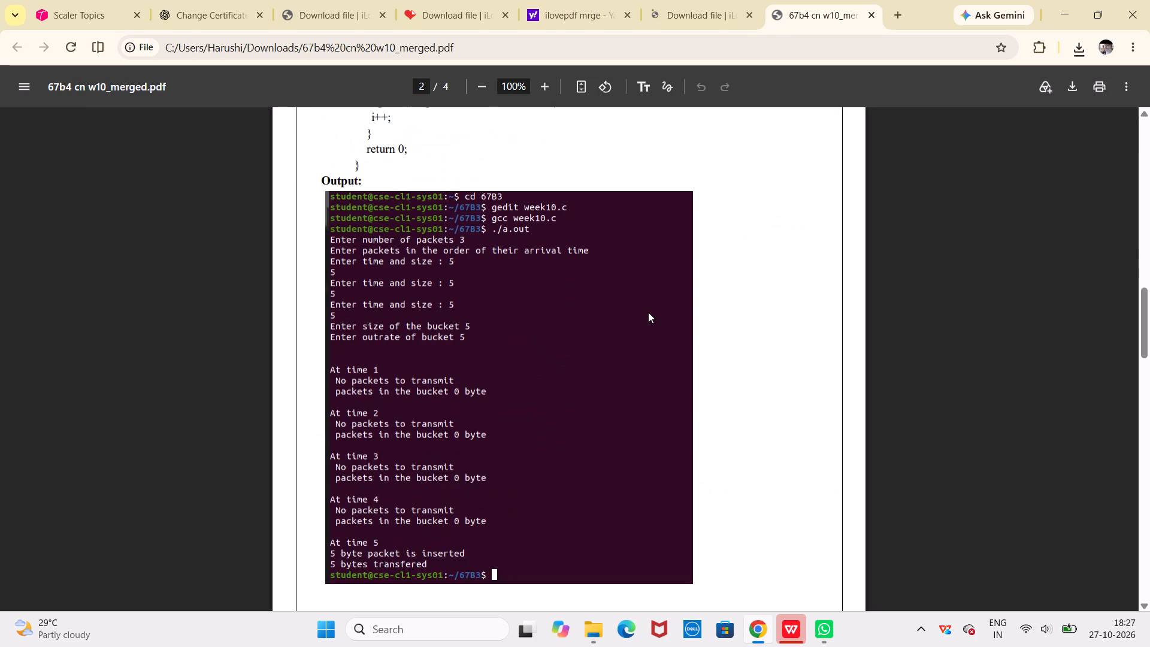
scroll(648, 312, down, 1)
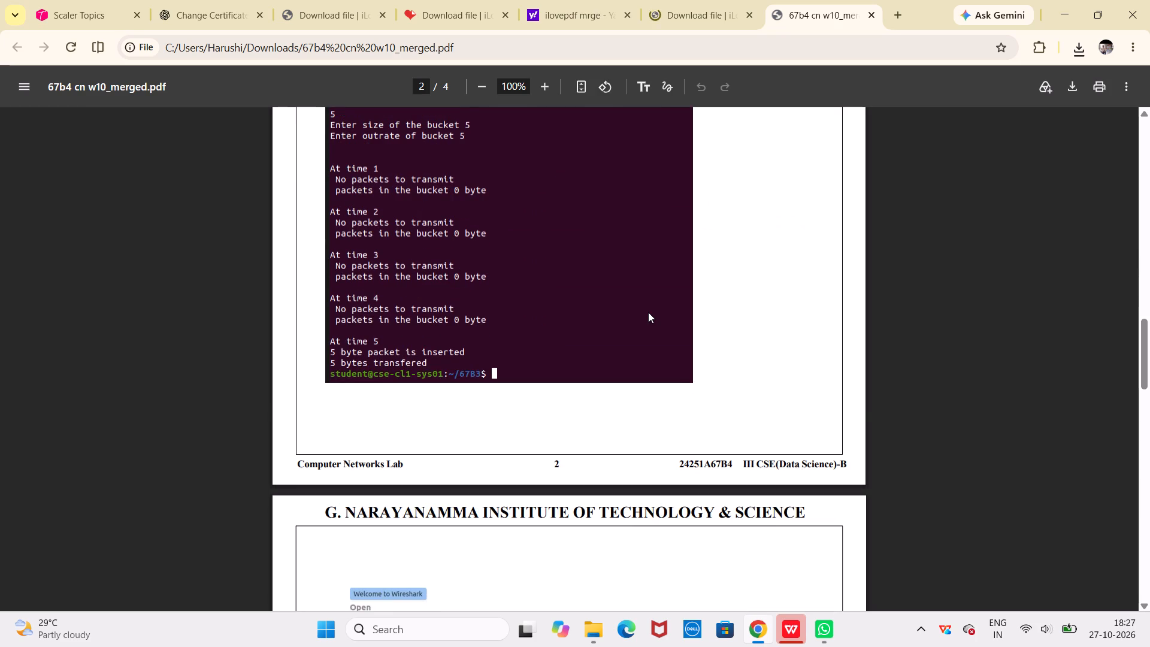
scroll(648, 312, down, 1)
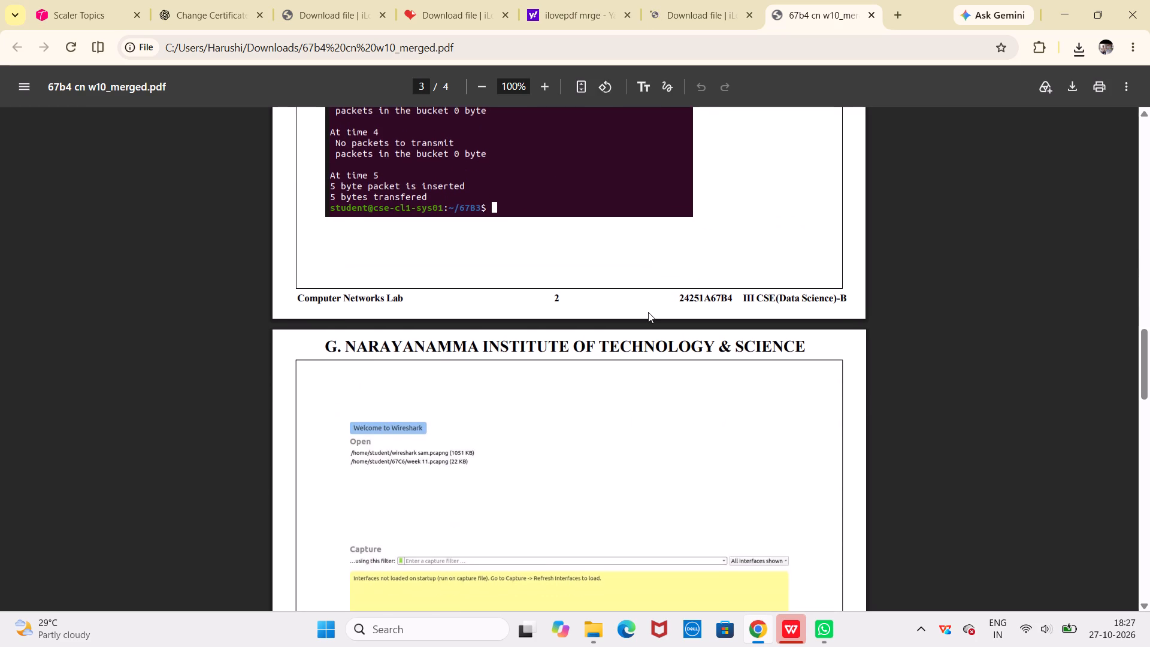
scroll(648, 312, down, 12)
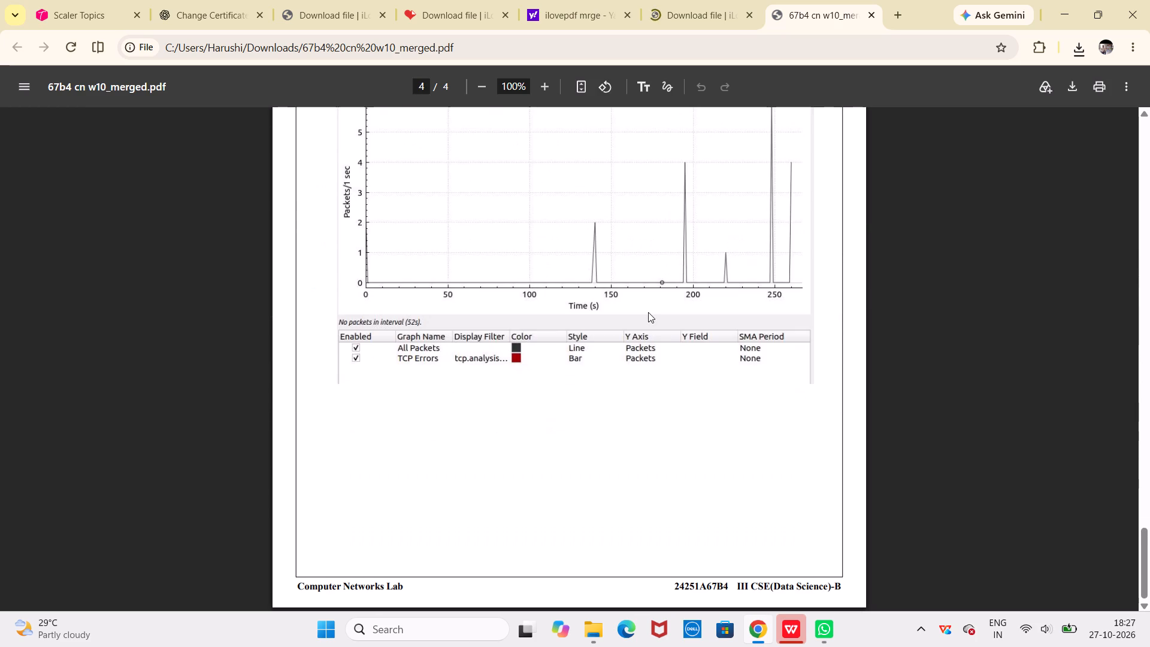
Switch to File Explorer, open the Downloads folder, and select the 67b4 cn w10_merged PDF to bring up its file options.
click(598, 640)
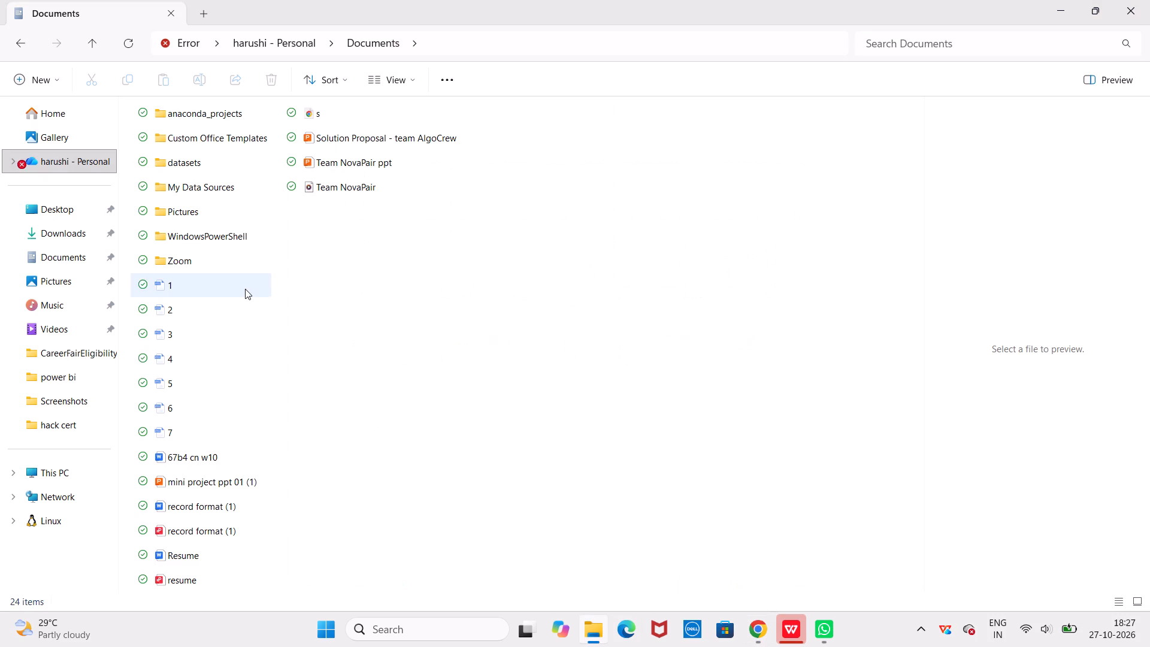
click(83, 239)
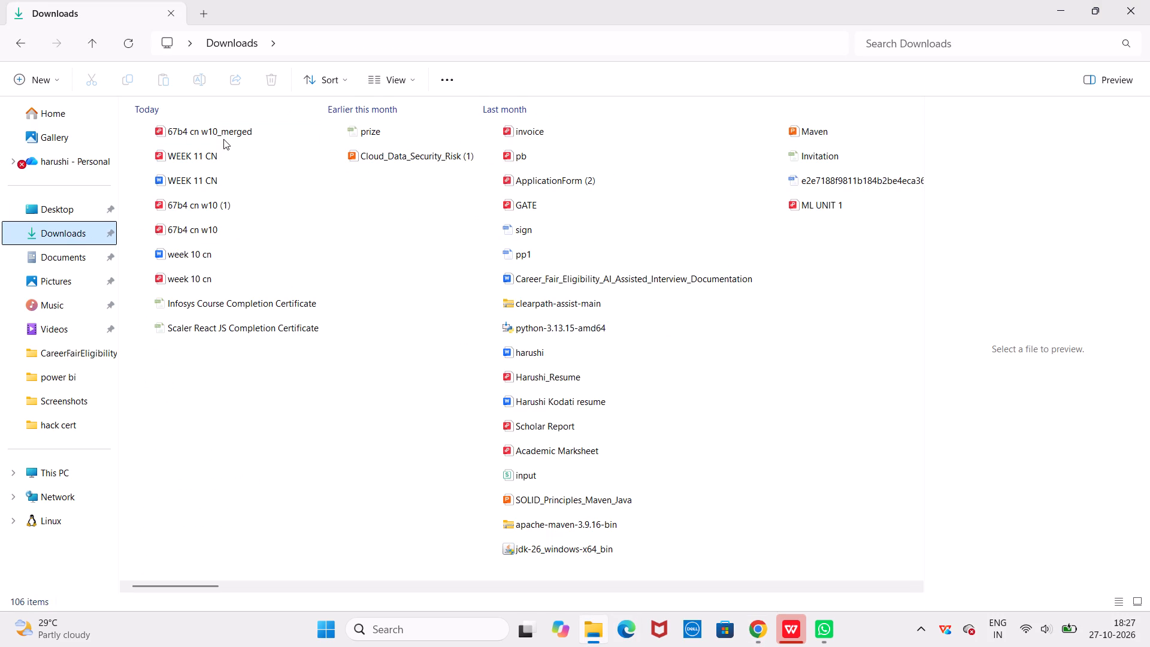
click(223, 139)
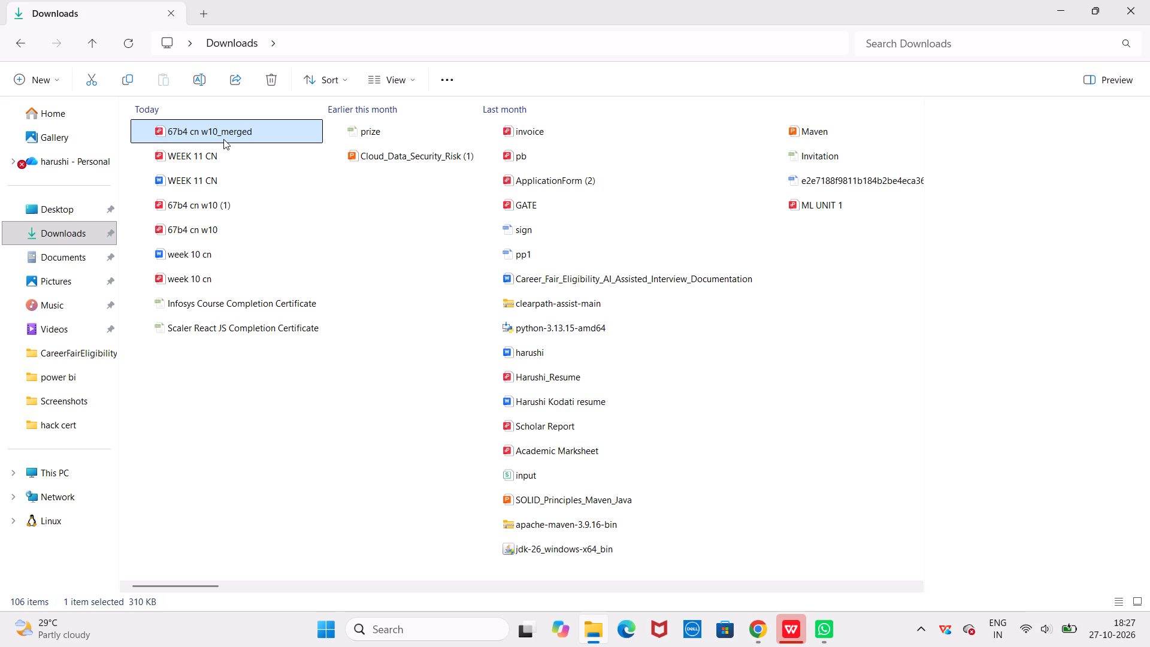
right_click(223, 139)
Rename the merged PDF 67b4 cn w10_merged in Downloads as cn w10.
click(350, 159)
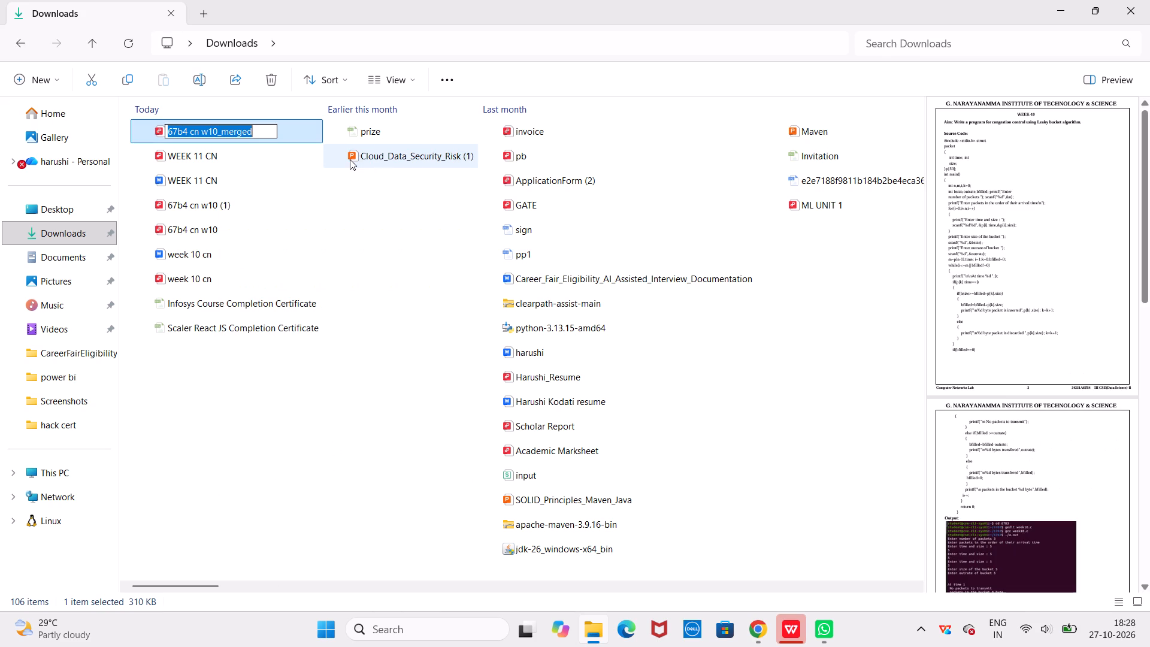
key(BackSpace)
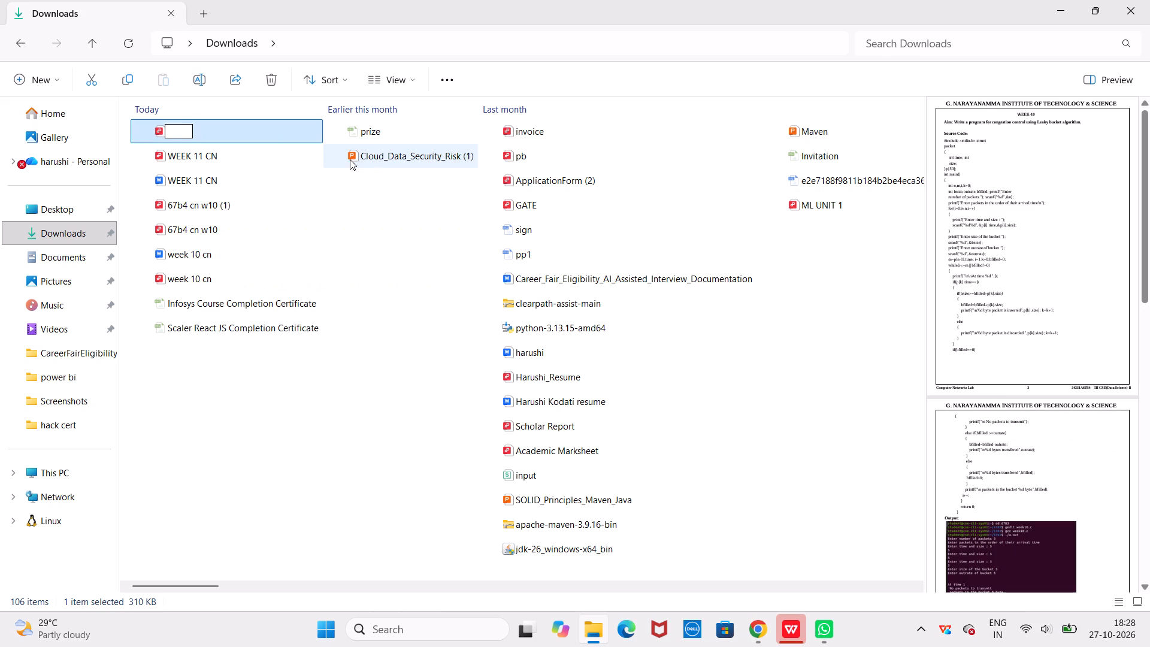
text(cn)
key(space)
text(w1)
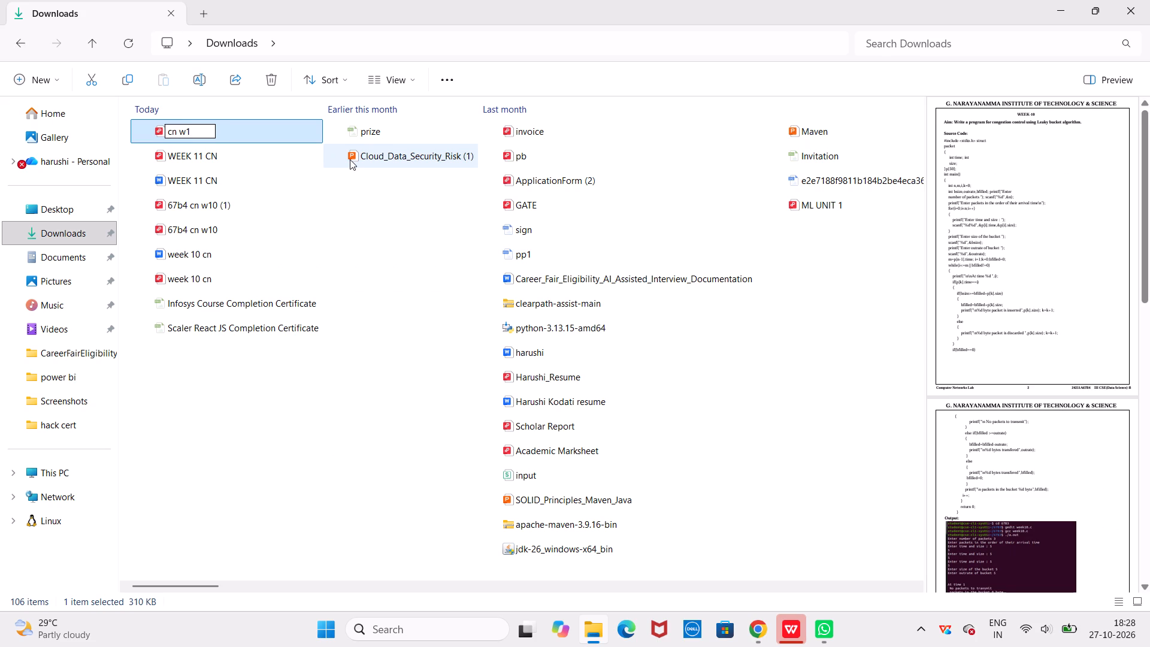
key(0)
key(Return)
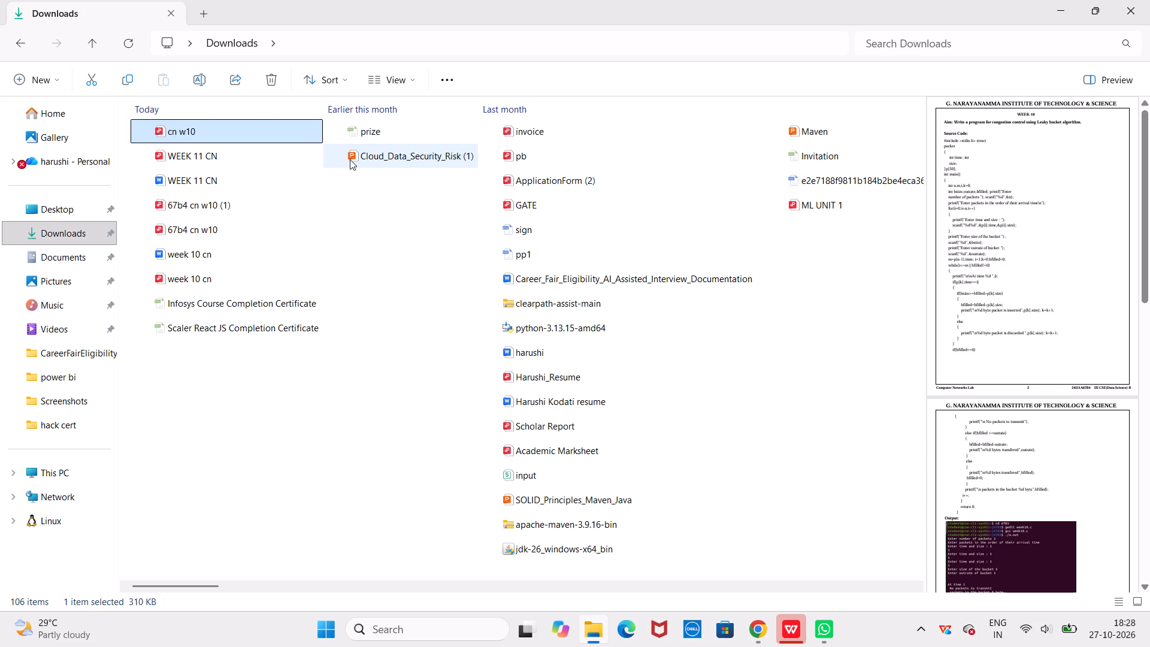
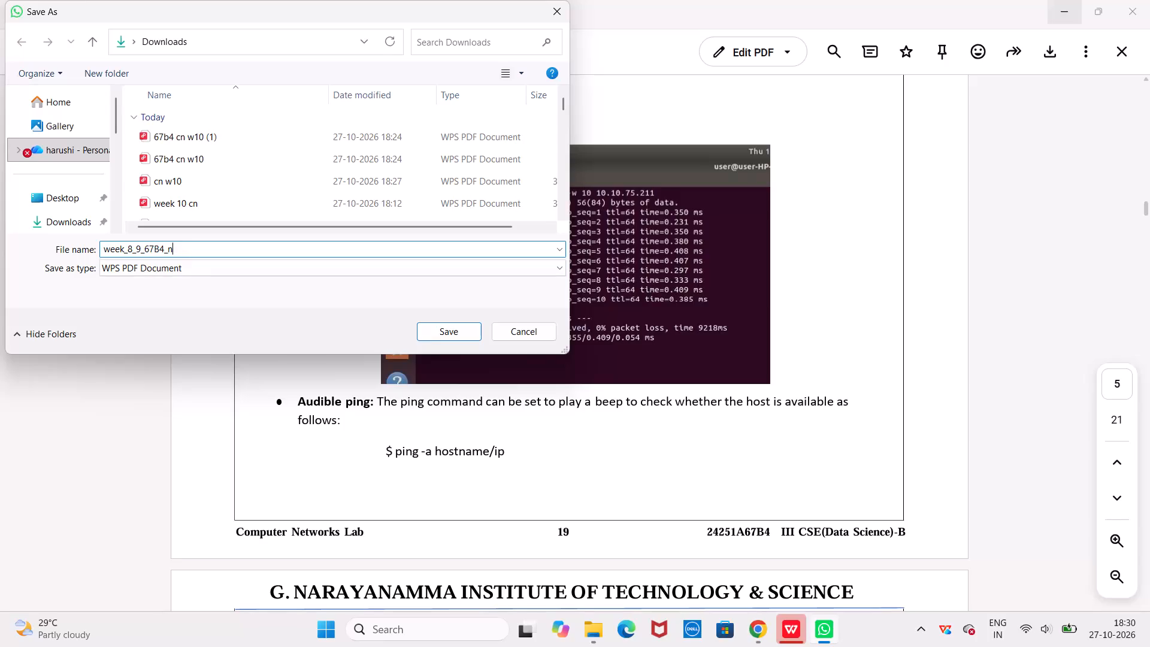
Trim the ending of the PDF's save name so that it reads week_8_9_67B4, keeping Downloads as the destination.
key(BackSpace)
key(BackSpace)
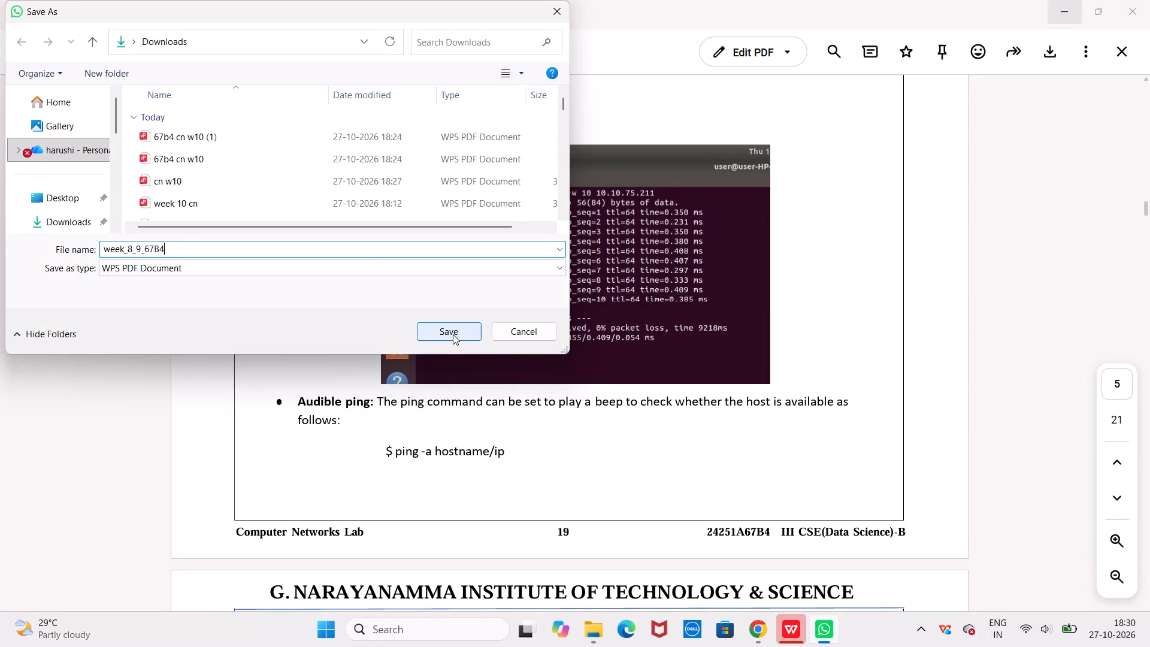
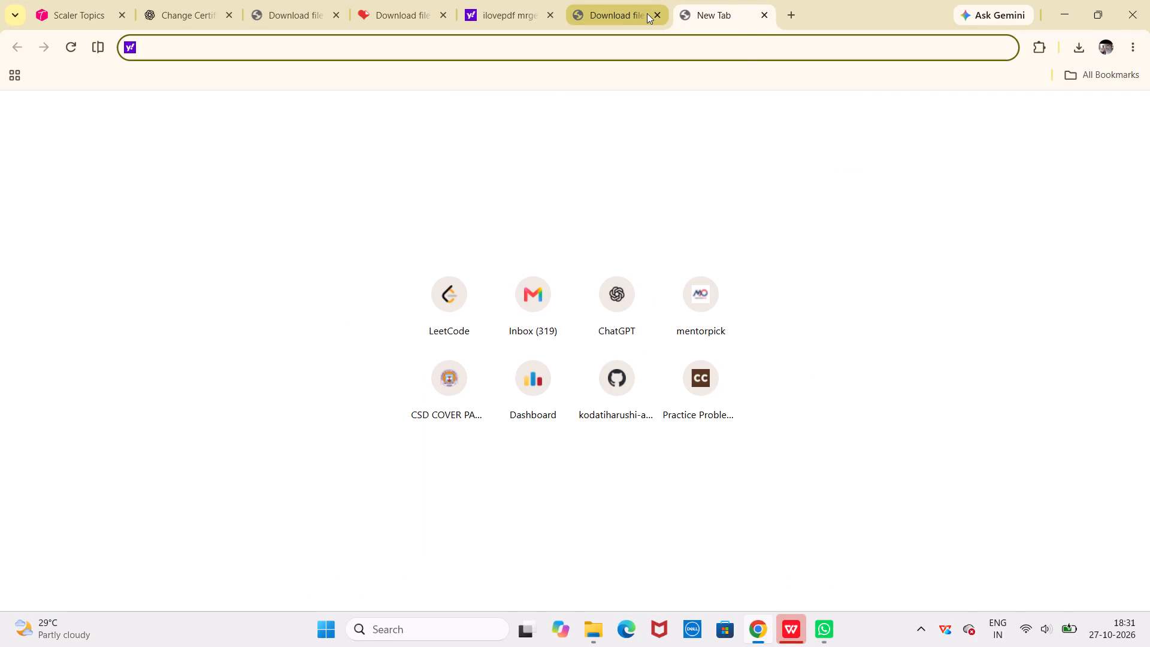
Close the Download file browser tab located between the ilovepdf search tab and the new tab.
scroll(656, 13, up, 2)
click(656, 13)
scroll(656, 13, up, 2)
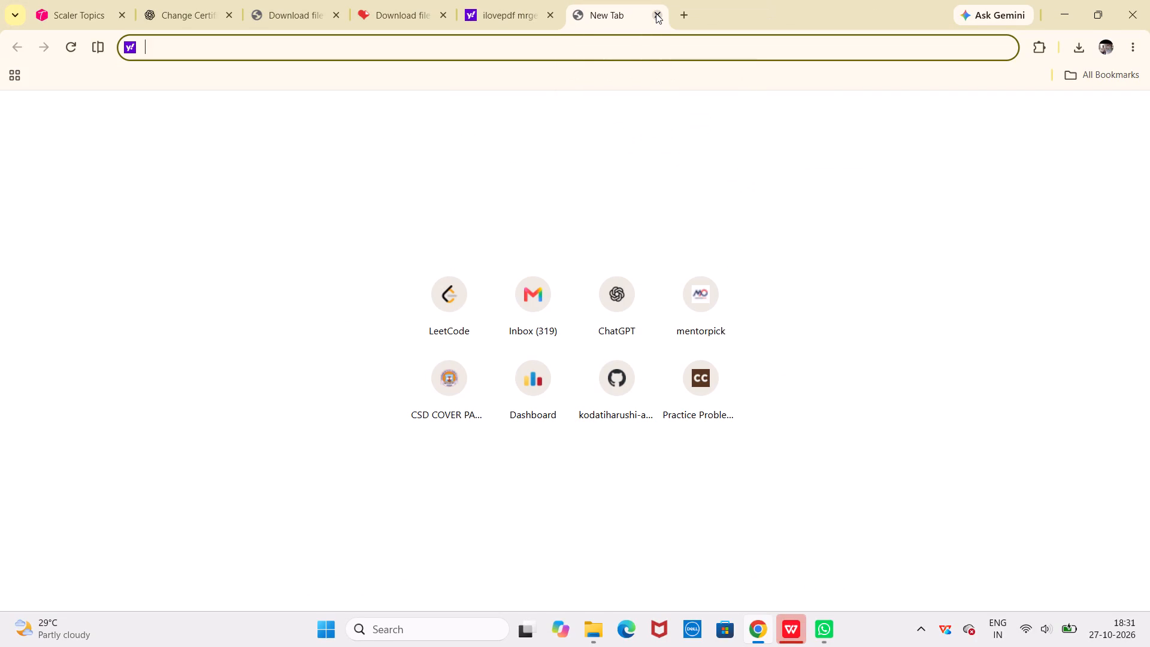
Close the old ilovepdf merge search tab and open iLovePDF's remove-pages tool in the blank tab.
scroll(656, 13, up, 20)
scroll(656, 13, up, 9)
scroll(550, 16, up, 20)
scroll(550, 16, up, 1)
click(550, 16)
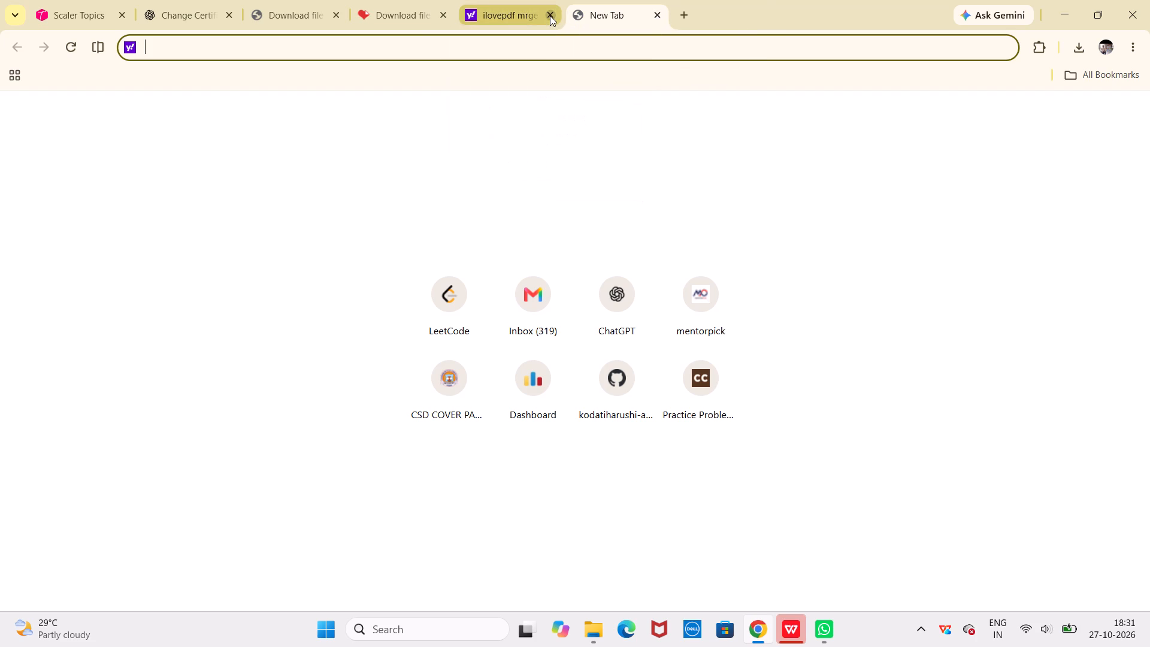
scroll(550, 16, up, 20)
scroll(550, 16, up, 20)
scroll(550, 16, up, 4)
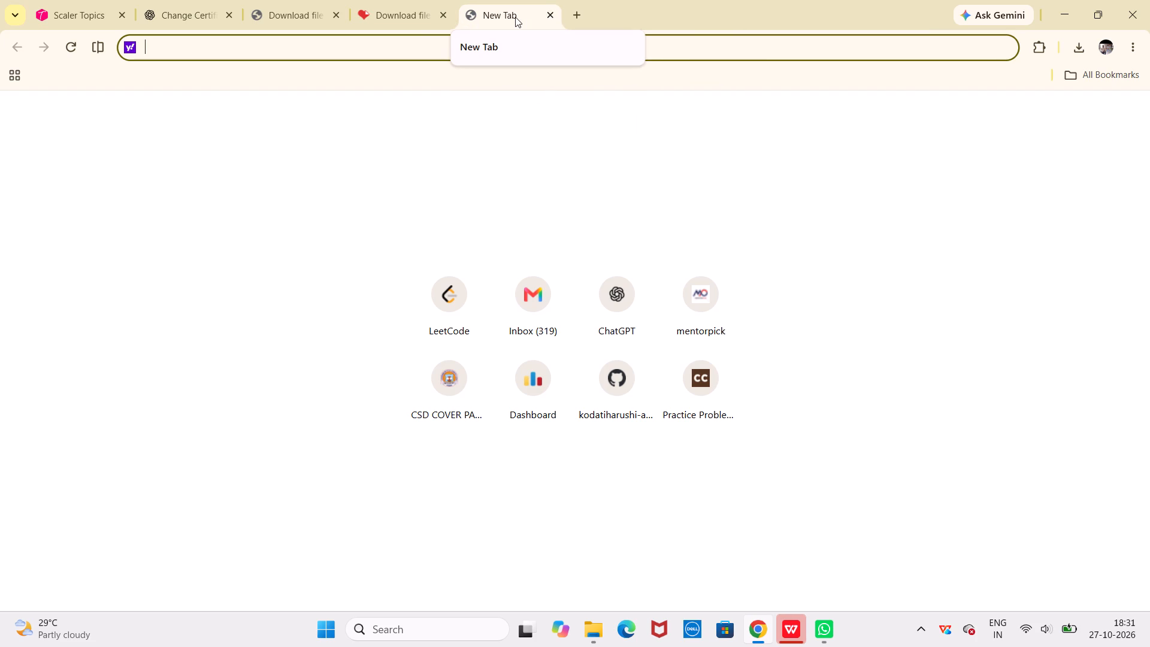
scroll(515, 17, up, 20)
scroll(515, 17, up, 5)
key(i)
key(l)
text(ove)
scroll(515, 17, up, 5)
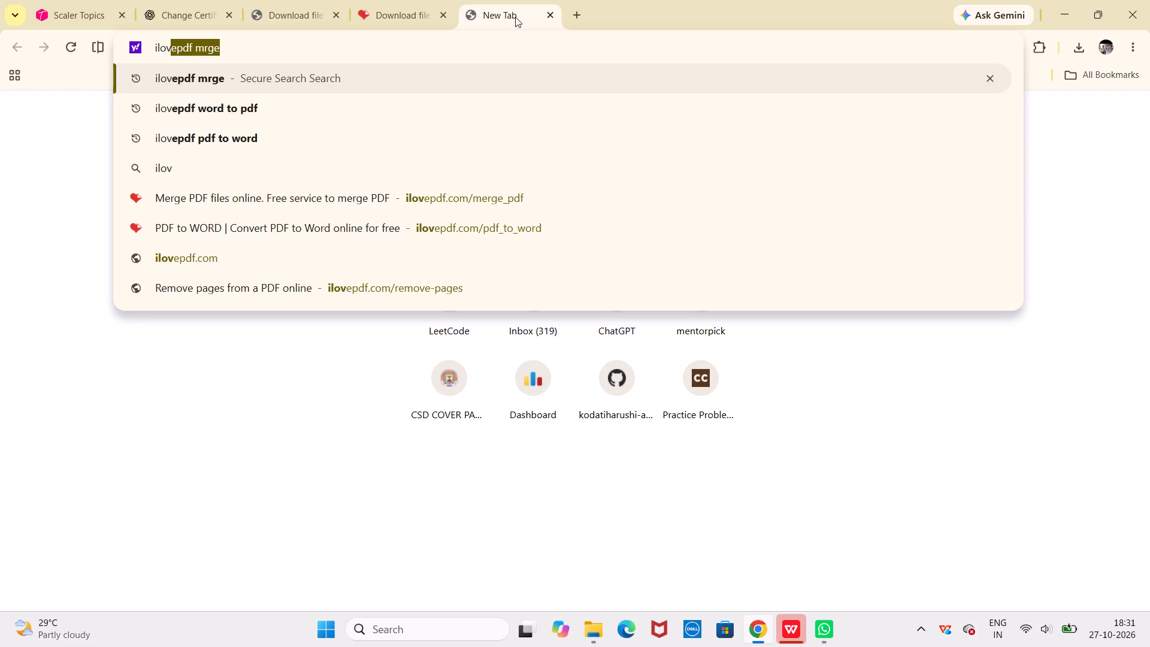
scroll(515, 17, up, 20)
key(p)
key(d)
key(f)
key(space)
key(r)
key(e)
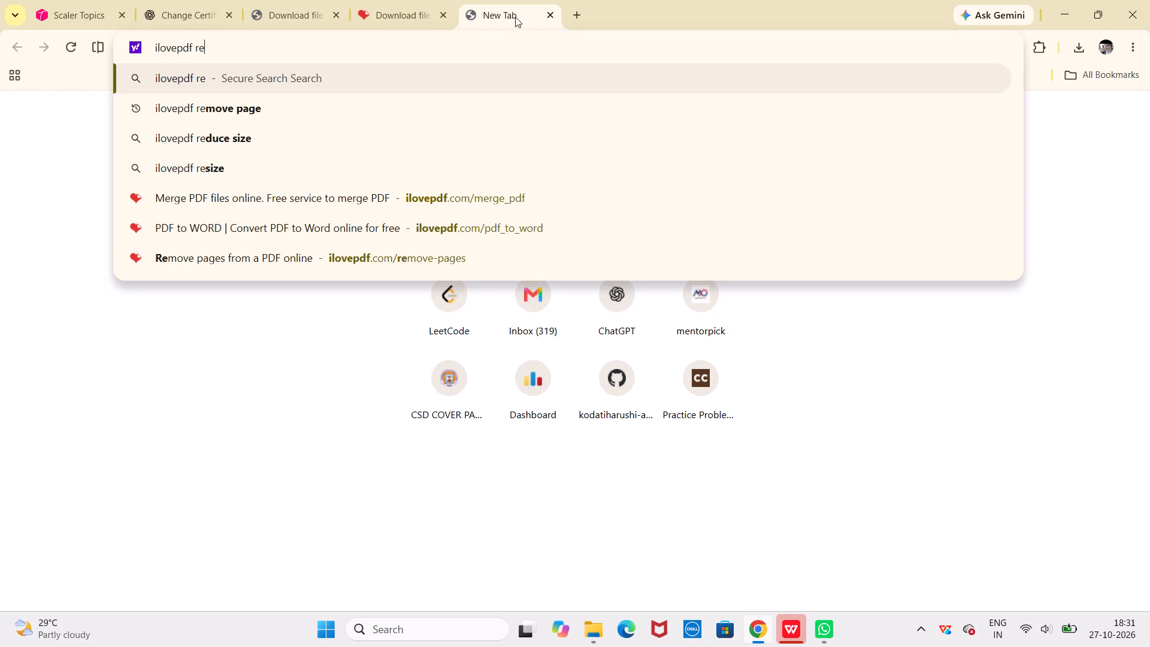
scroll(515, 17, up, 8)
key(n)
key(BackSpace)
text(move)
key(space)
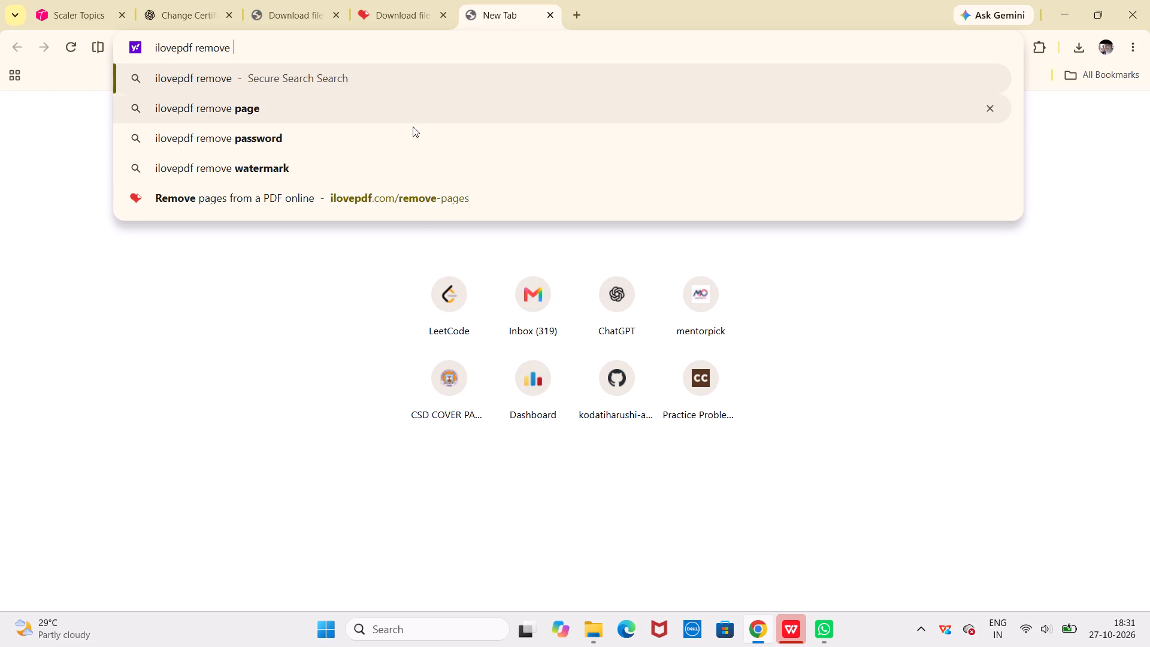
click(438, 194)
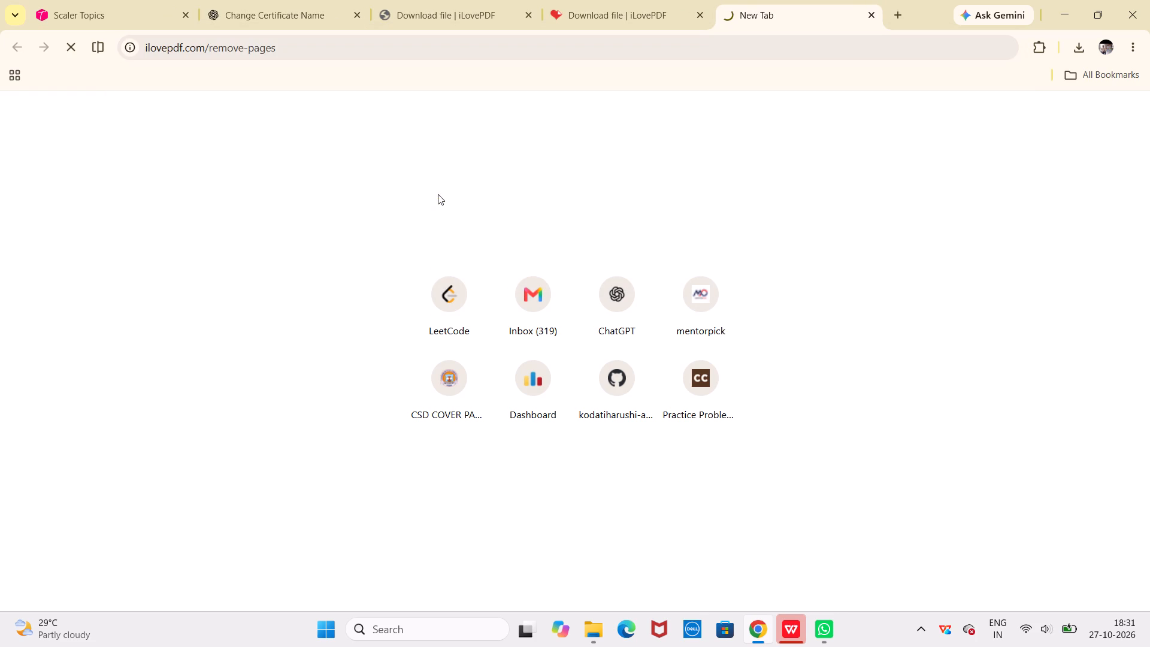
Load week_8_9_67B4 from Downloads into the page removal tool.
click(547, 291)
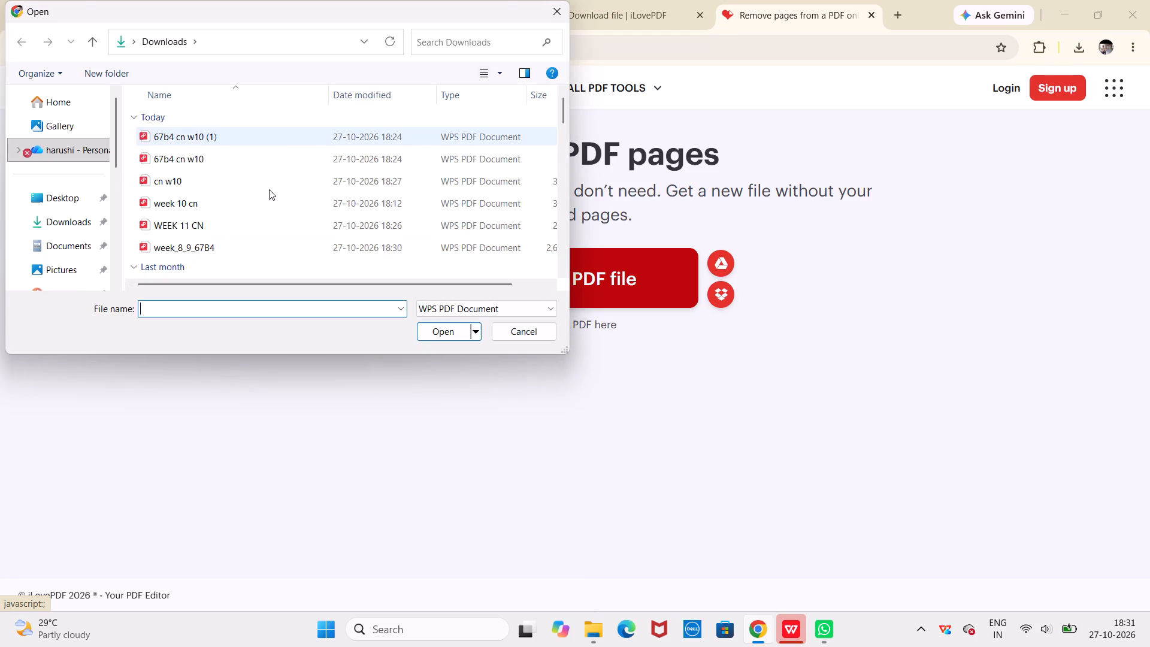
click(263, 249)
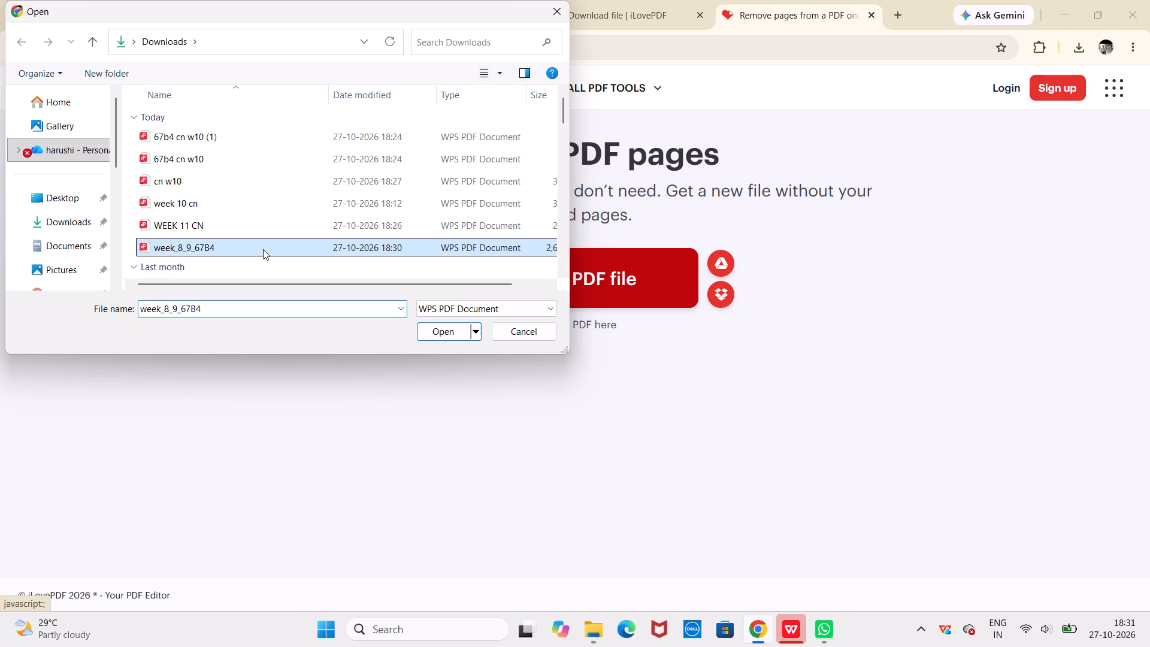
click(440, 334)
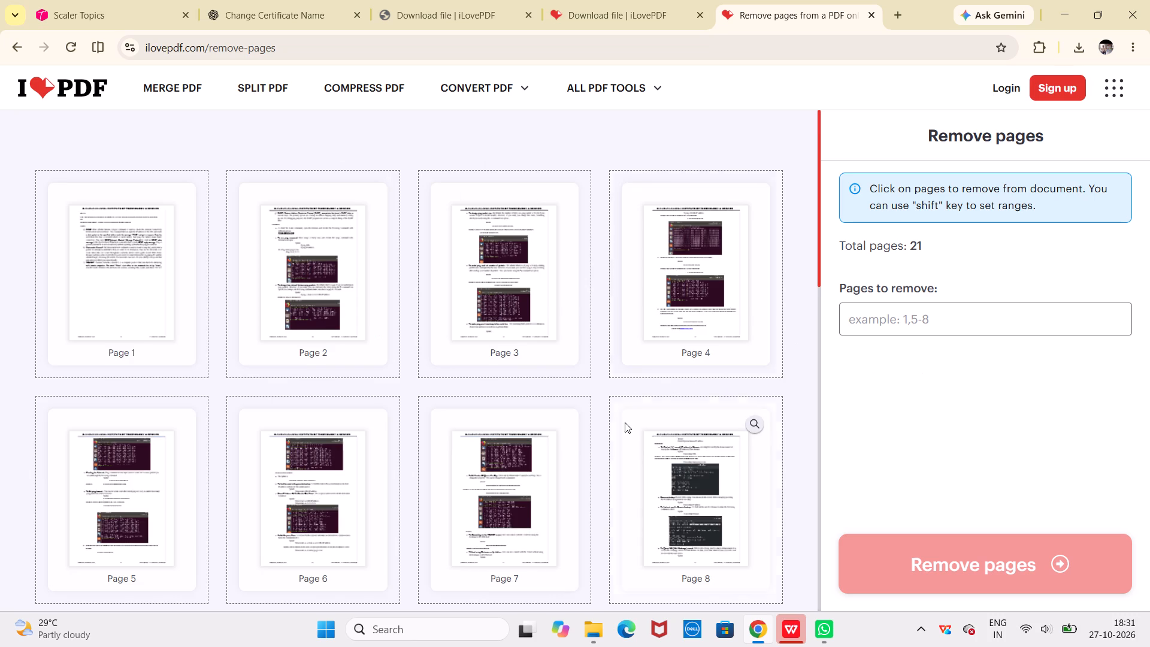
scroll(625, 422, down, 7)
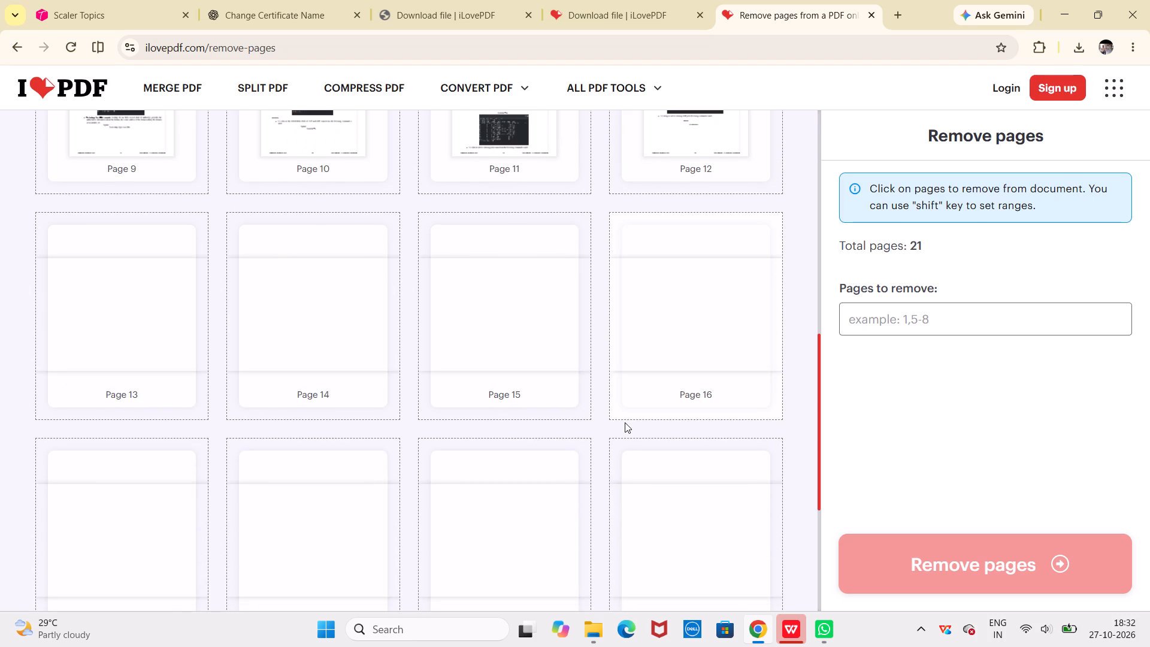
scroll(625, 422, down, 3)
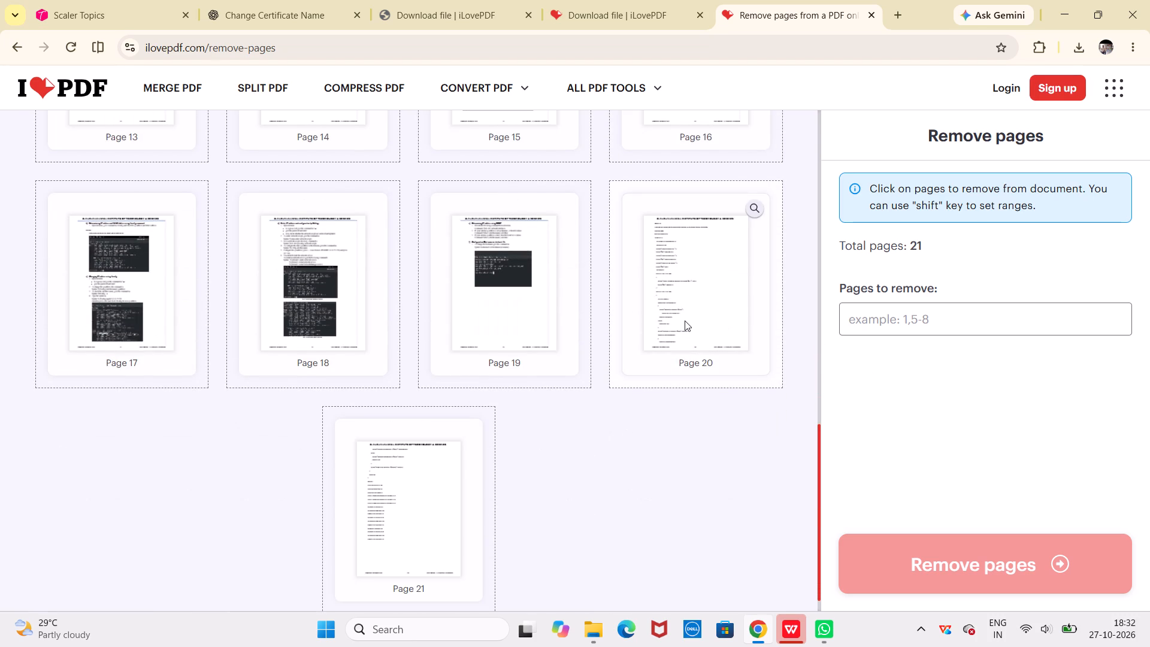
click(685, 321)
click(405, 520)
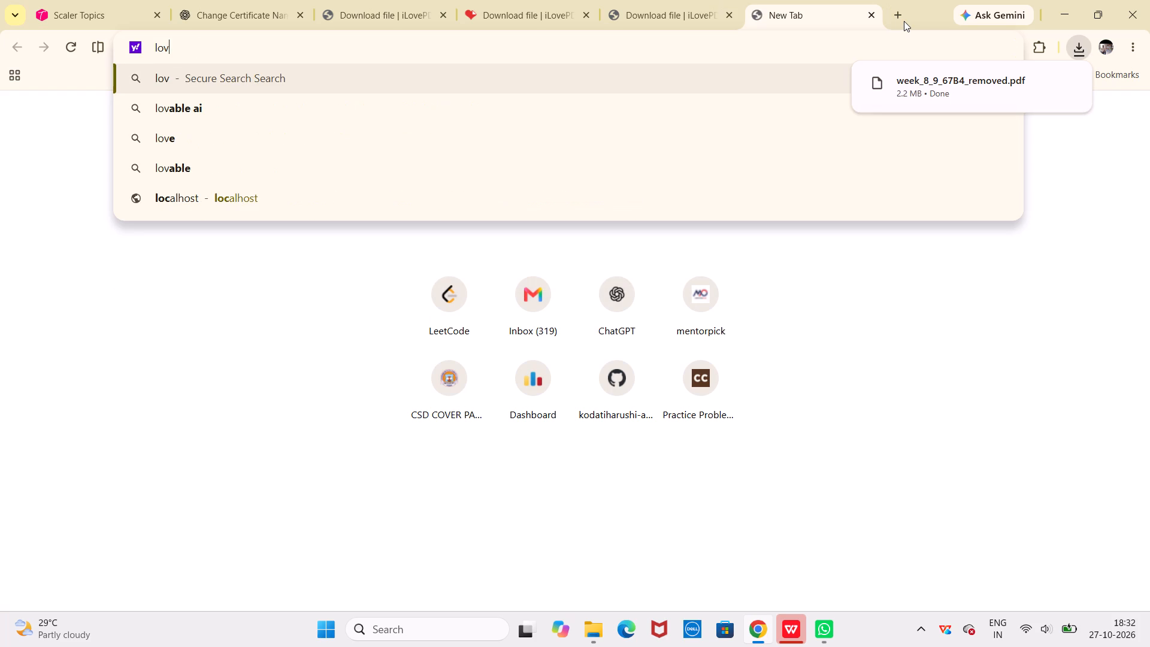
key(BackSpace)
key(BackSpace)
key(BackSpace)
text(ilovepdf merge)
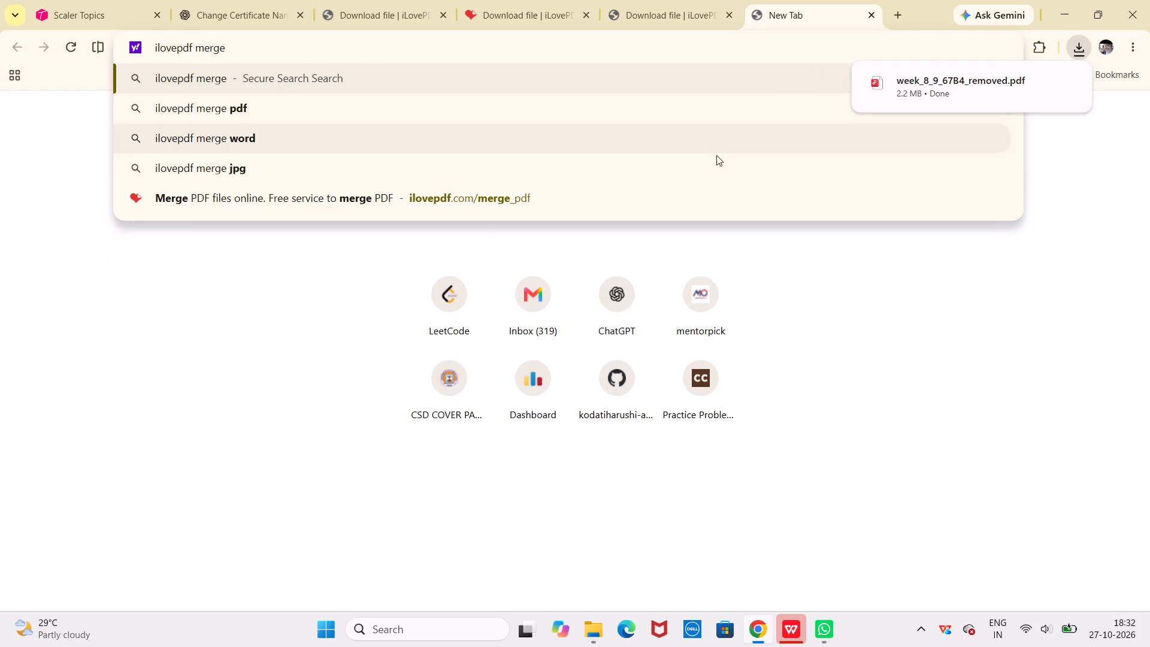
click(685, 196)
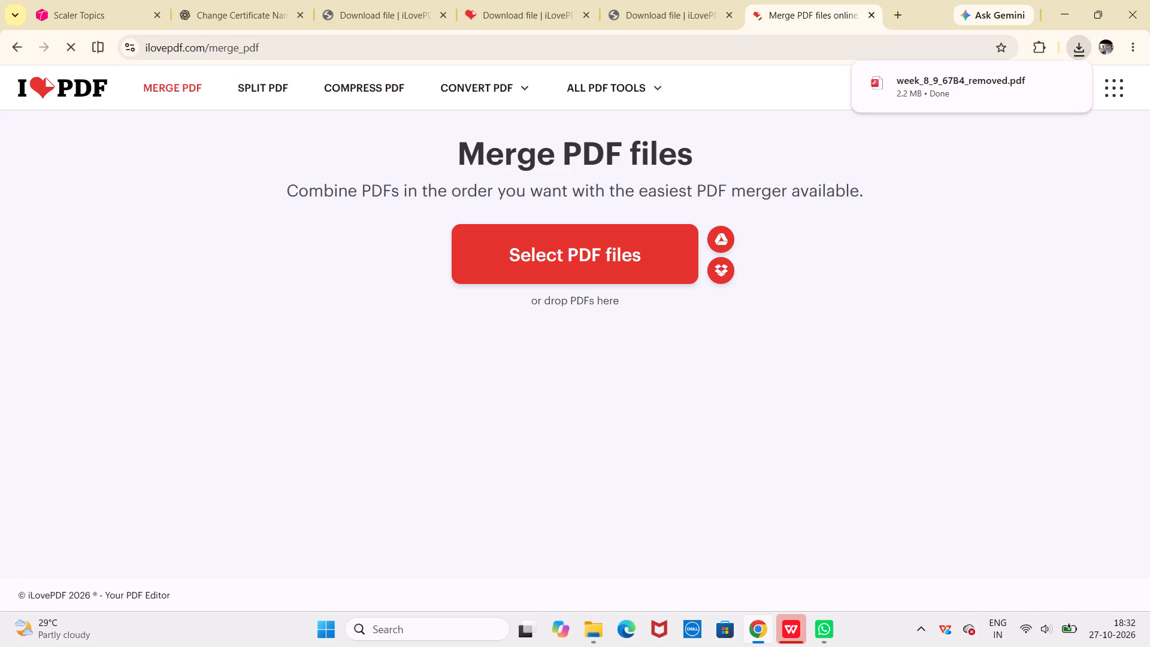
Load cn w10 and week_8_9_67B4_removed from Downloads into the merge tool.
click(614, 248)
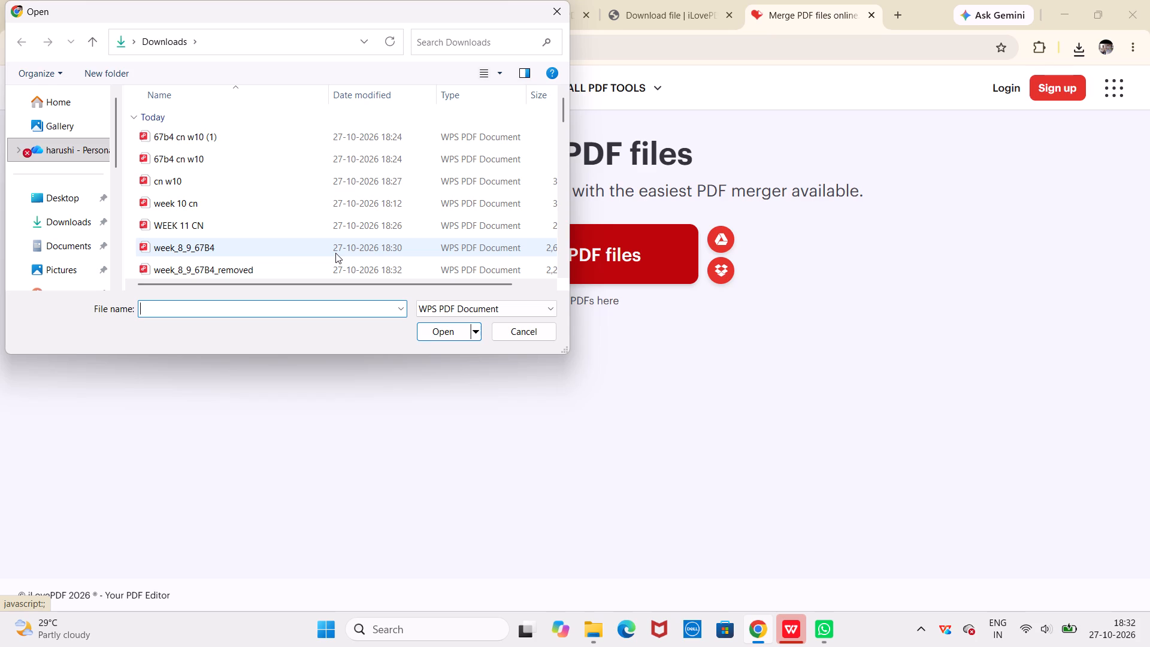
click(304, 272)
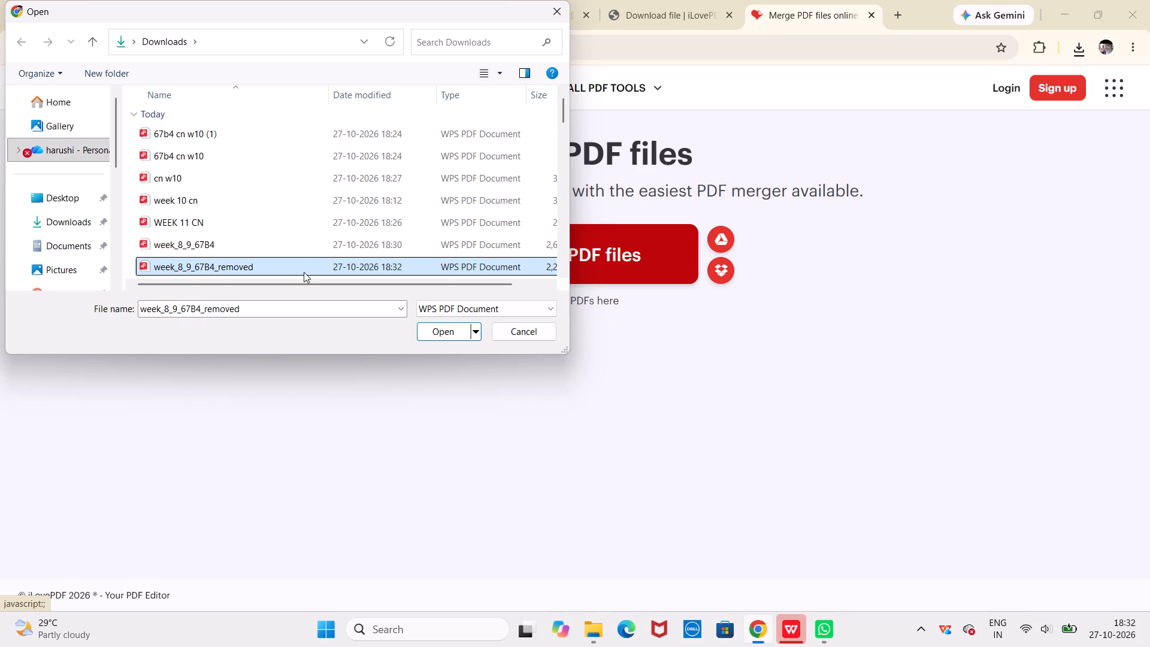
ctrl+click(273, 177)
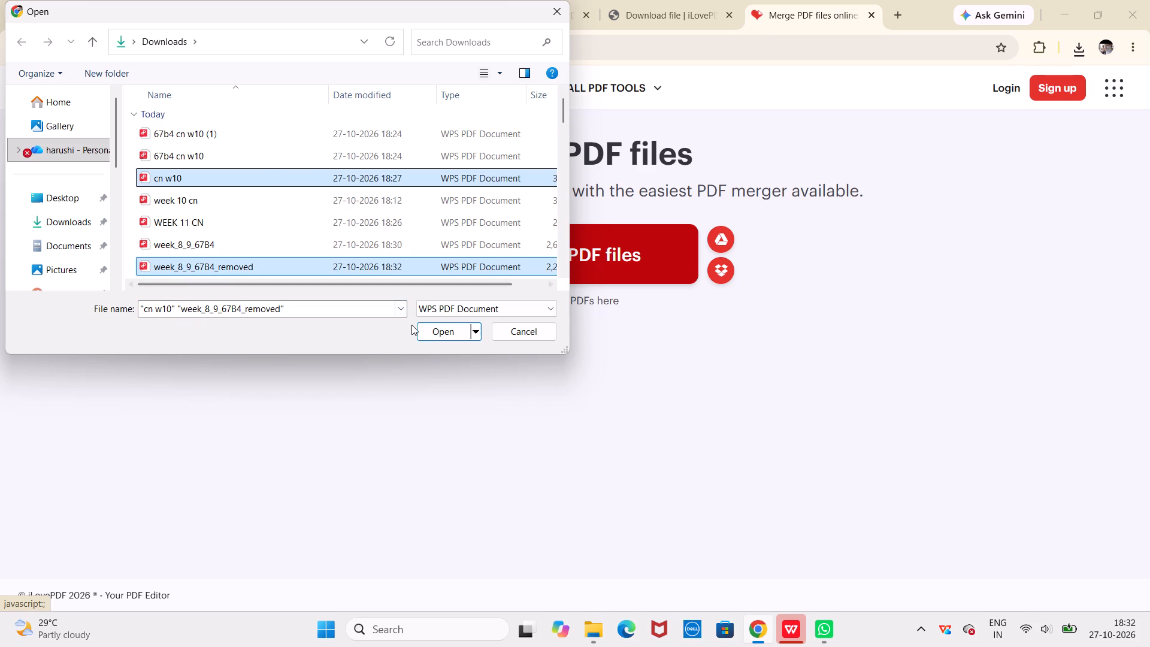
click(456, 335)
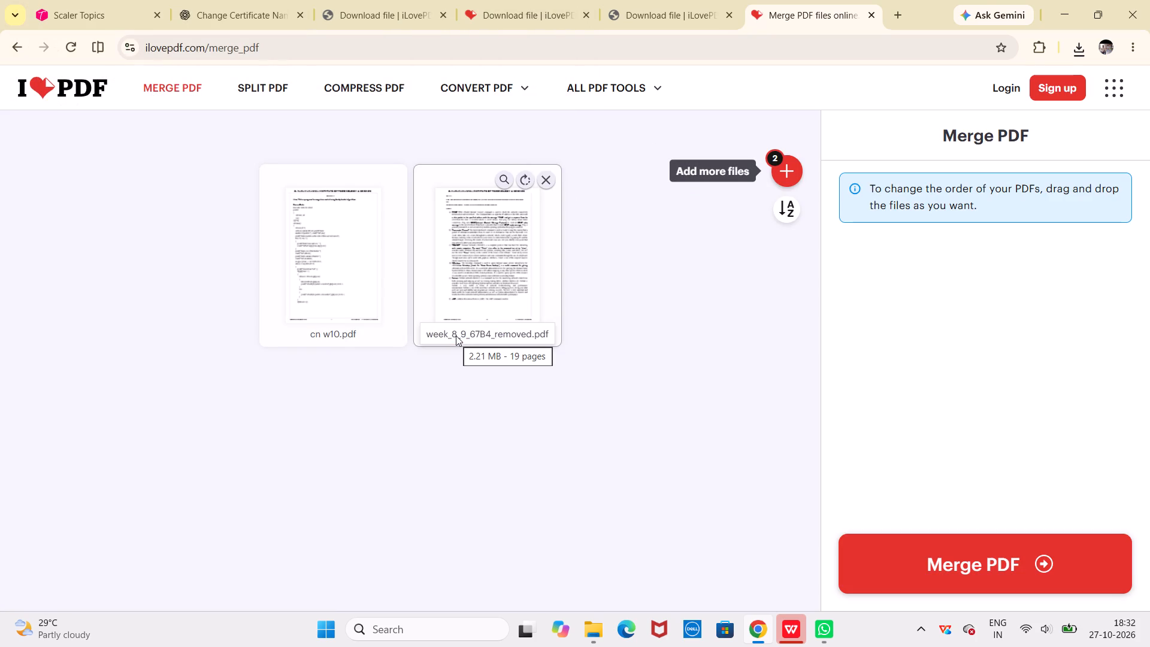
Place week_8_9_67B4_removed before cn w10, merge the two files, and download the merged PDF.
drag(468, 290, 359, 282)
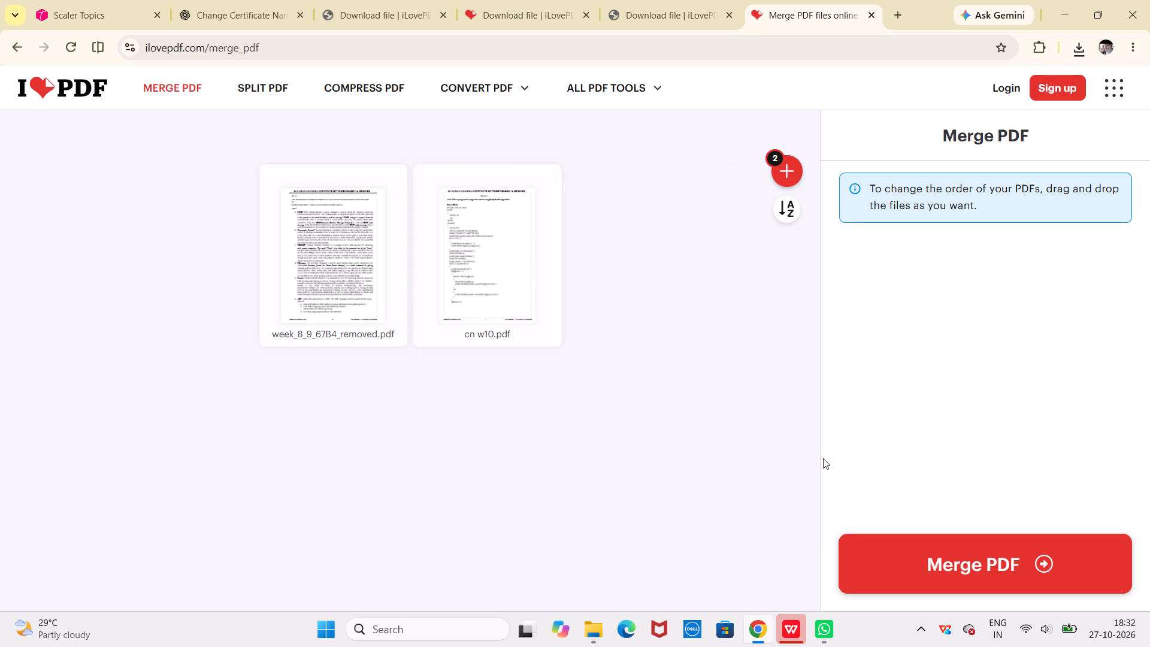
click(1031, 572)
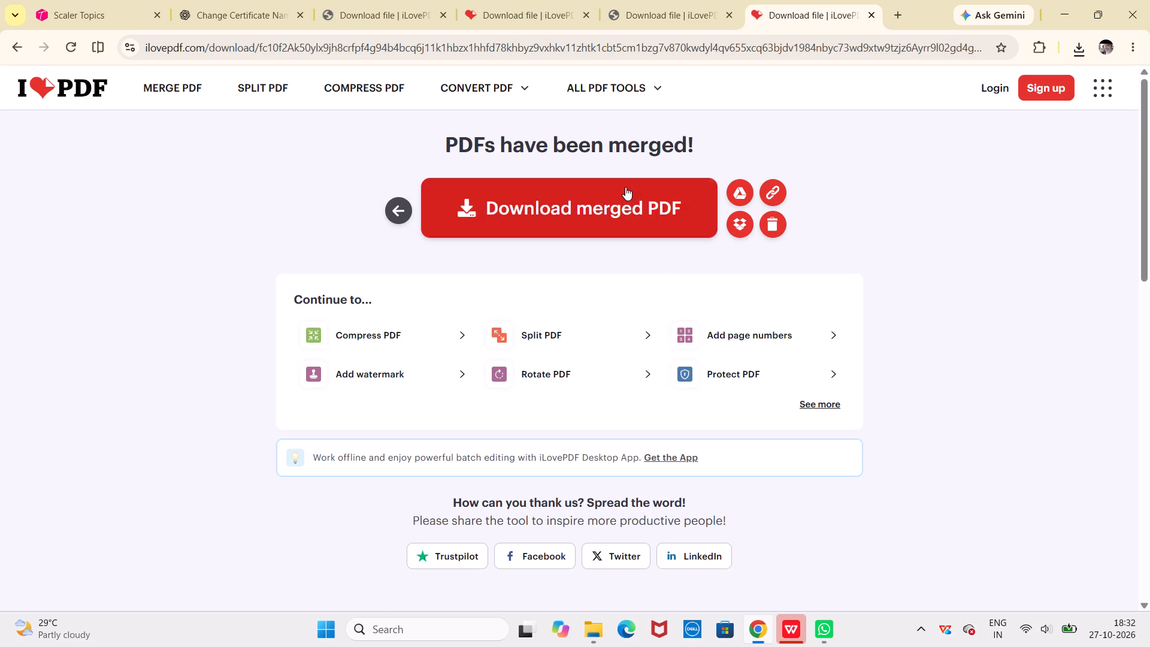
click(625, 187)
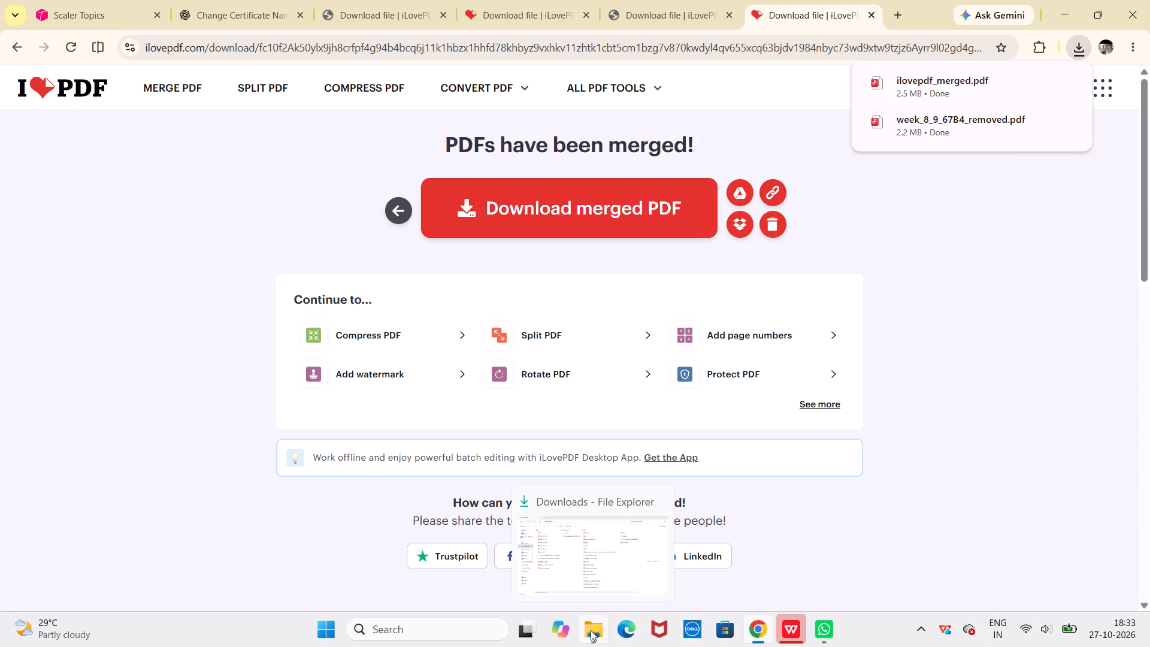
Switch to File Explorer, refresh the Downloads folder, and open ilovepdf_merged in WPS Office.
click(588, 569)
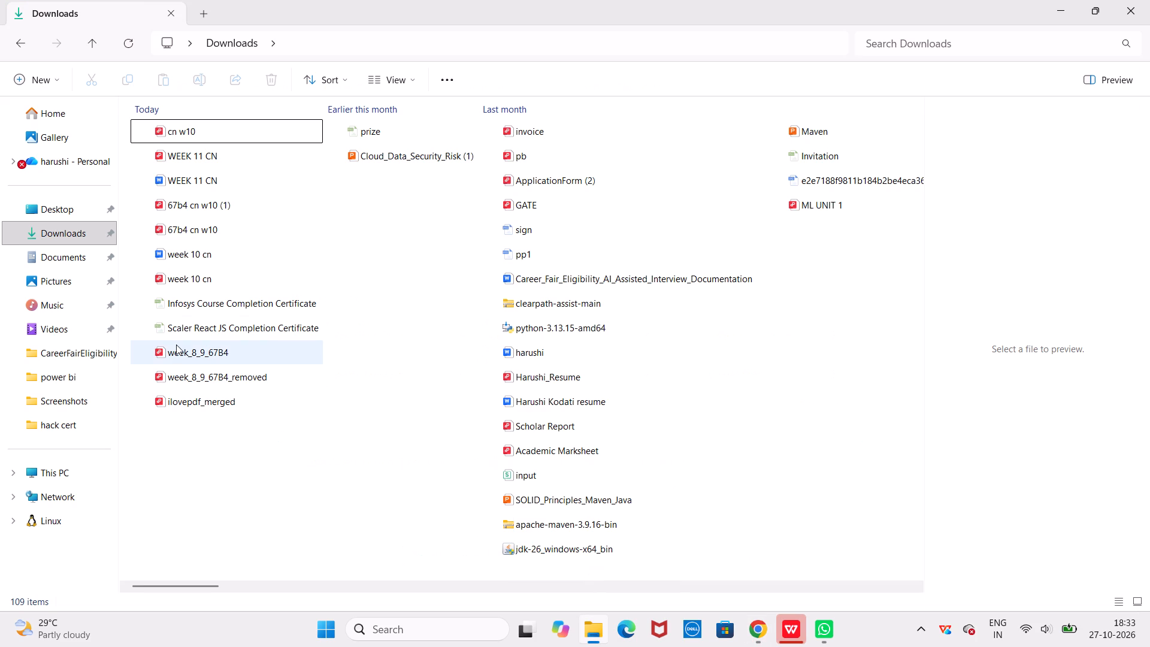
click(126, 47)
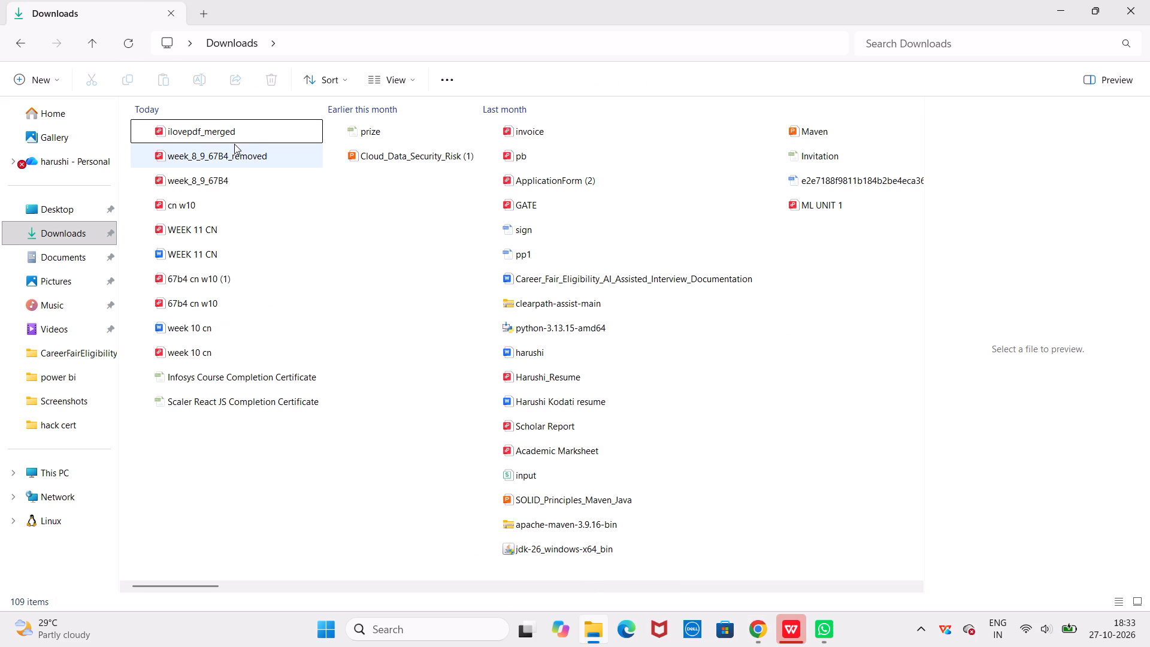
double_click(237, 137)
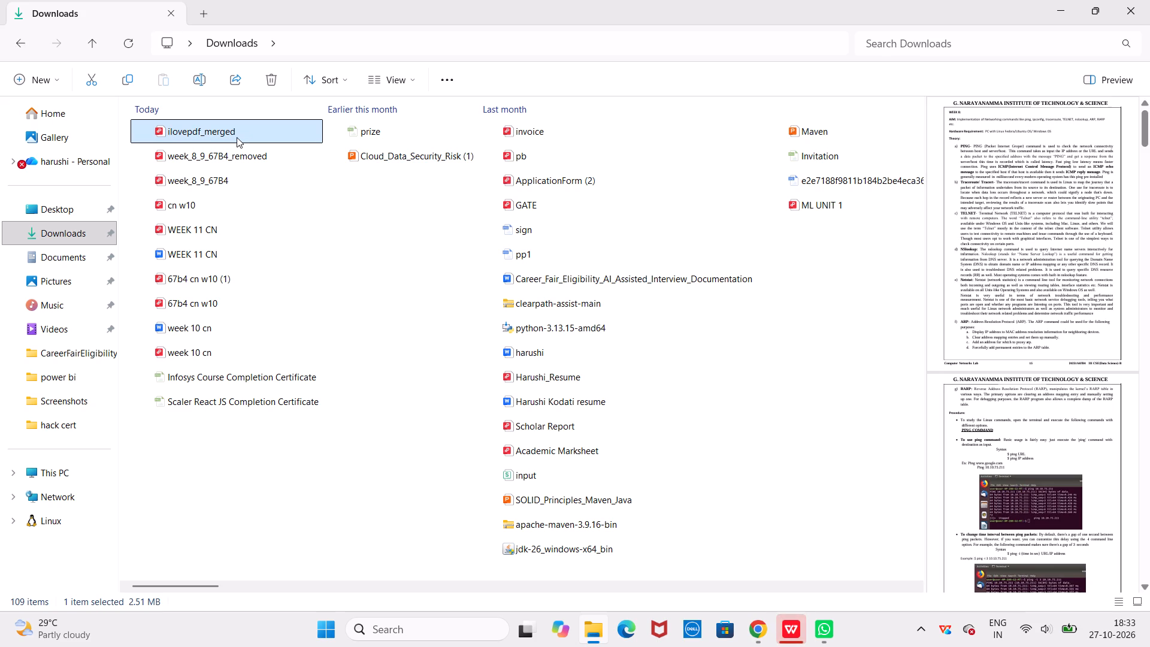
double_click(237, 137)
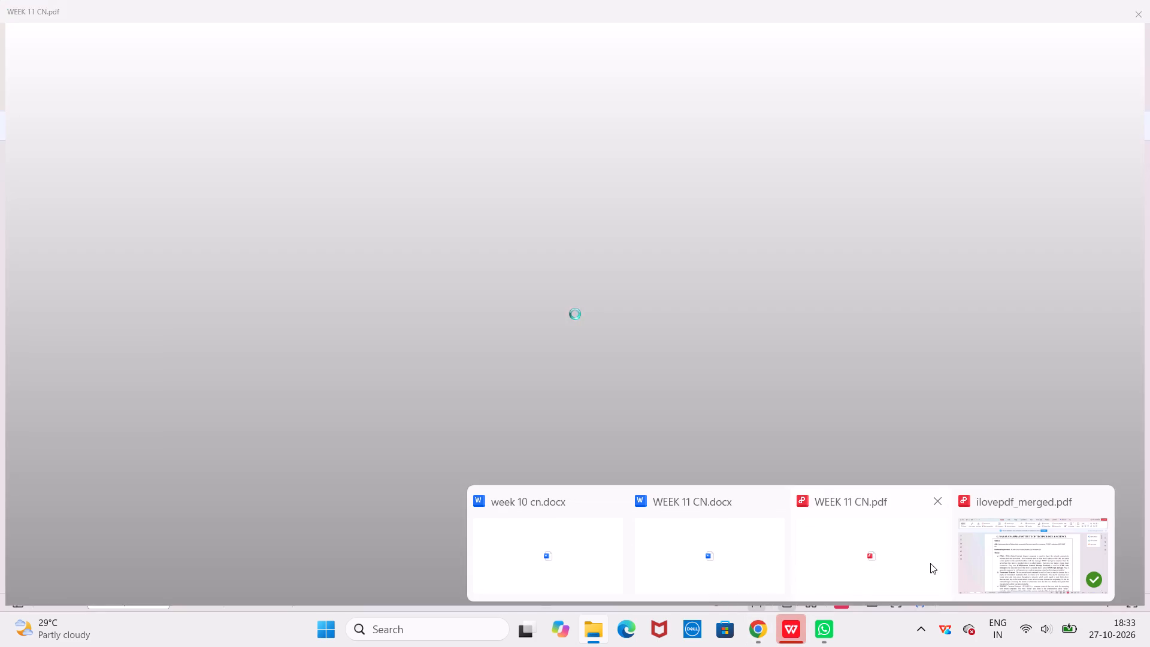
click(997, 569)
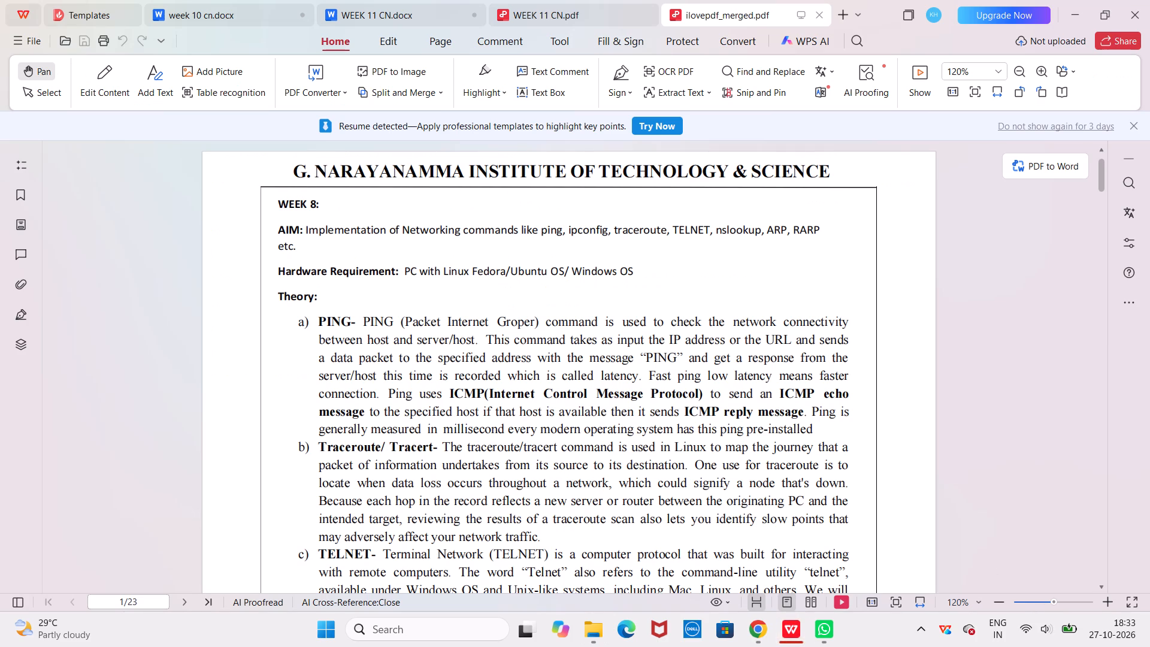
Review the merged PDF from the first page to the last, checking weeks 8 to 11 and the week 9 to week 10 transition.
scroll(733, 439, down, 8)
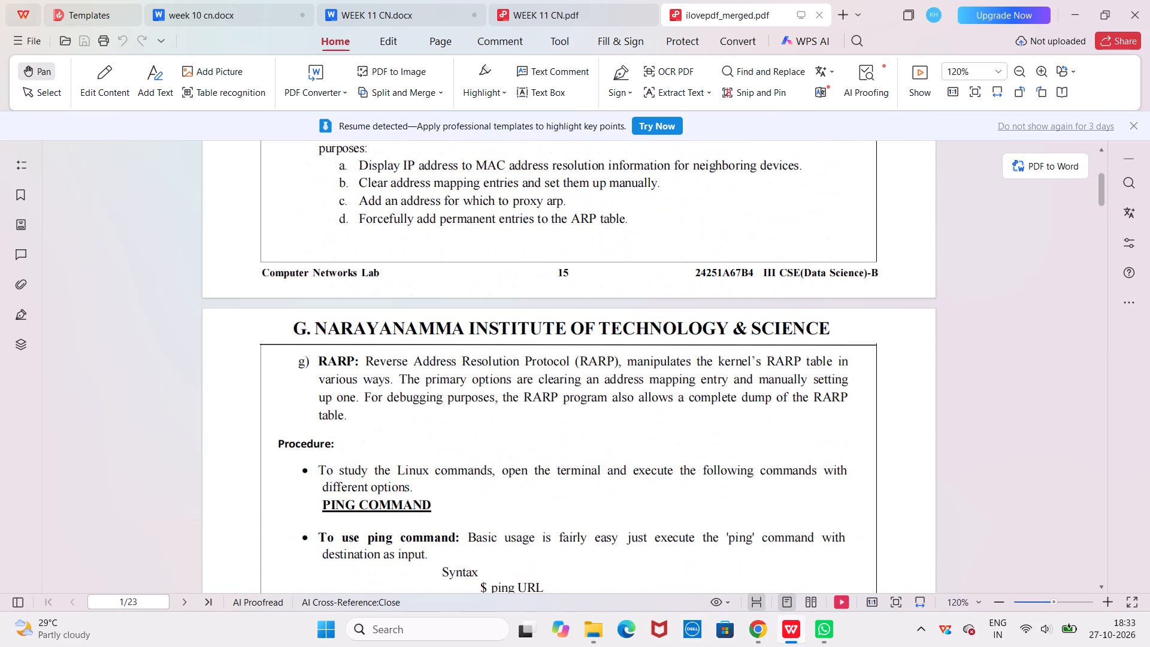
scroll(733, 439, down, 12)
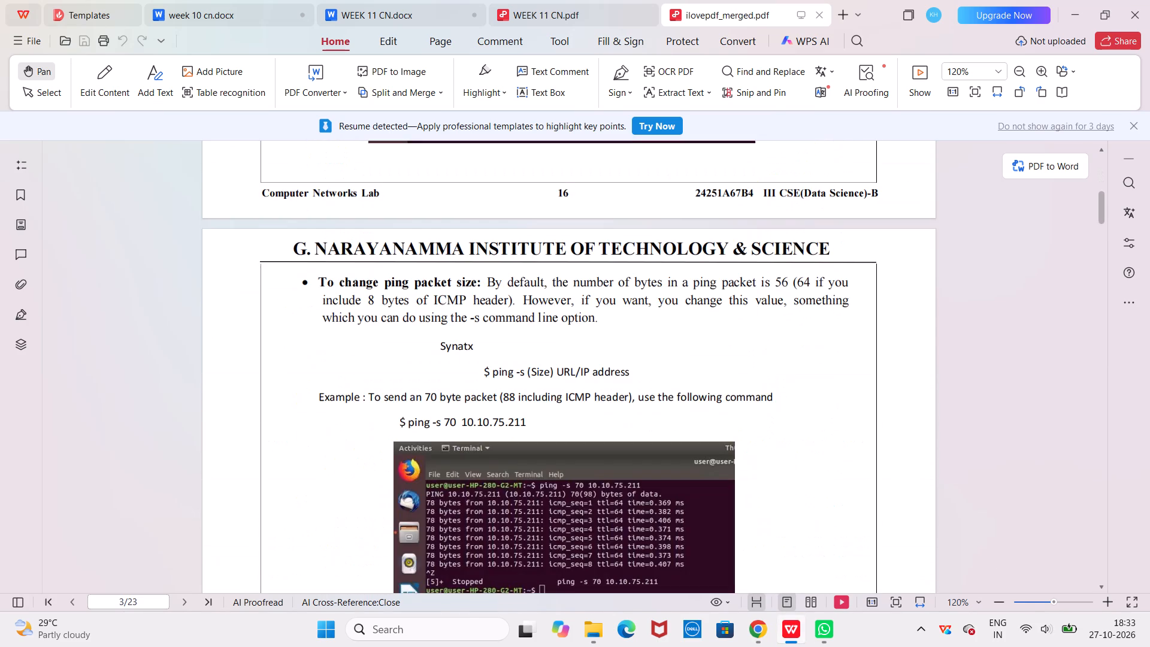
scroll(733, 439, down, 12)
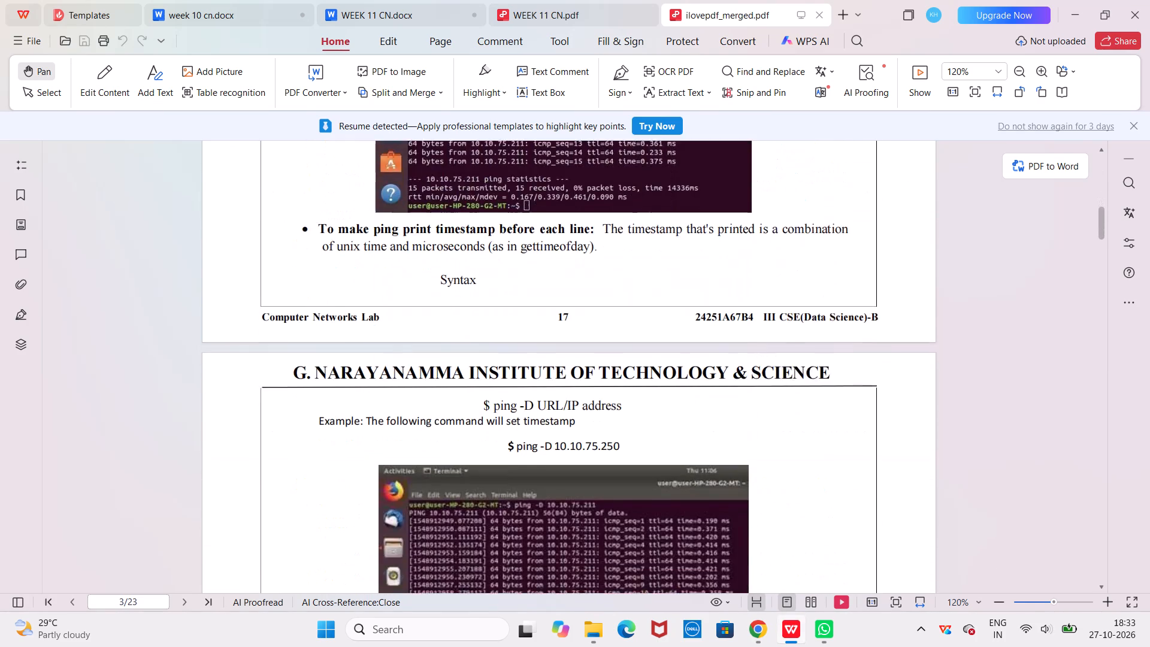
scroll(733, 439, down, 12)
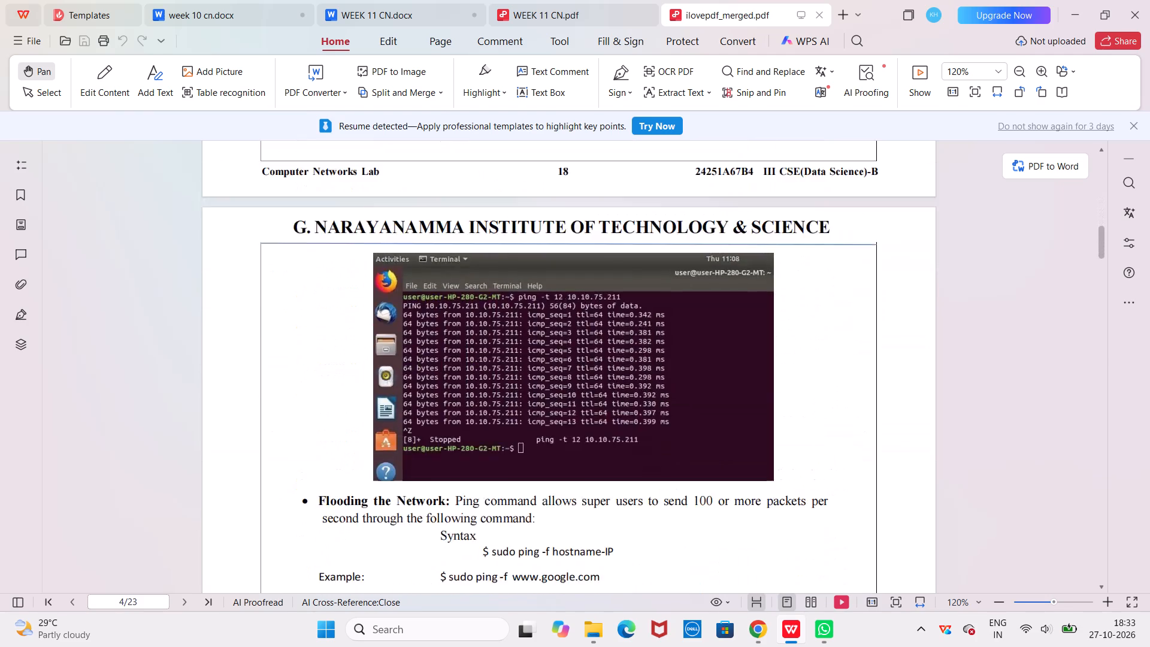
scroll(733, 439, down, 12)
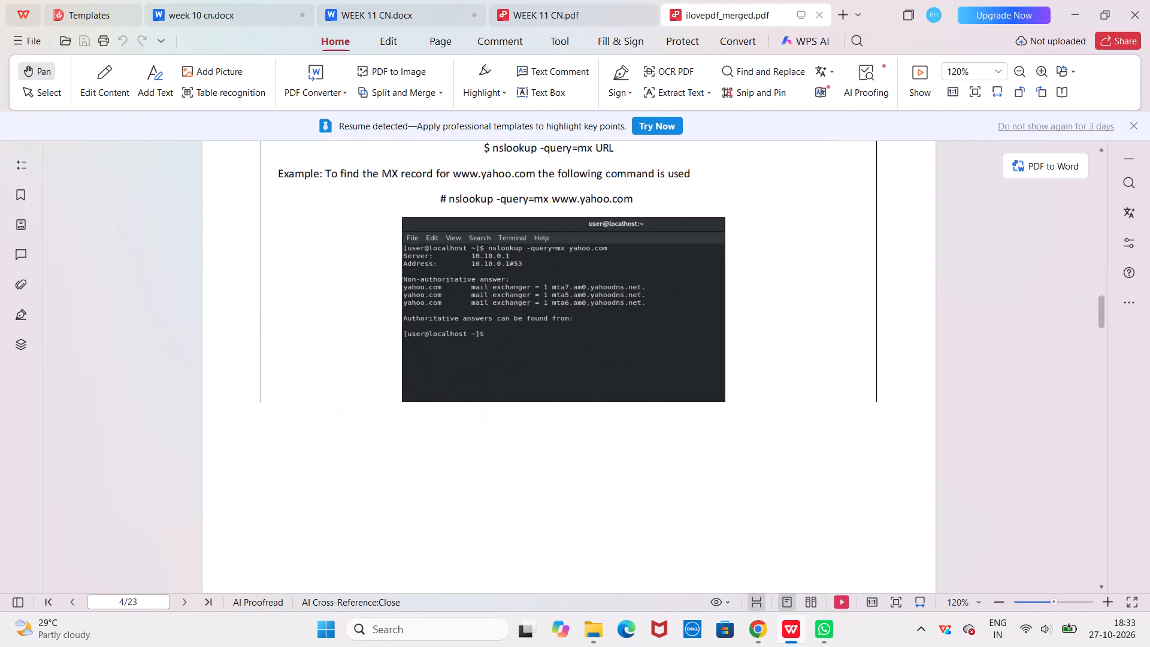
scroll(733, 439, down, 12)
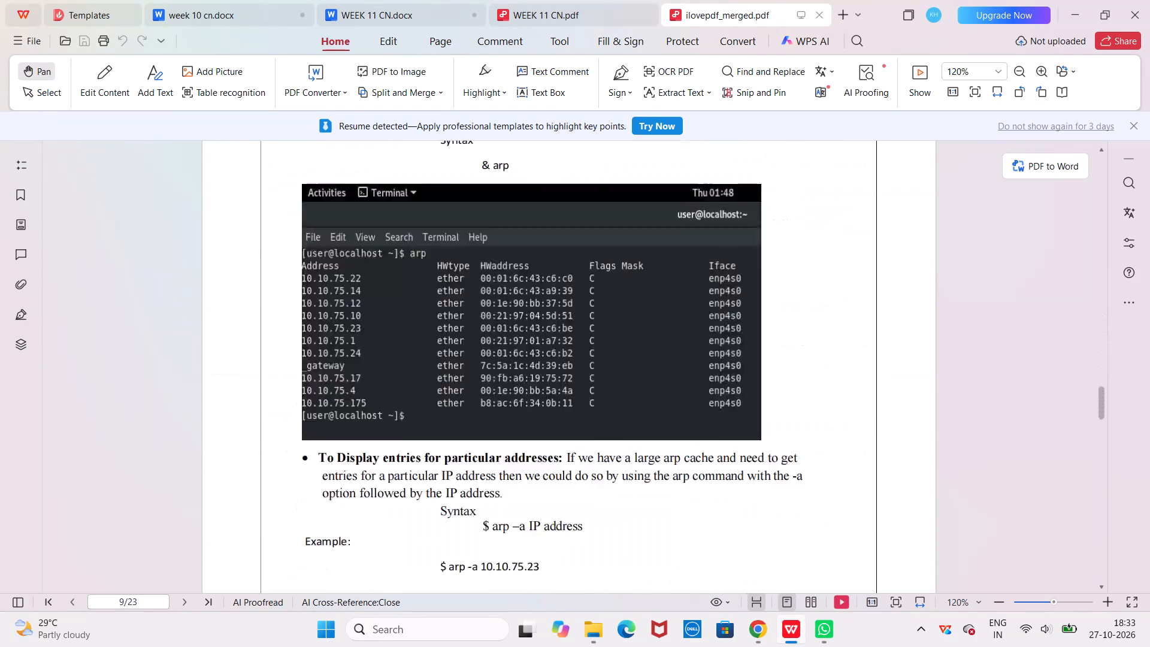
scroll(733, 439, down, 7)
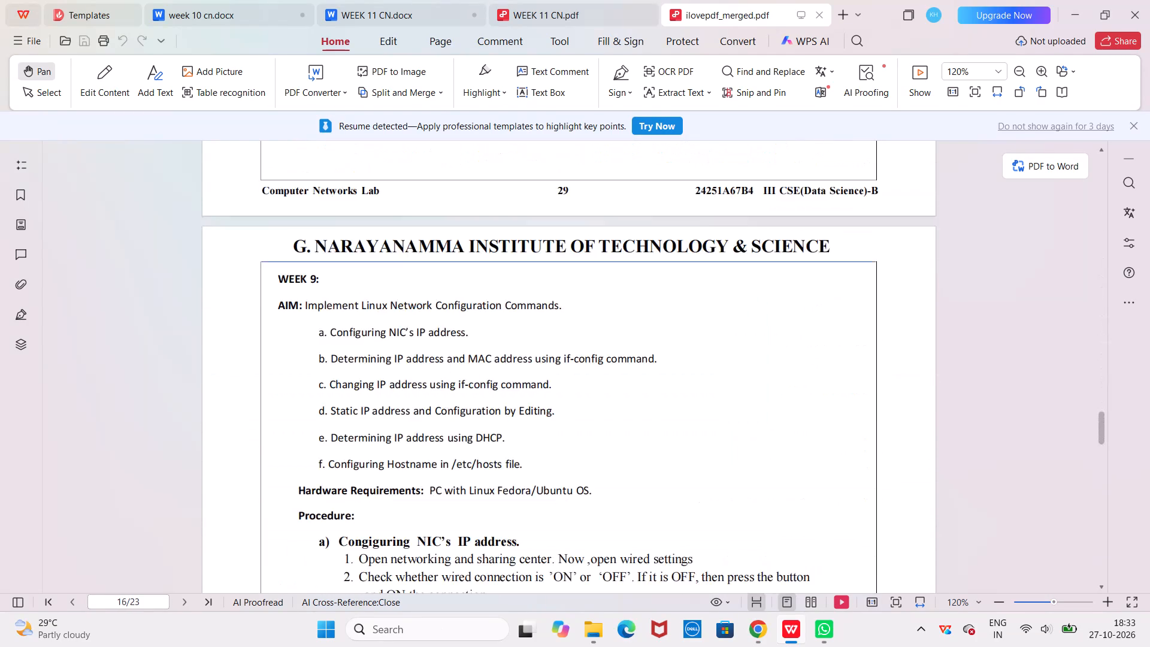
scroll(733, 439, down, 8)
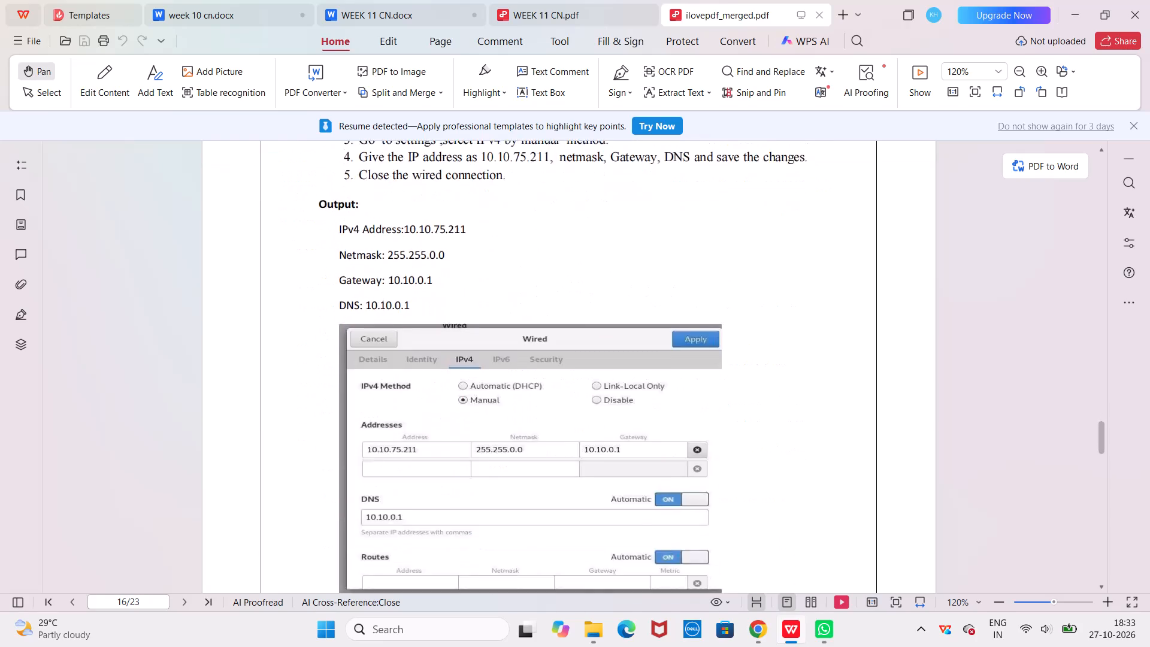
scroll(733, 439, down, 10)
scroll(733, 439, up, 1)
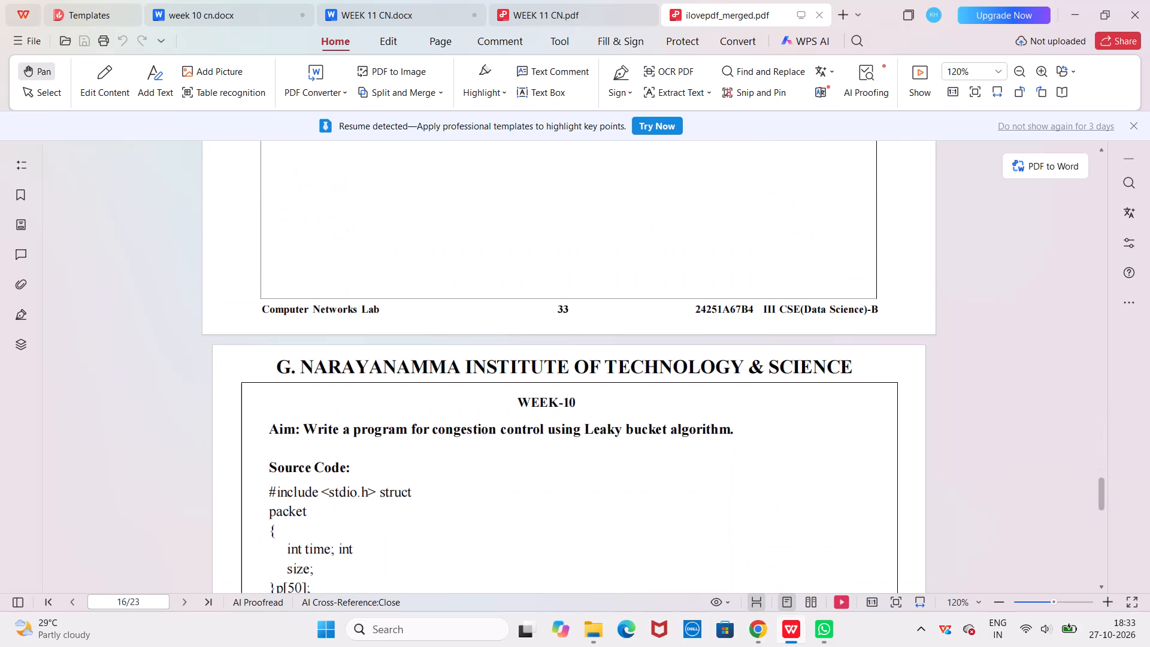
scroll(733, 439, up, 3)
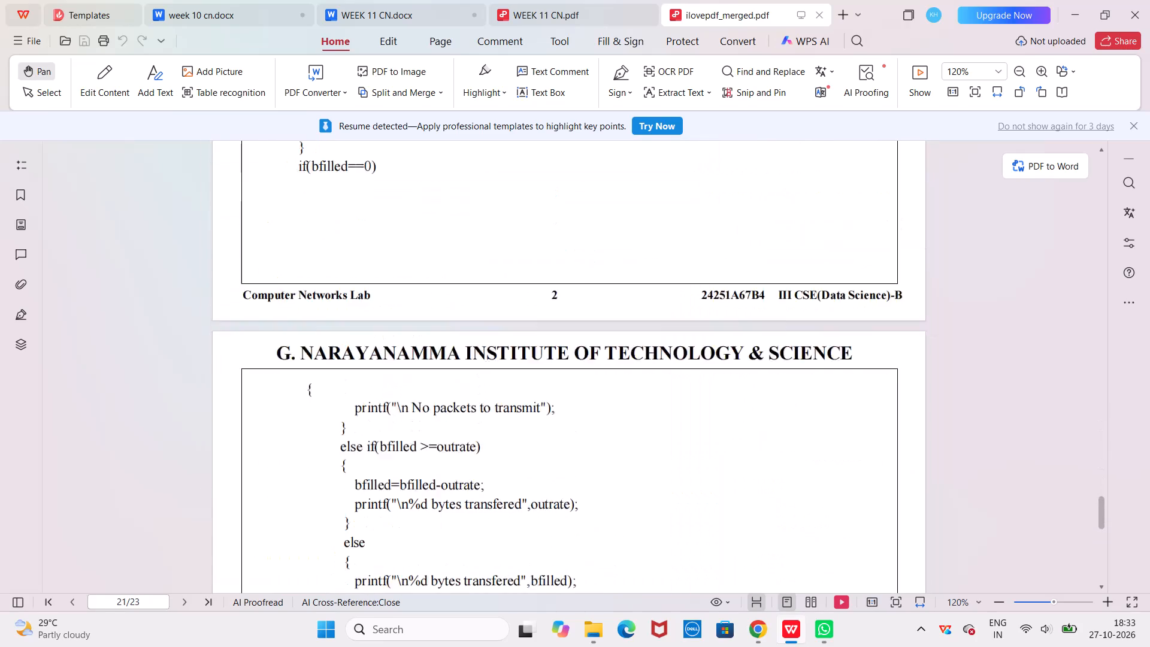
scroll(733, 439, up, 3)
scroll(733, 439, down, 2)
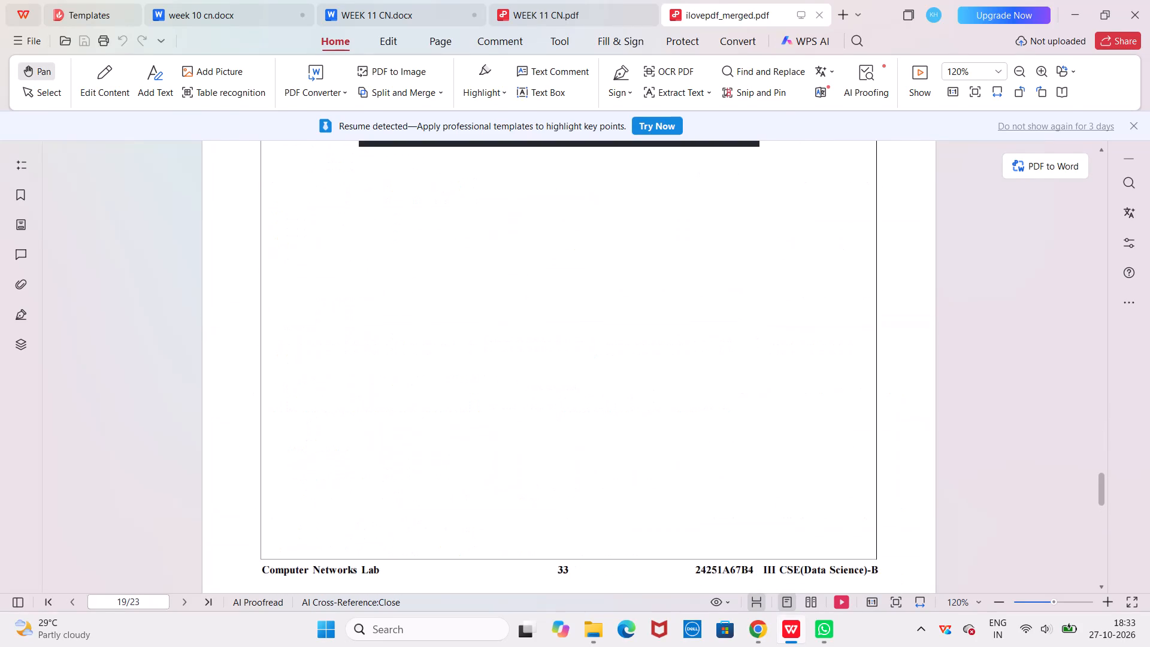
scroll(733, 439, down, 1)
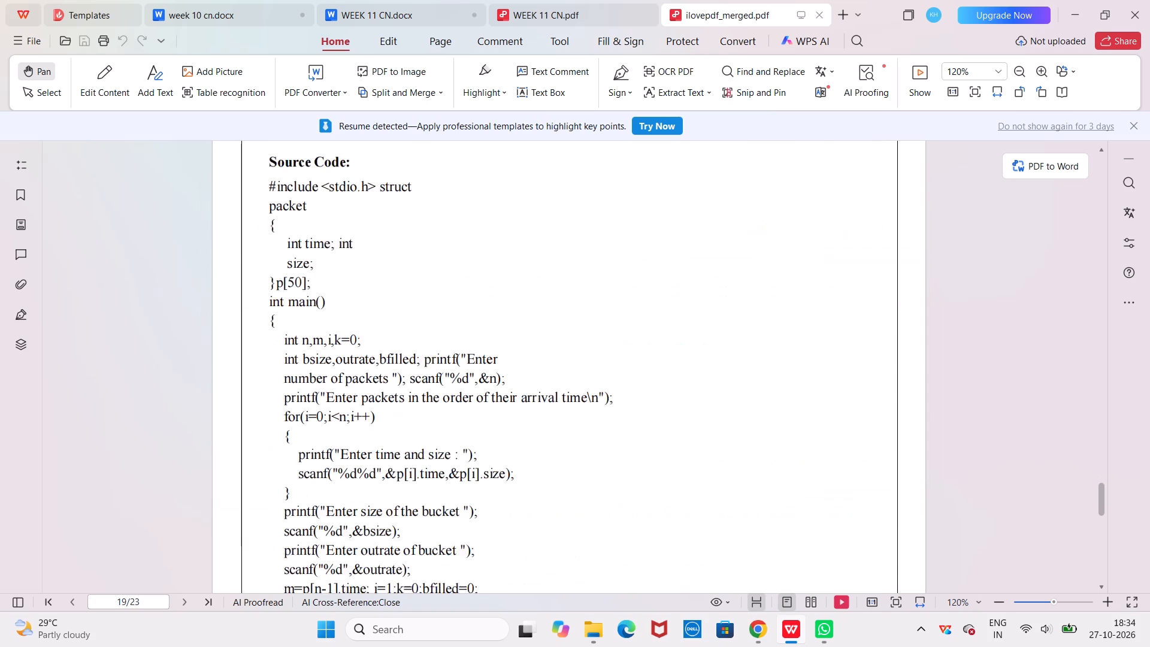
scroll(733, 439, down, 4)
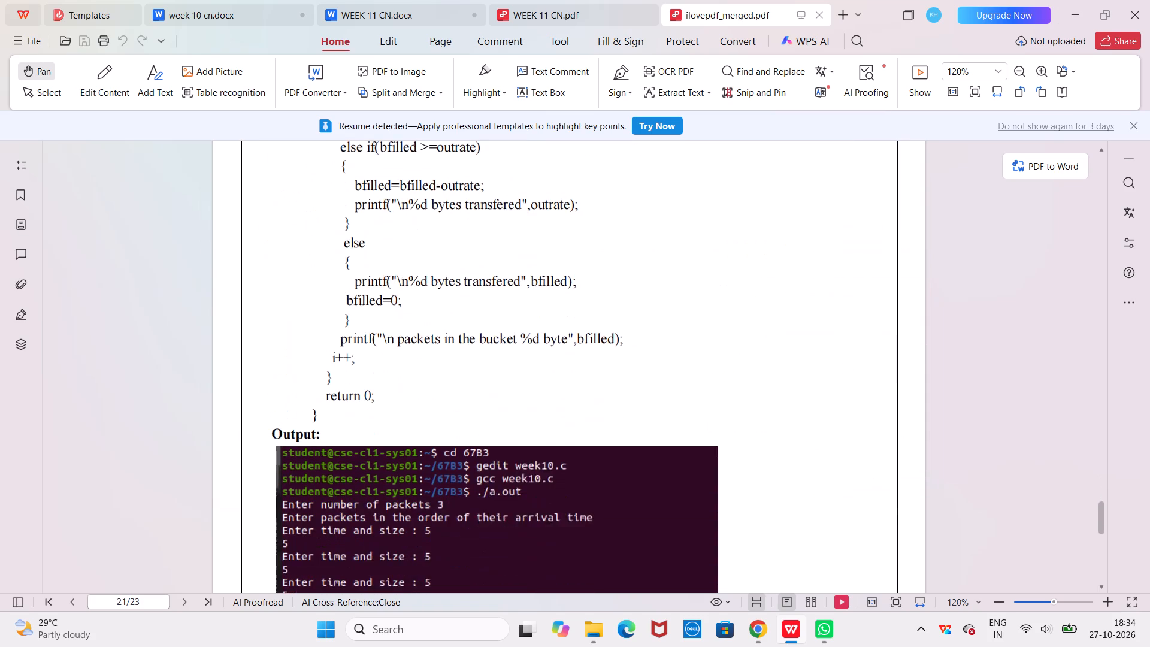
scroll(733, 439, down, 7)
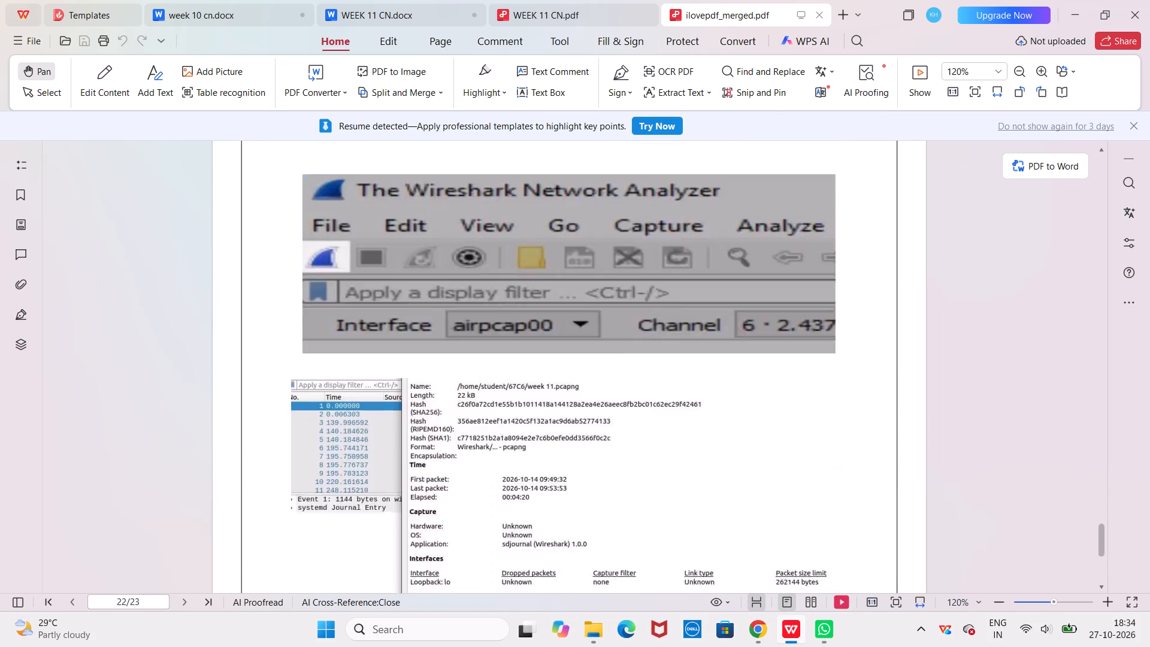
scroll(733, 439, down, 7)
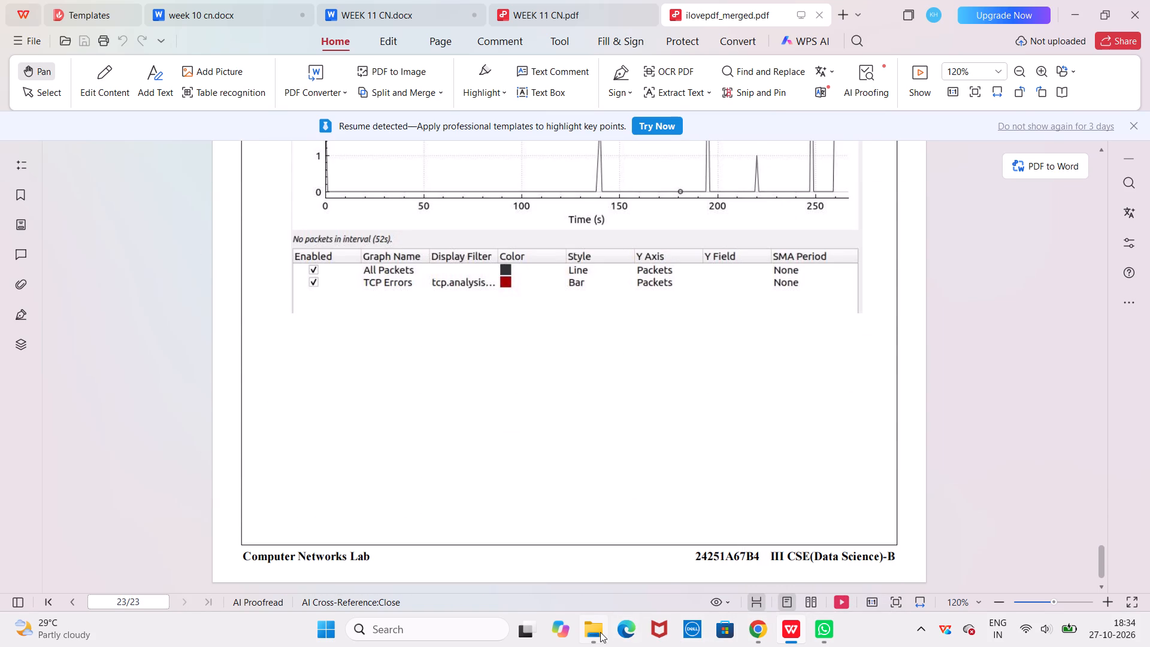
In File Explorer, delete the week_8_9_67B4, cn w10, 67b4 cn w10, WEEK 11 CN and week 10 cn files from Downloads, skipping those in use.
click(594, 559)
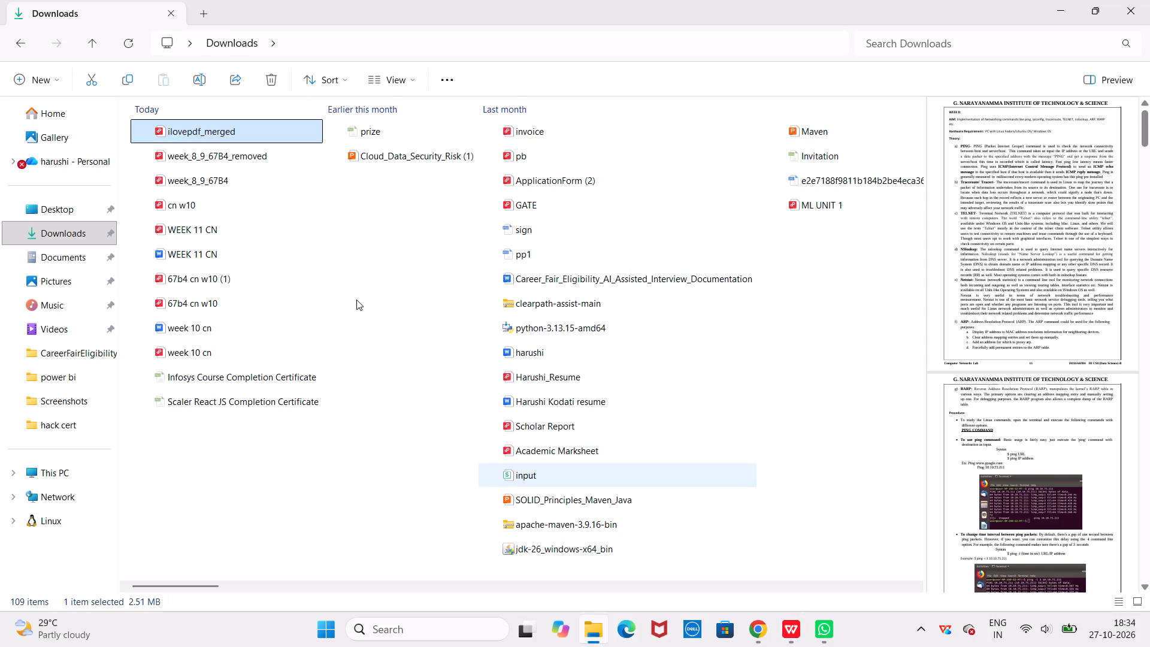
click(228, 157)
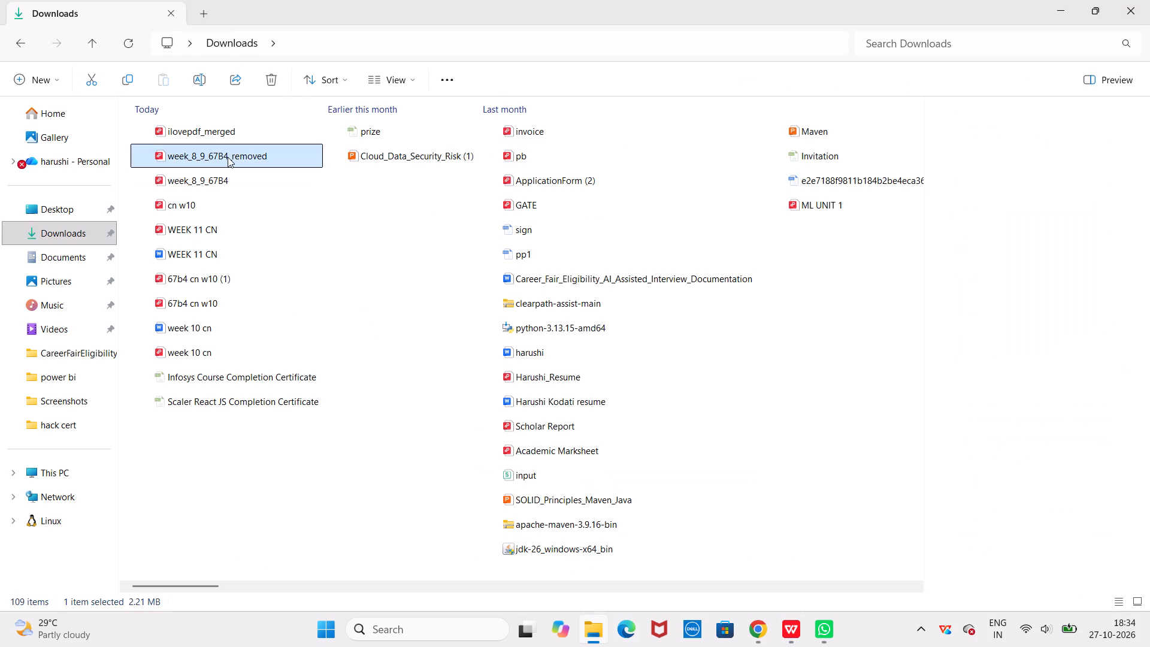
ctrl+click(222, 179)
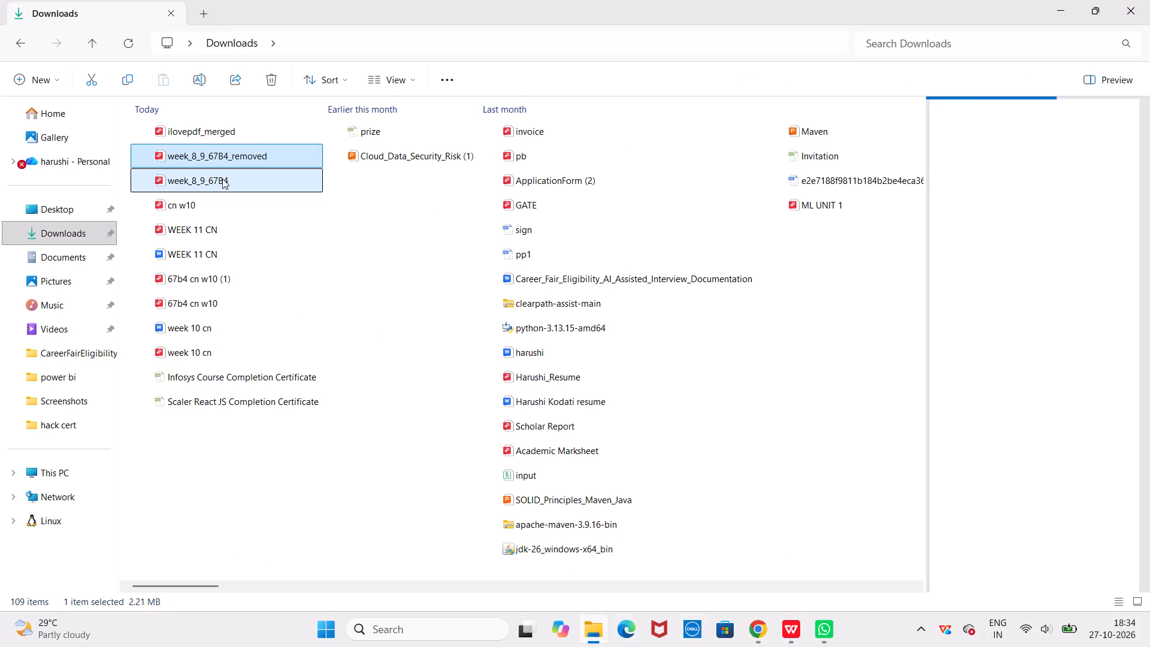
ctrl+click(211, 204)
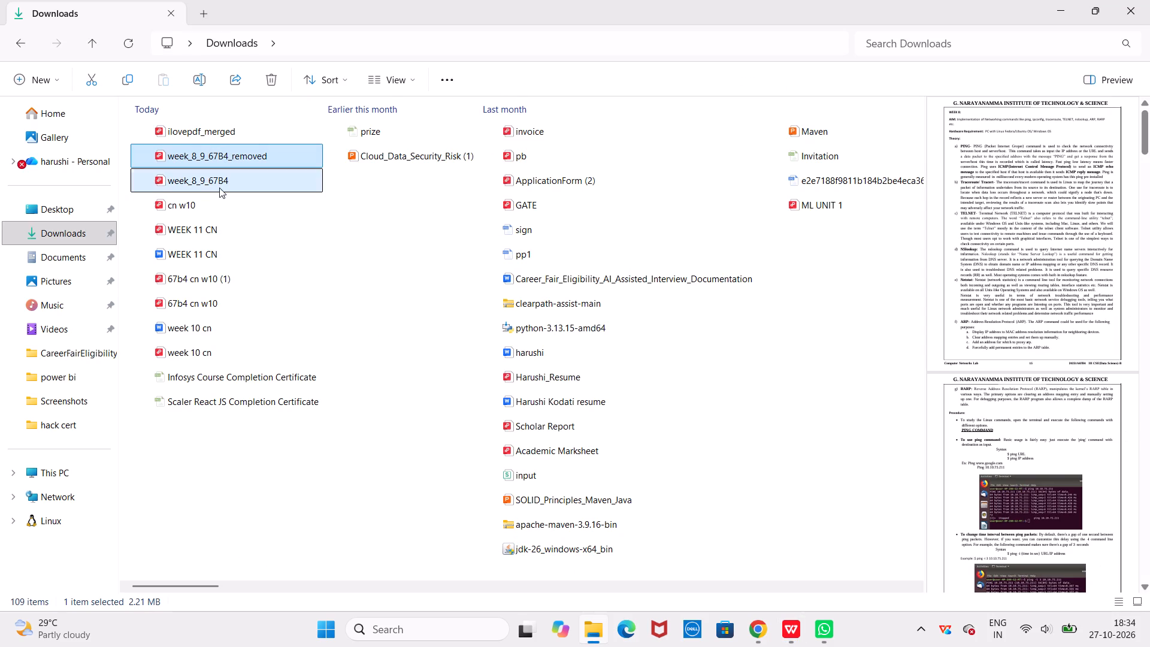
ctrl+click(214, 206)
ctrl+click(216, 225)
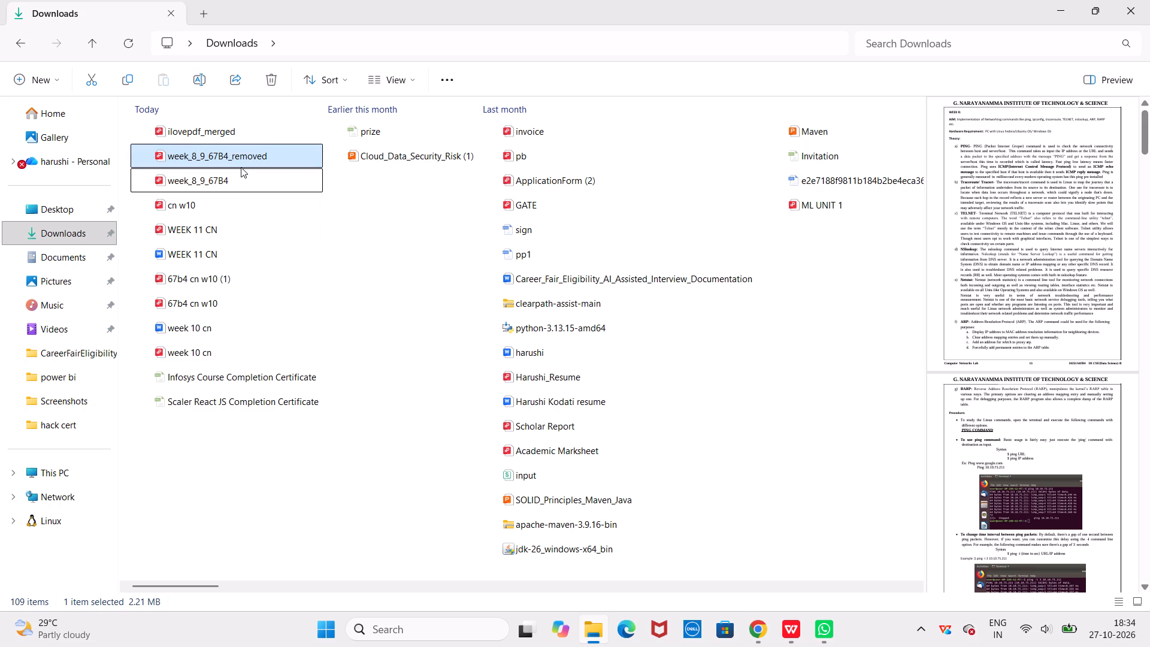
ctrl+click(198, 171)
ctrl+click(194, 201)
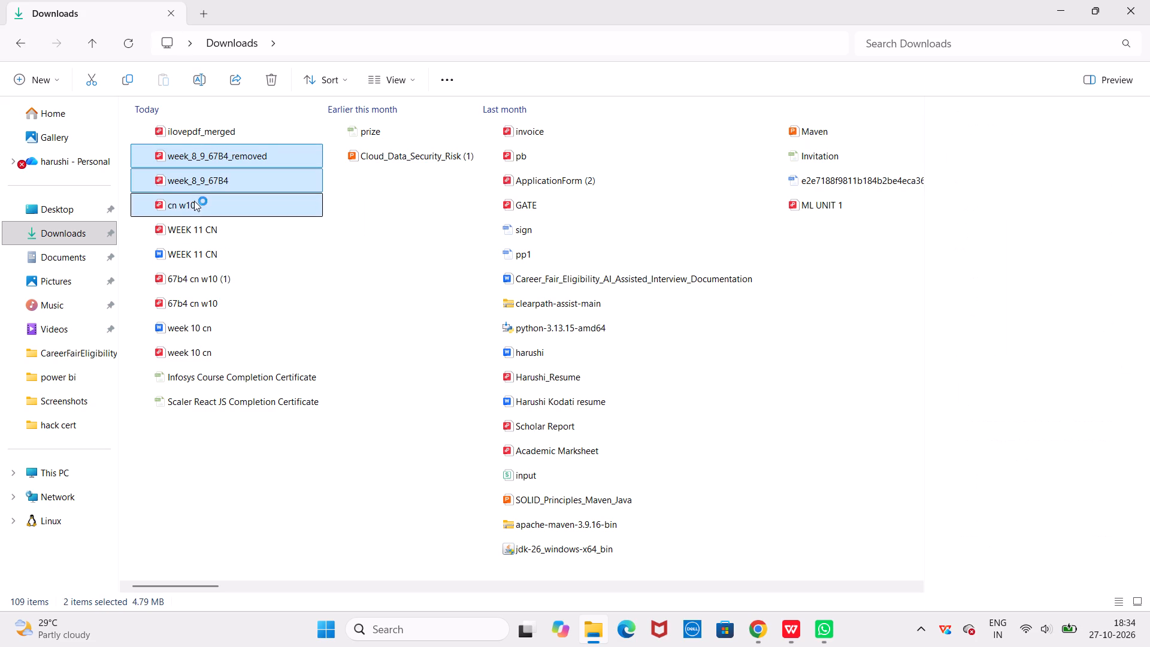
ctrl+click(201, 227)
ctrl+click(212, 229)
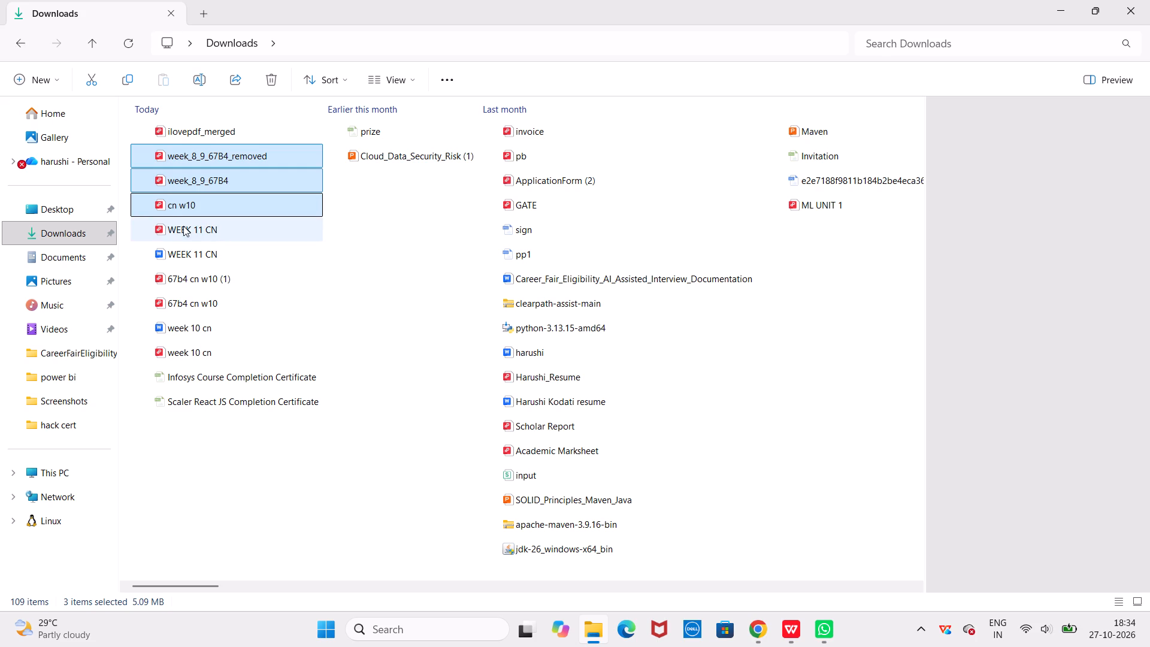
ctrl+click(177, 226)
ctrl+click(184, 252)
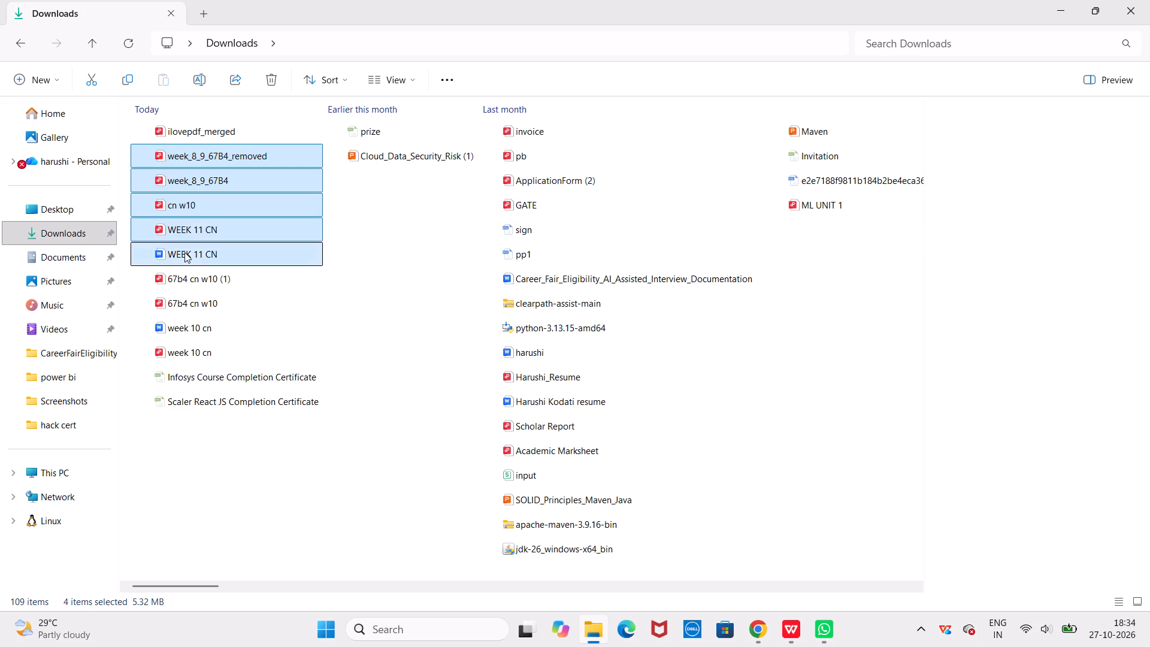
ctrl+click(181, 275)
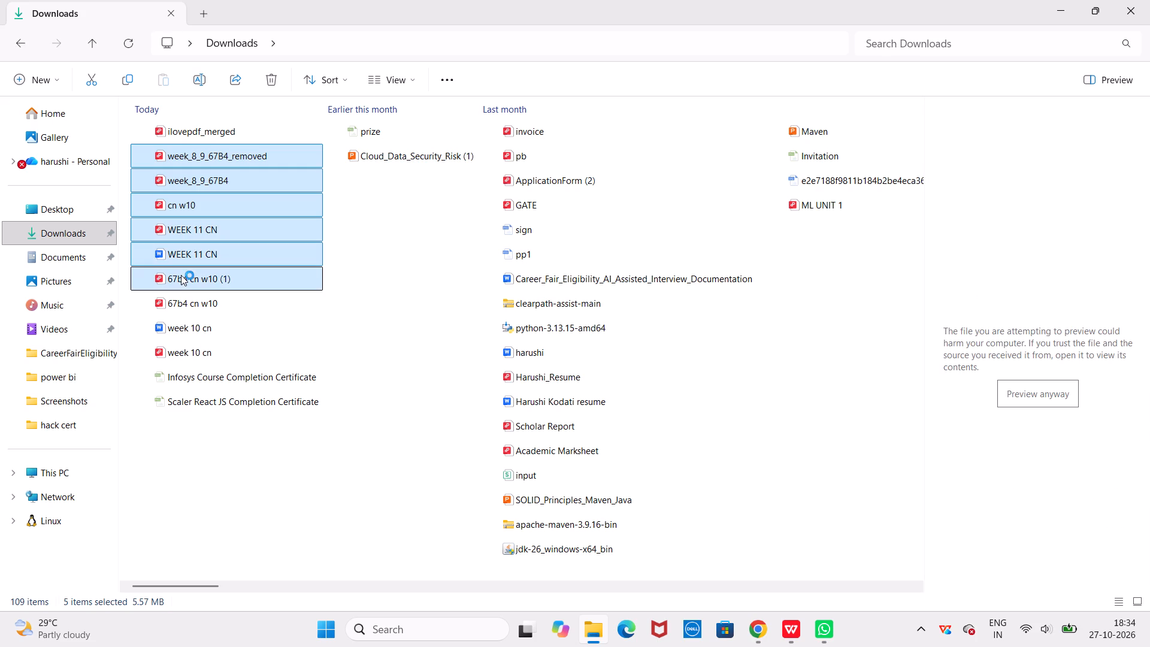
ctrl+click(181, 294)
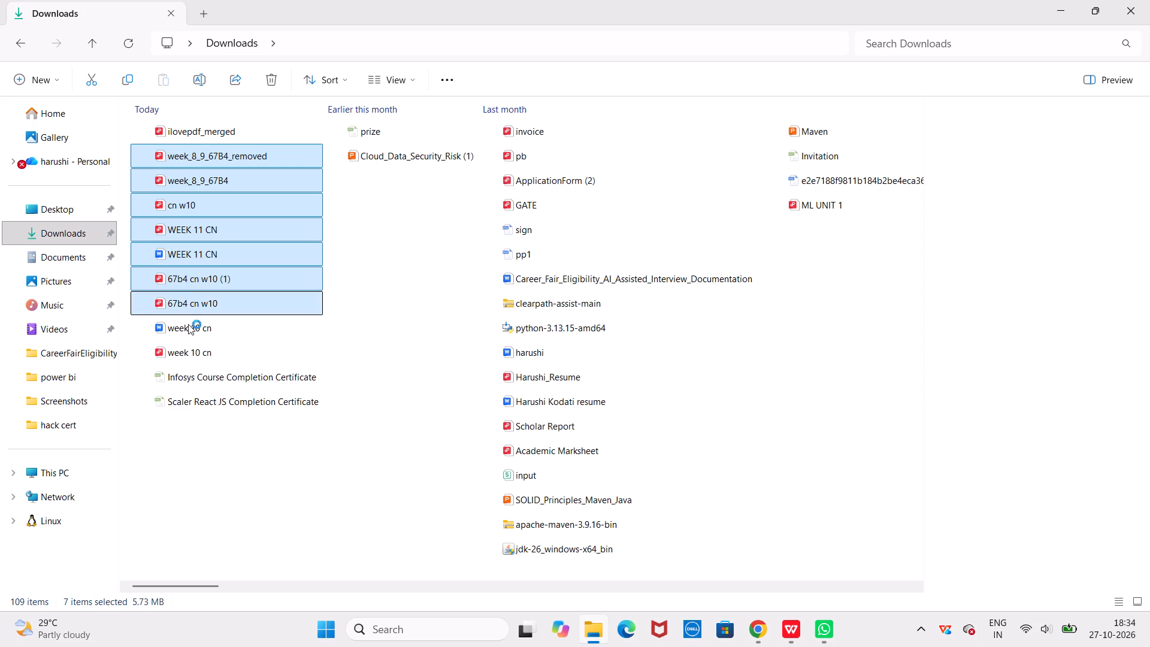
ctrl+click(188, 325)
ctrl+click(194, 353)
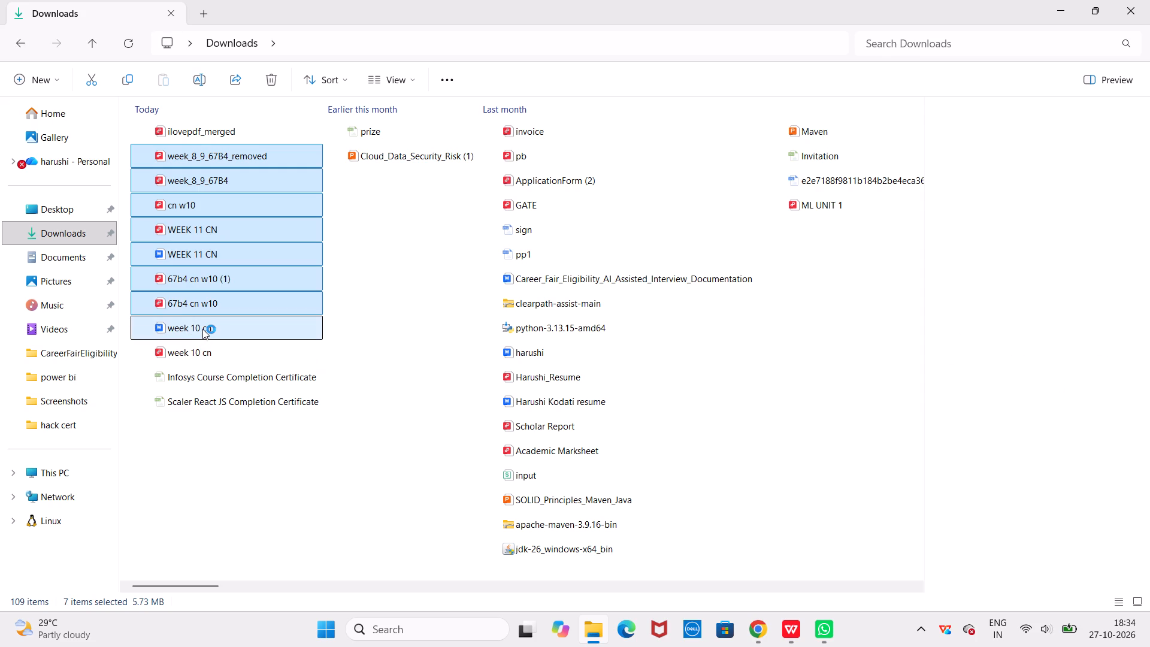
ctrl+click(202, 329)
ctrl+click(205, 350)
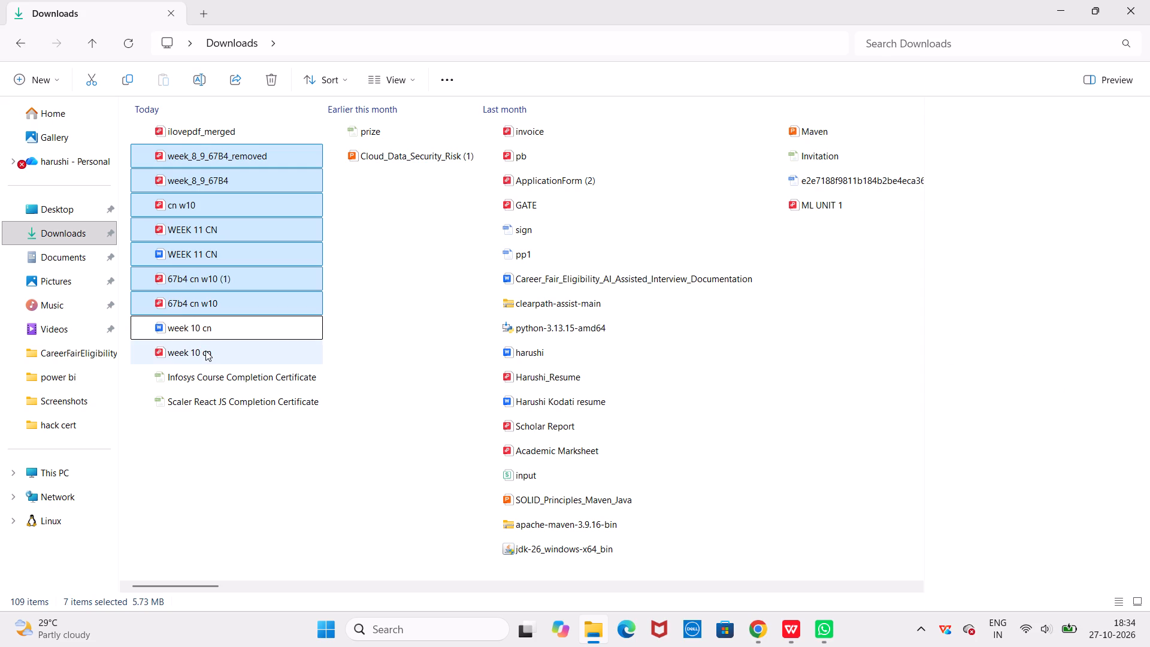
ctrl+click(208, 325)
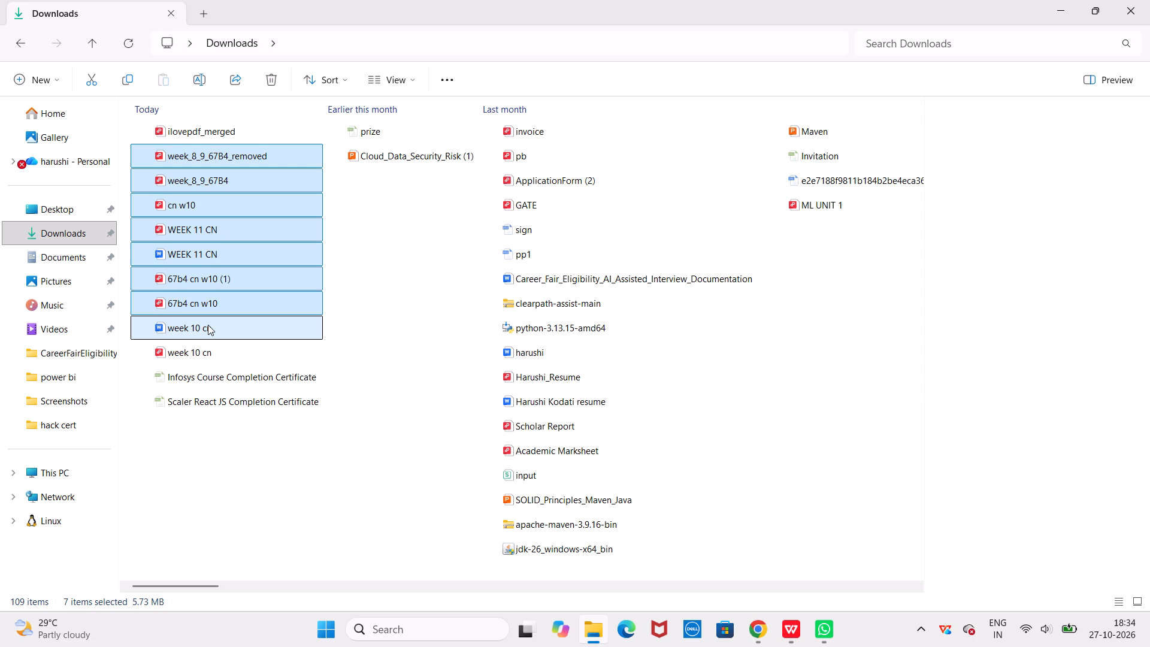
ctrl+click(193, 343)
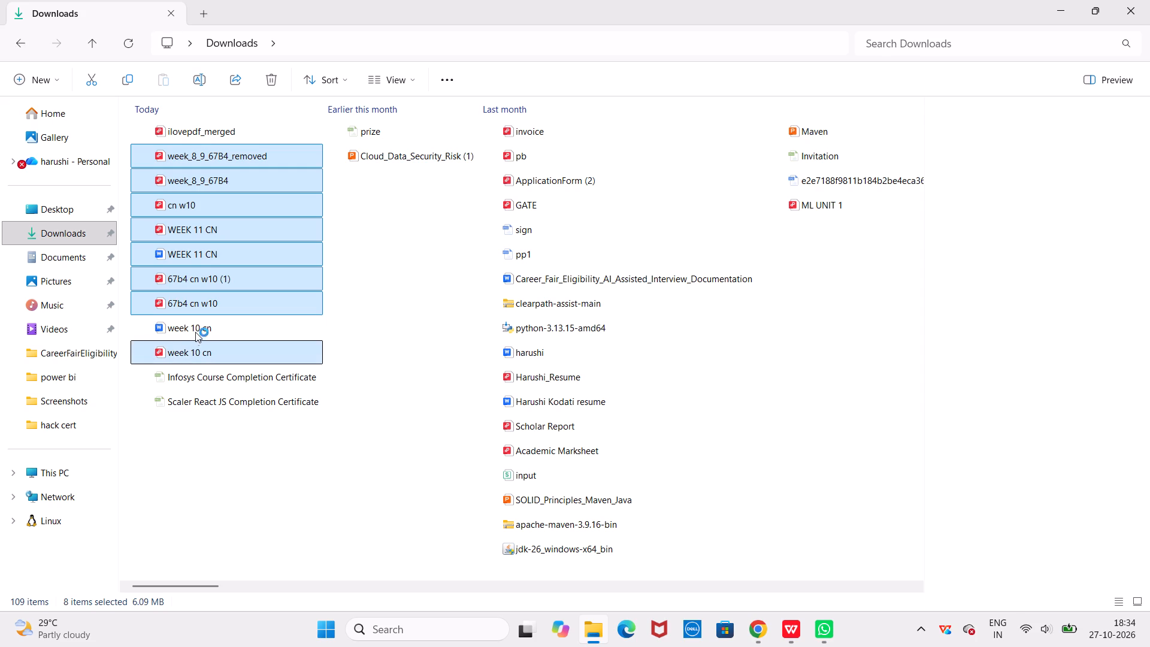
ctrl+click(198, 326)
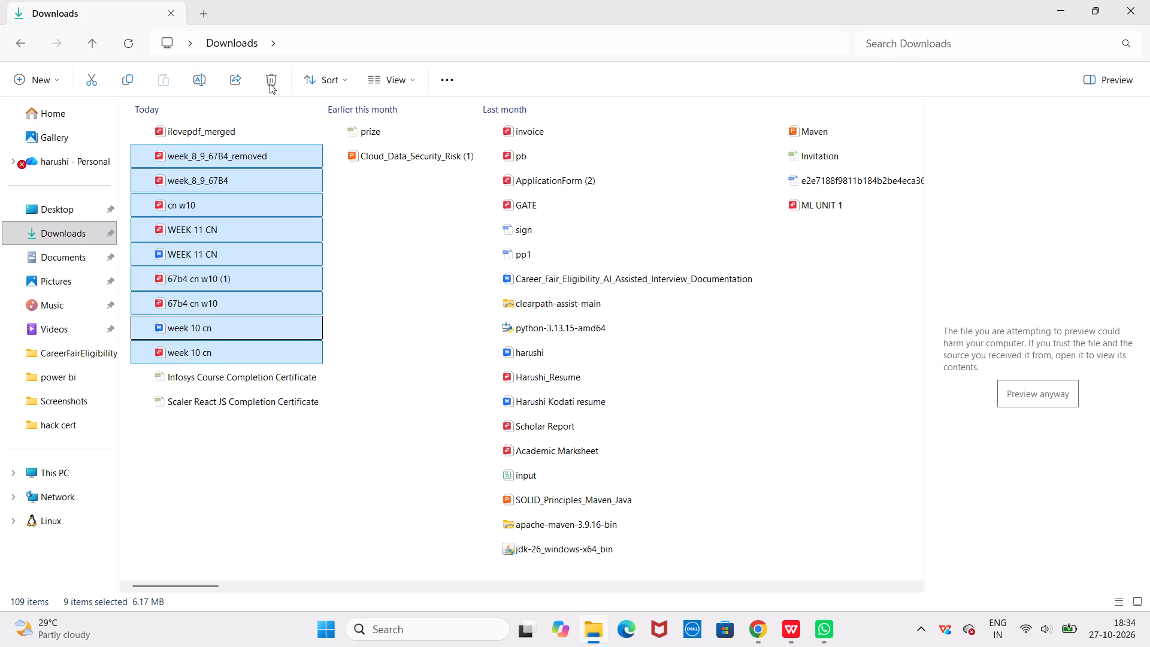
click(270, 83)
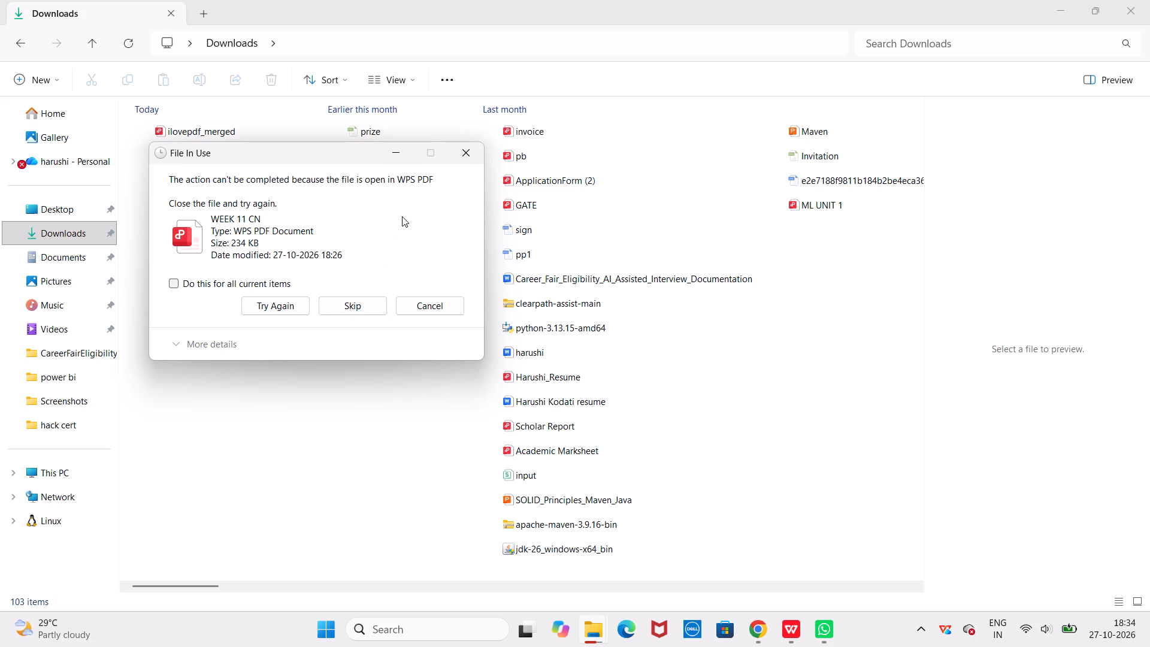
click(361, 299)
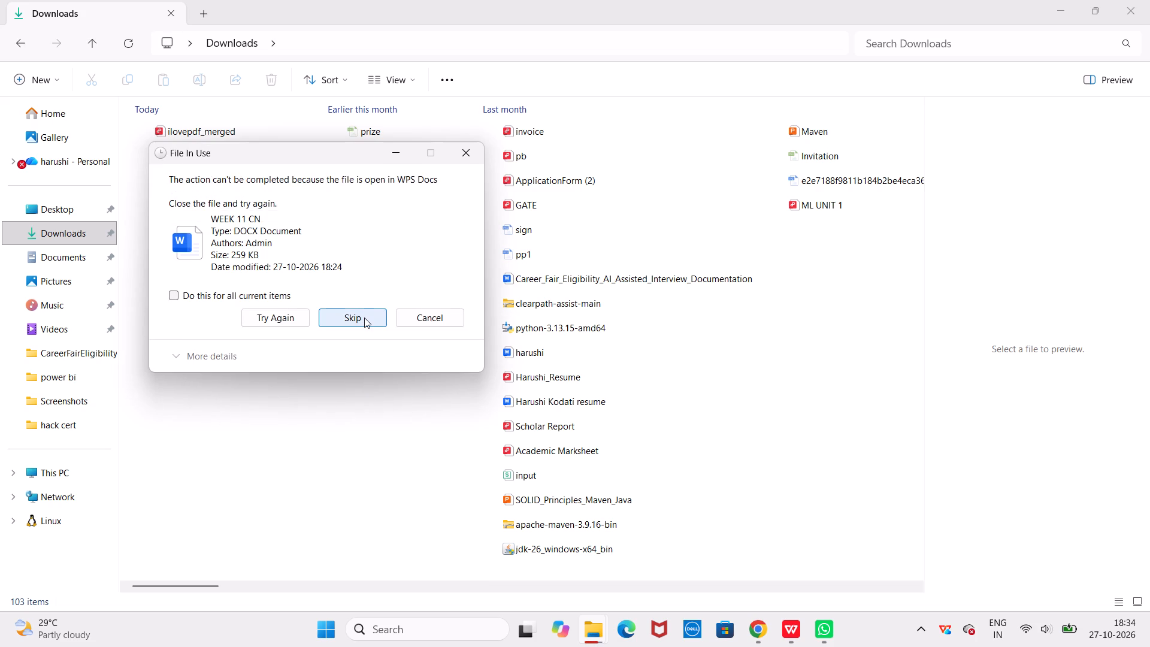
click(364, 318)
click(364, 318)
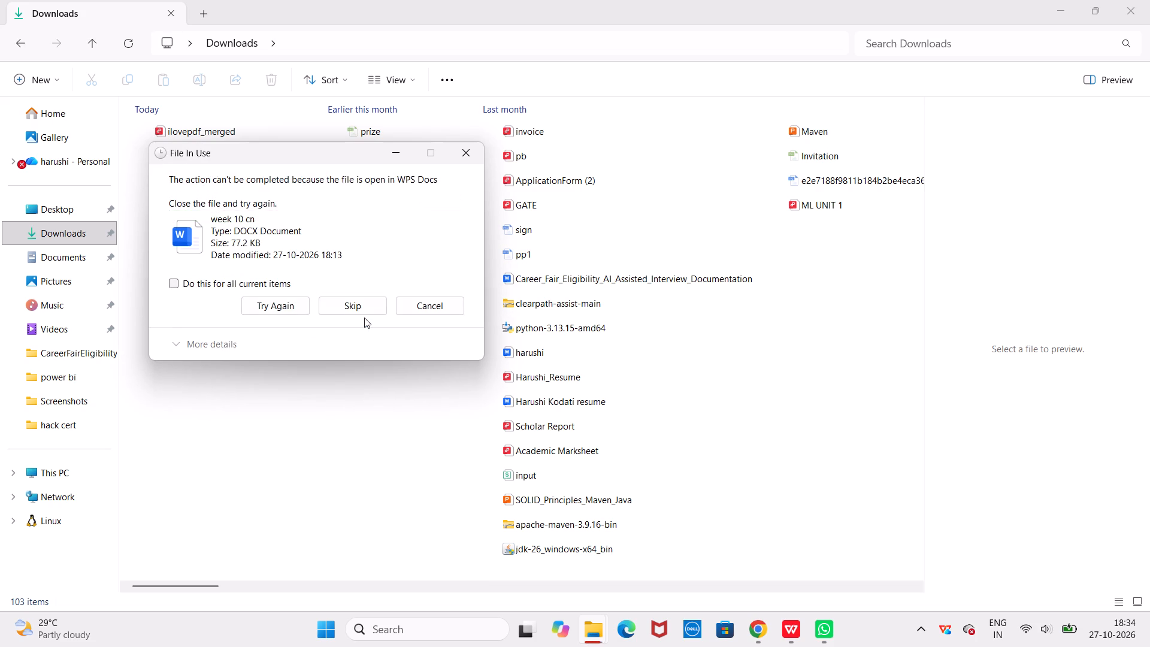
click(364, 306)
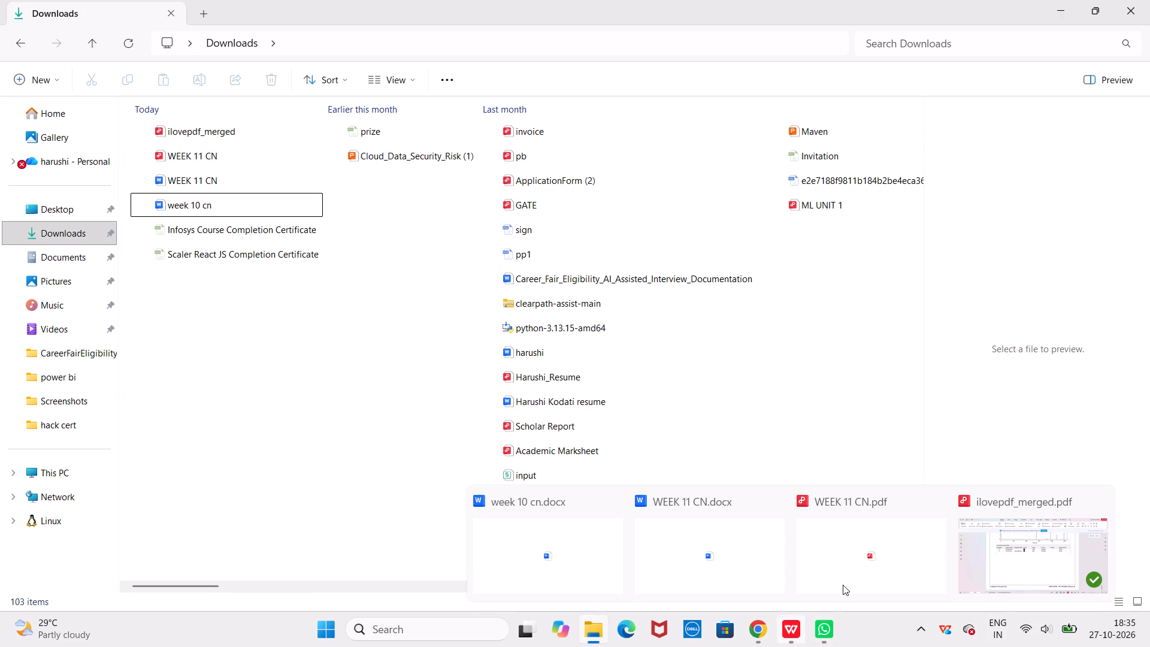
Close WEEK 11 CN.pdf, WEEK 11 CN.docx and week 10 cn.docx in WPS Office without saving changes, keeping ilovepdf_merged open.
click(934, 504)
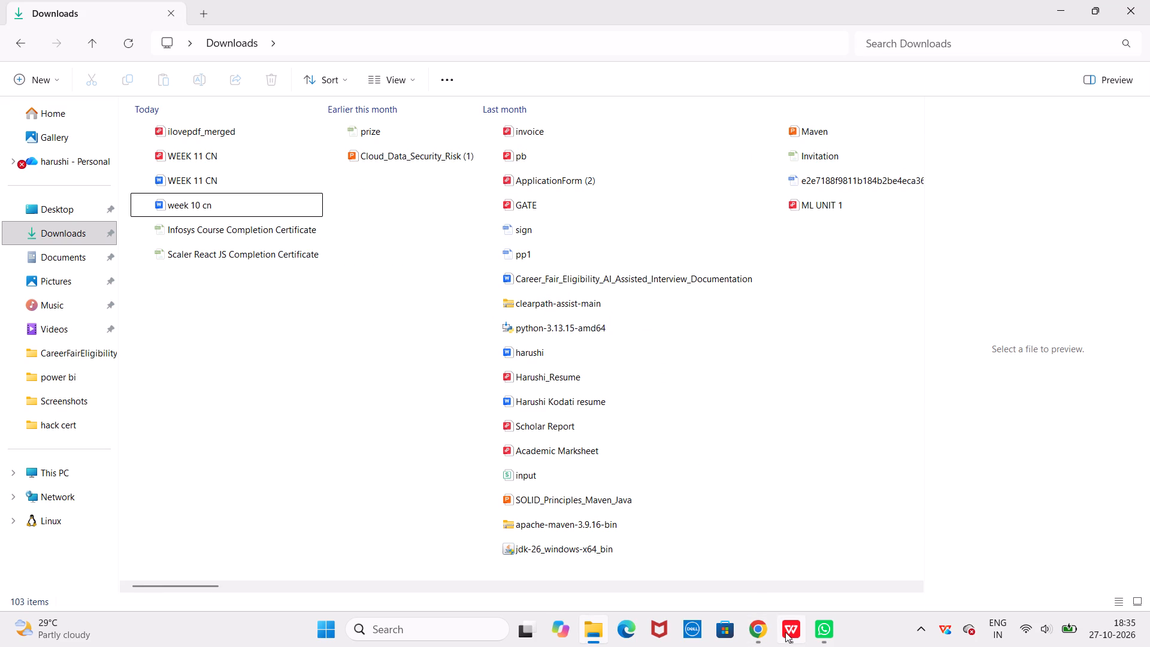
click(931, 506)
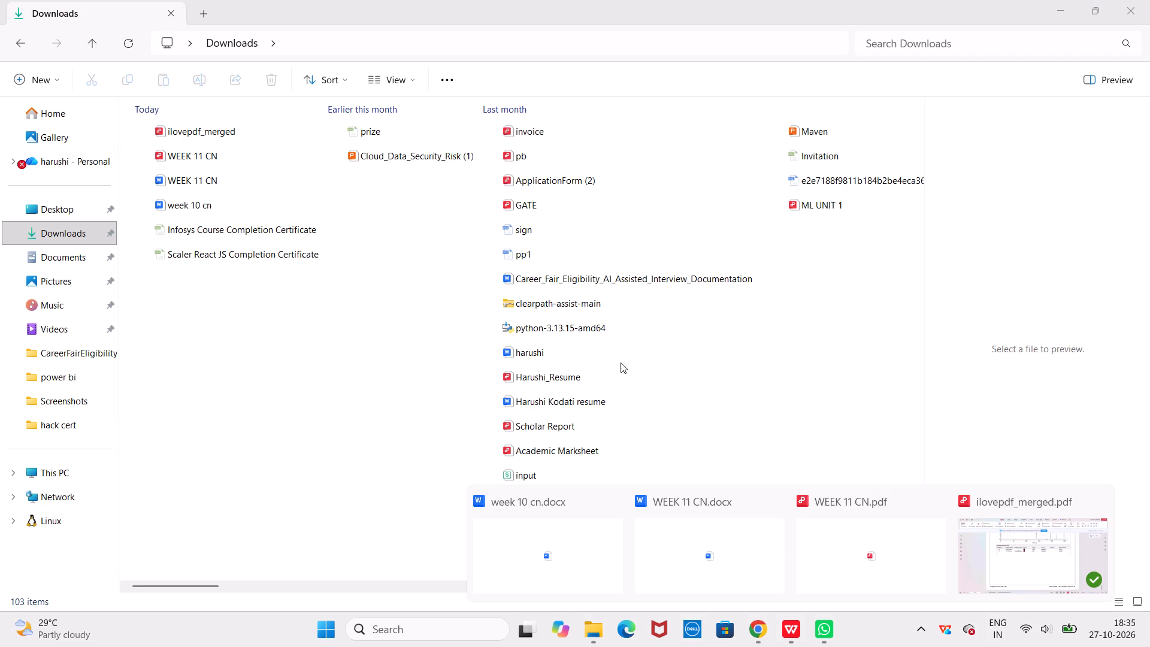
click(793, 627)
click(706, 167)
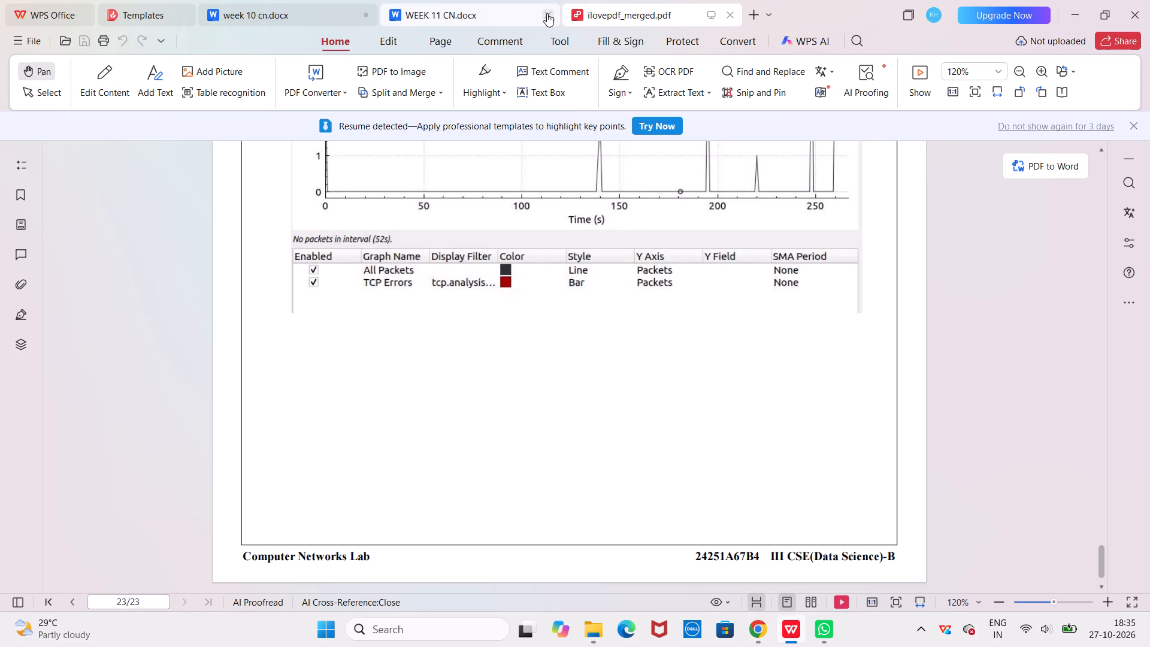
click(547, 13)
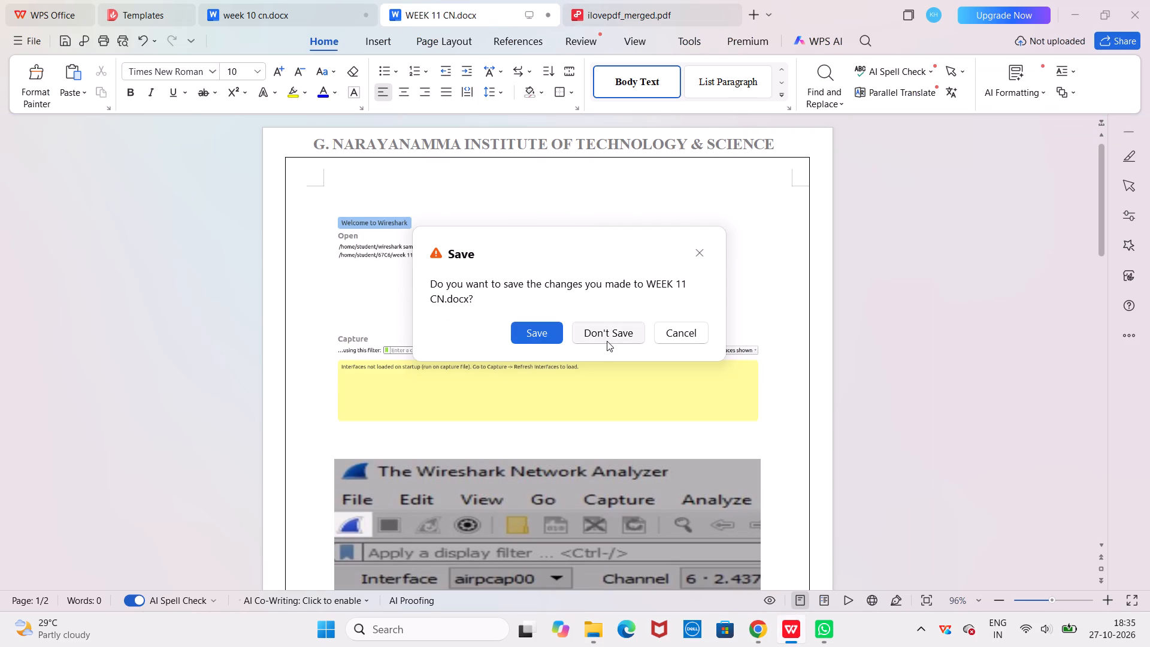
click(608, 335)
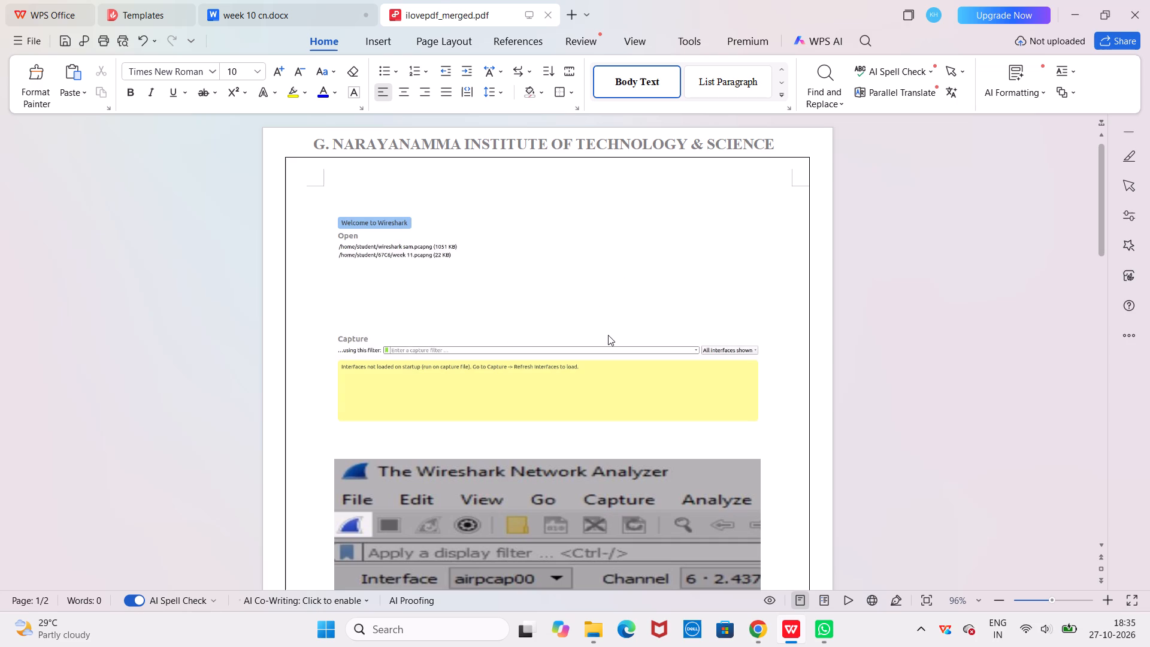
click(367, 15)
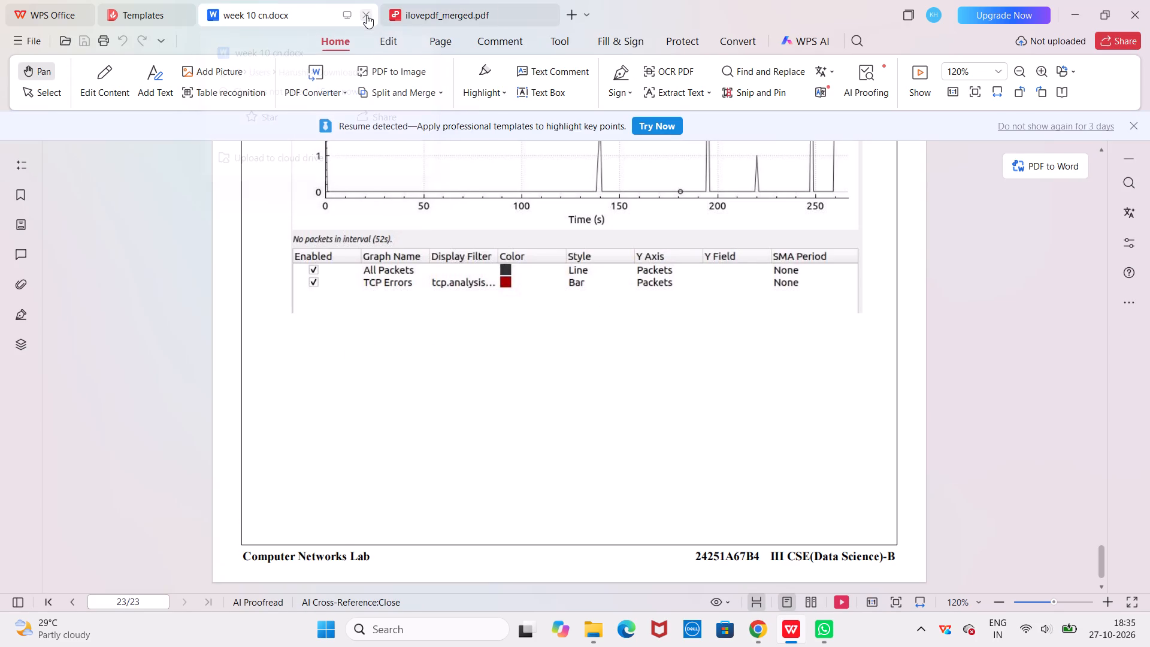
click(594, 335)
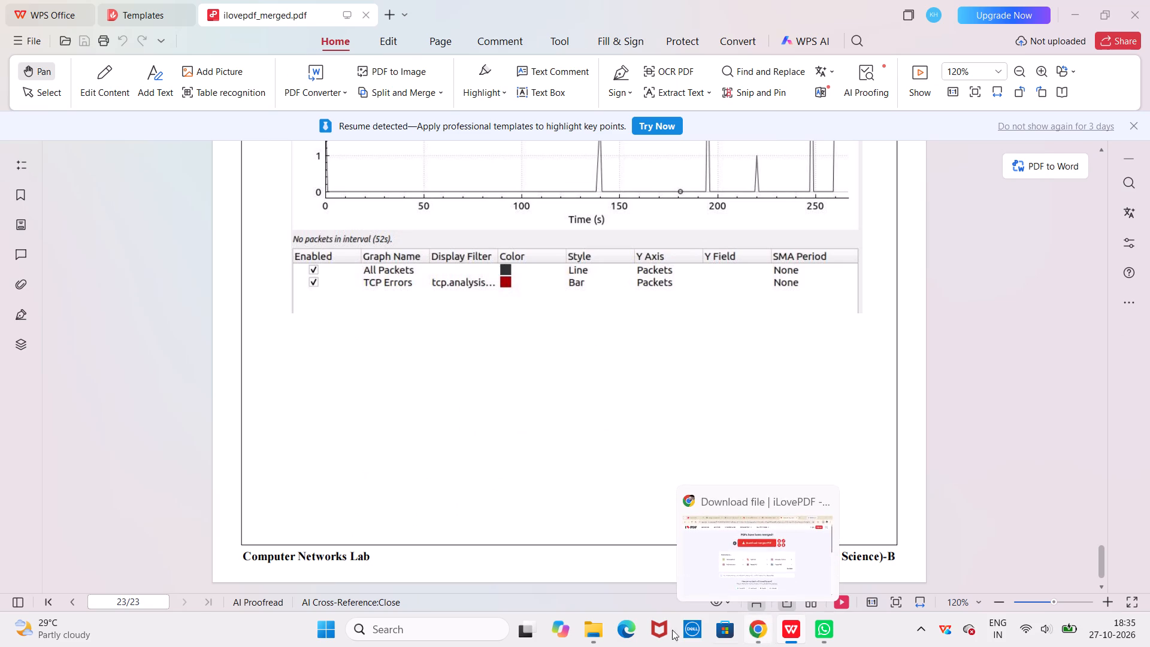
Switch to File Explorer and delete both WEEK 11 CN files and week 10 cn from Downloads.
click(592, 567)
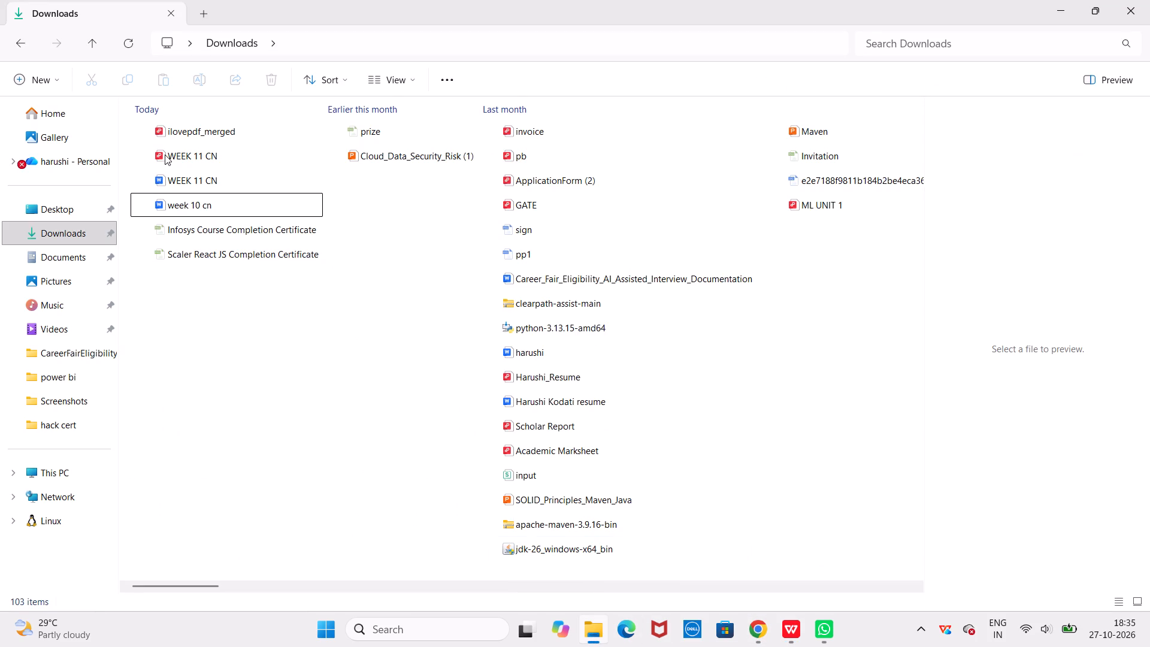
drag(152, 147, 232, 213)
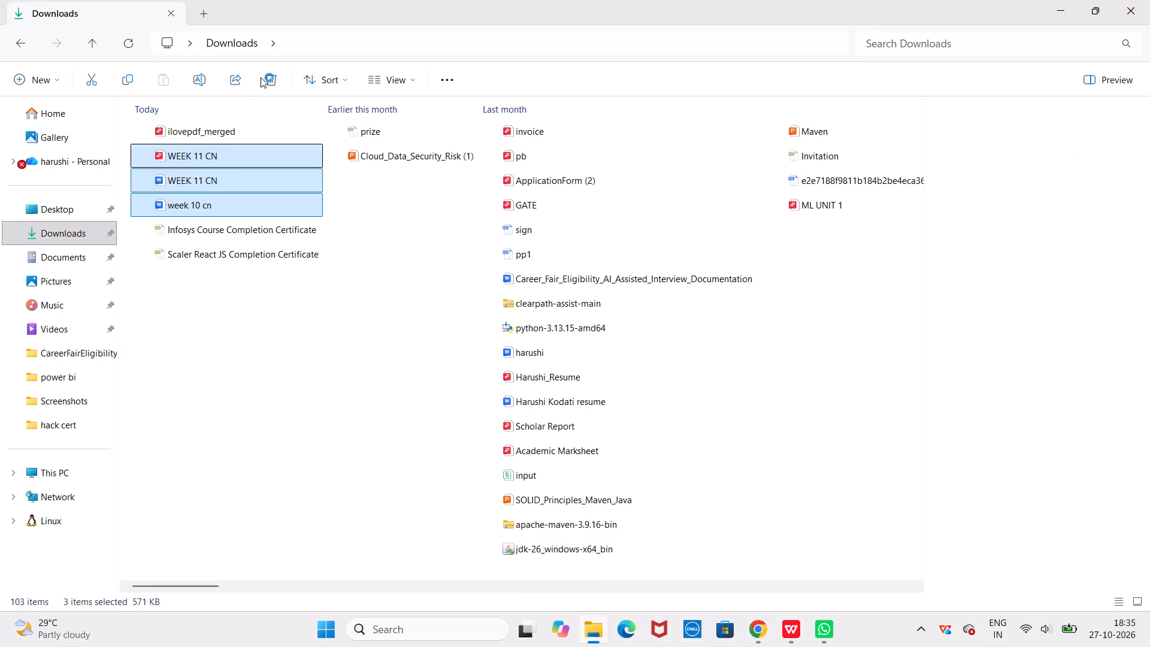
click(268, 80)
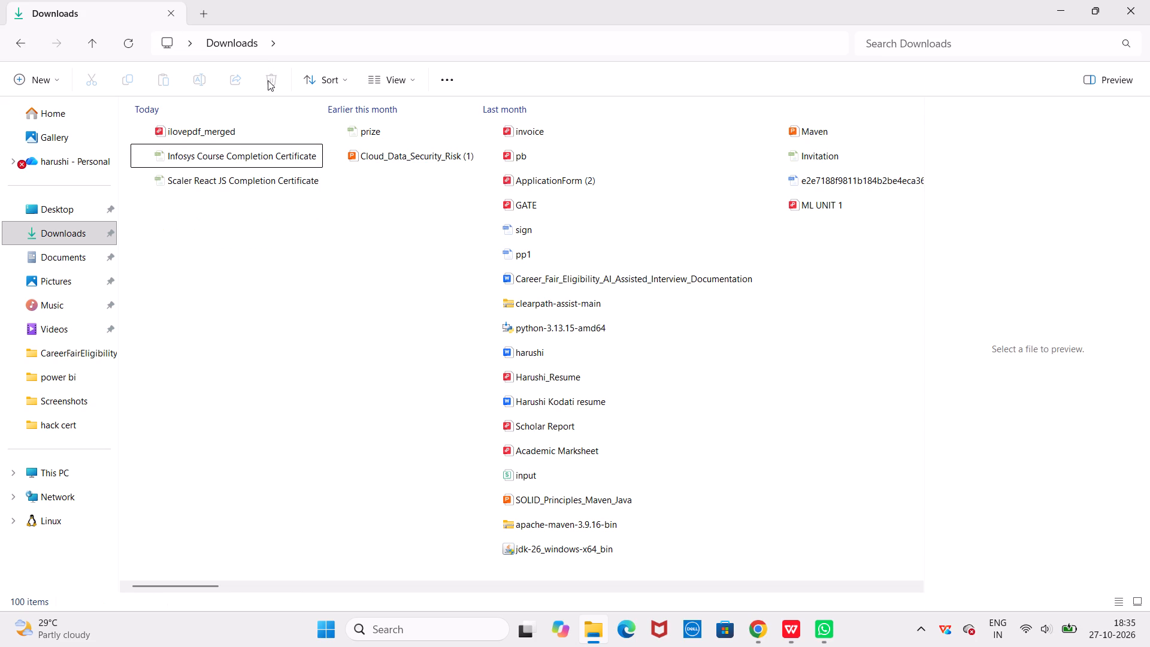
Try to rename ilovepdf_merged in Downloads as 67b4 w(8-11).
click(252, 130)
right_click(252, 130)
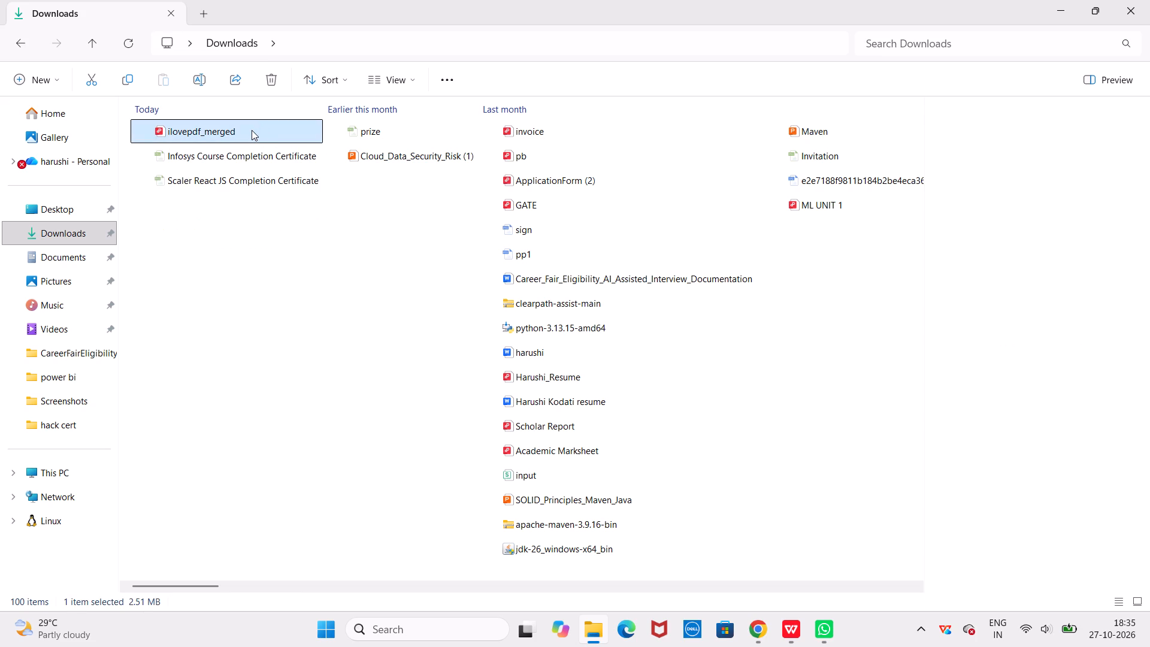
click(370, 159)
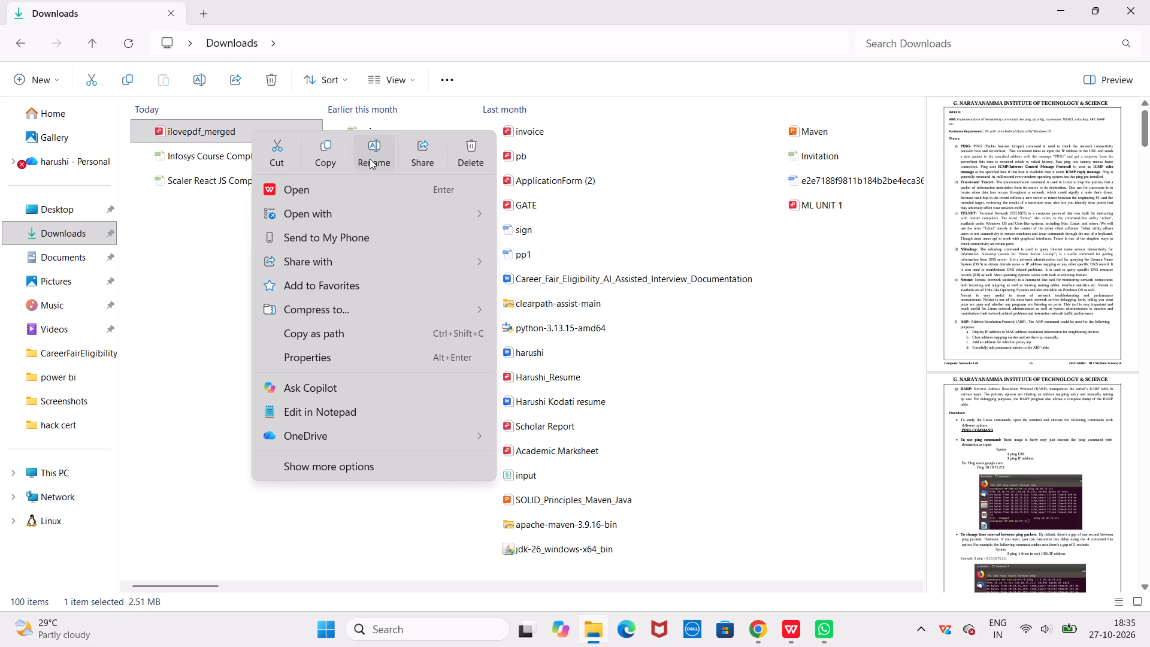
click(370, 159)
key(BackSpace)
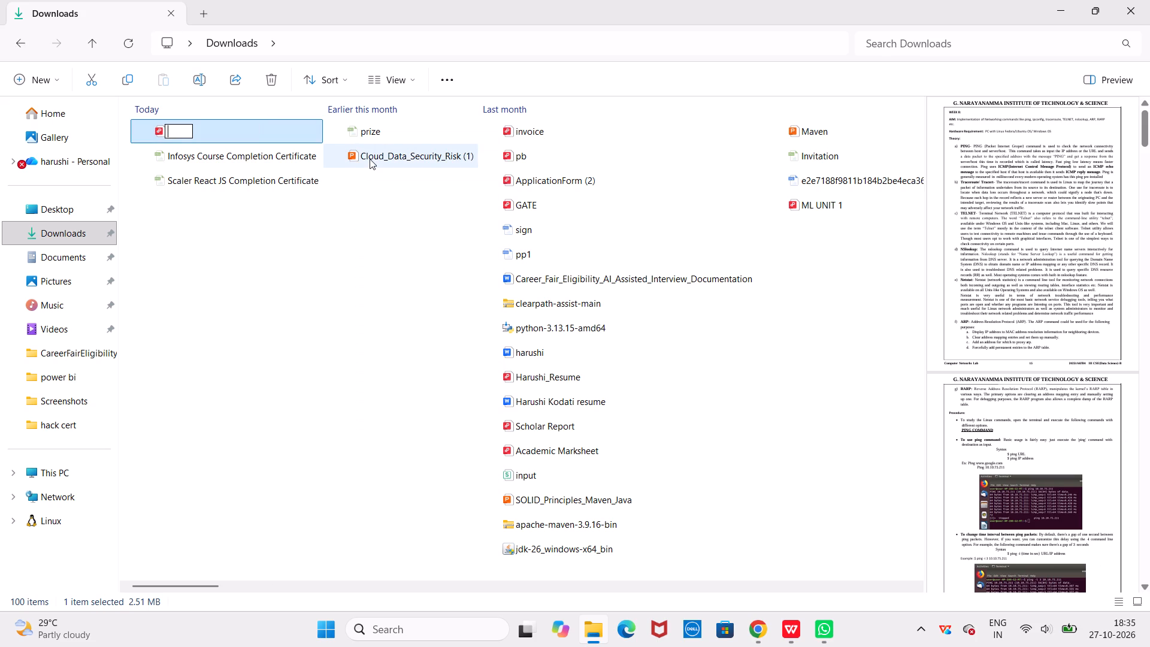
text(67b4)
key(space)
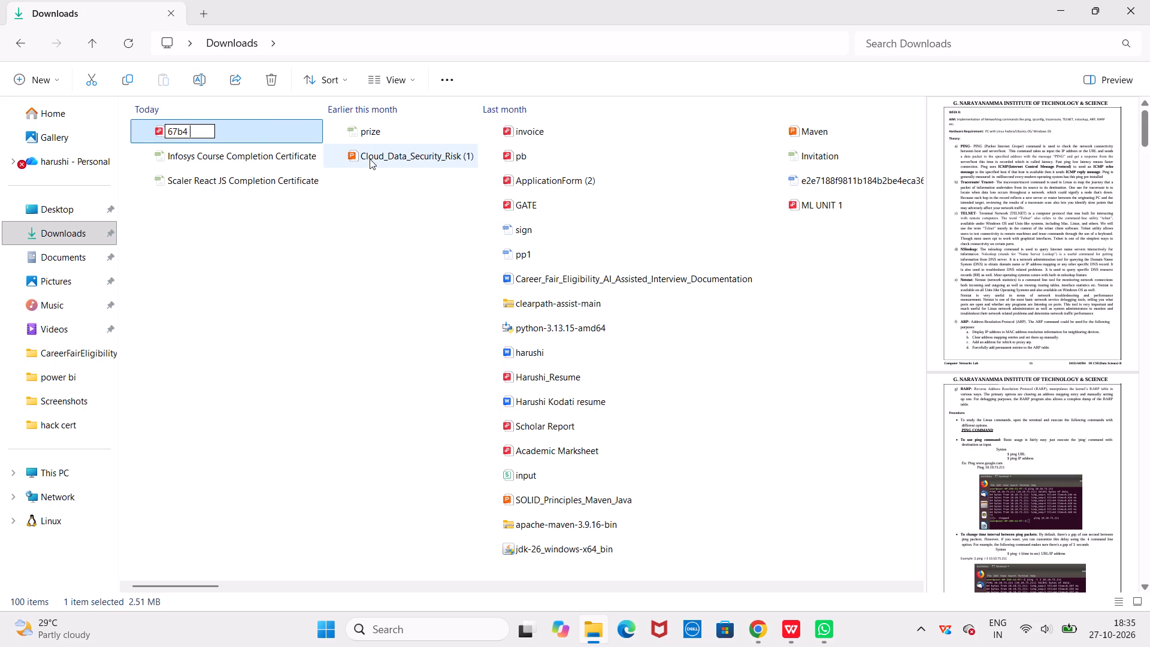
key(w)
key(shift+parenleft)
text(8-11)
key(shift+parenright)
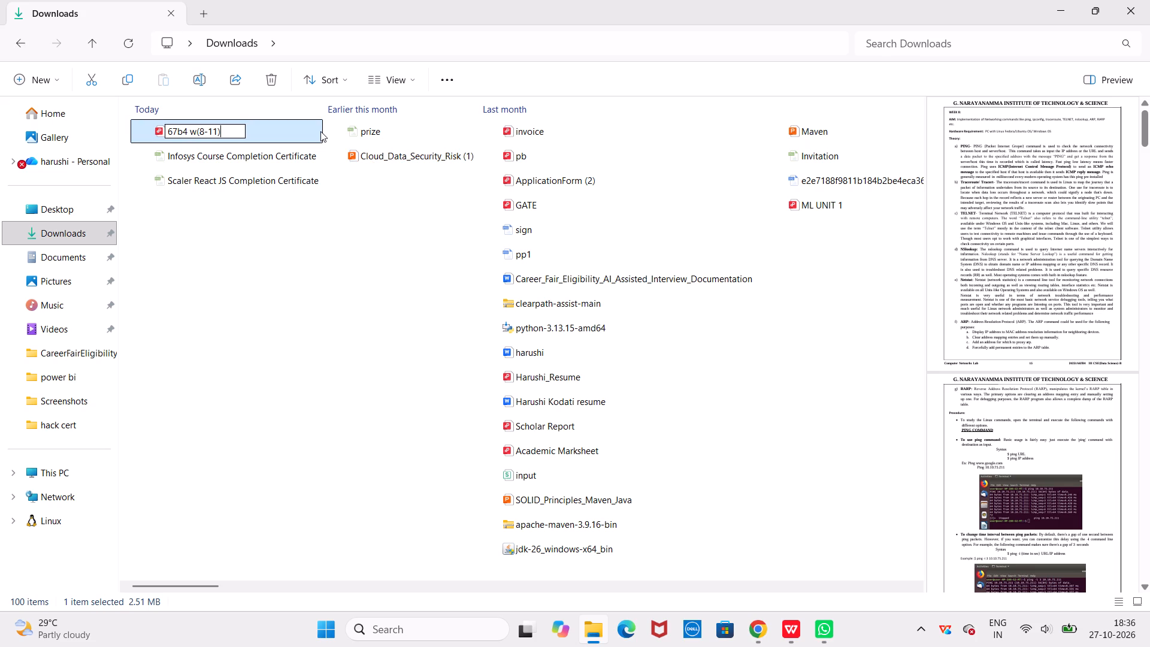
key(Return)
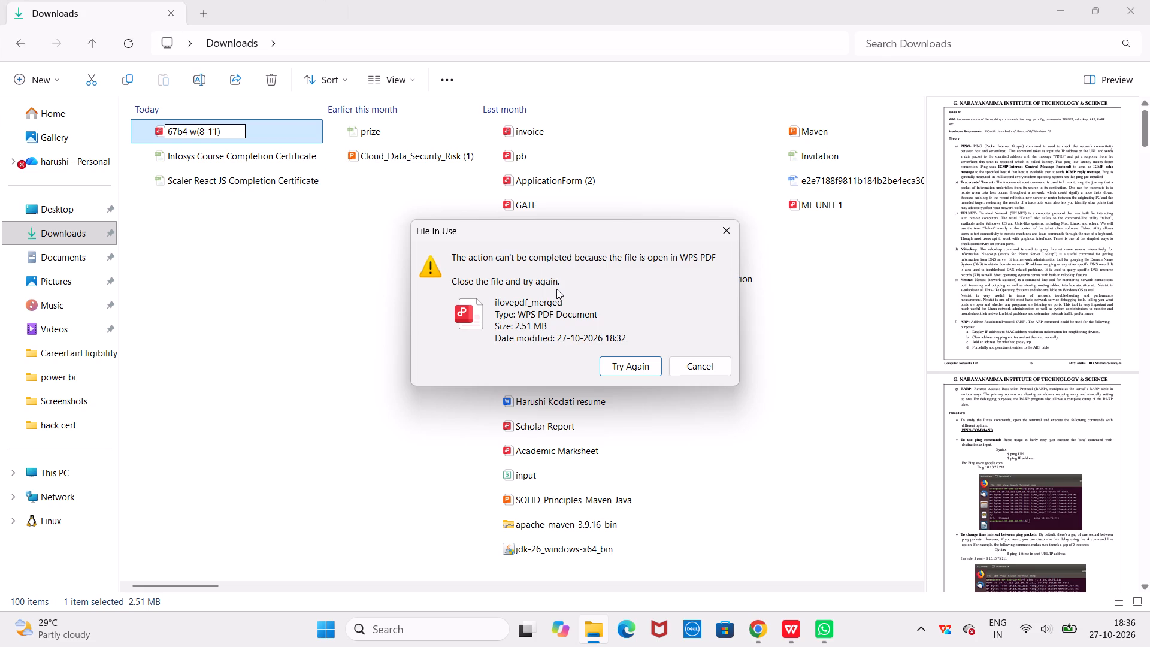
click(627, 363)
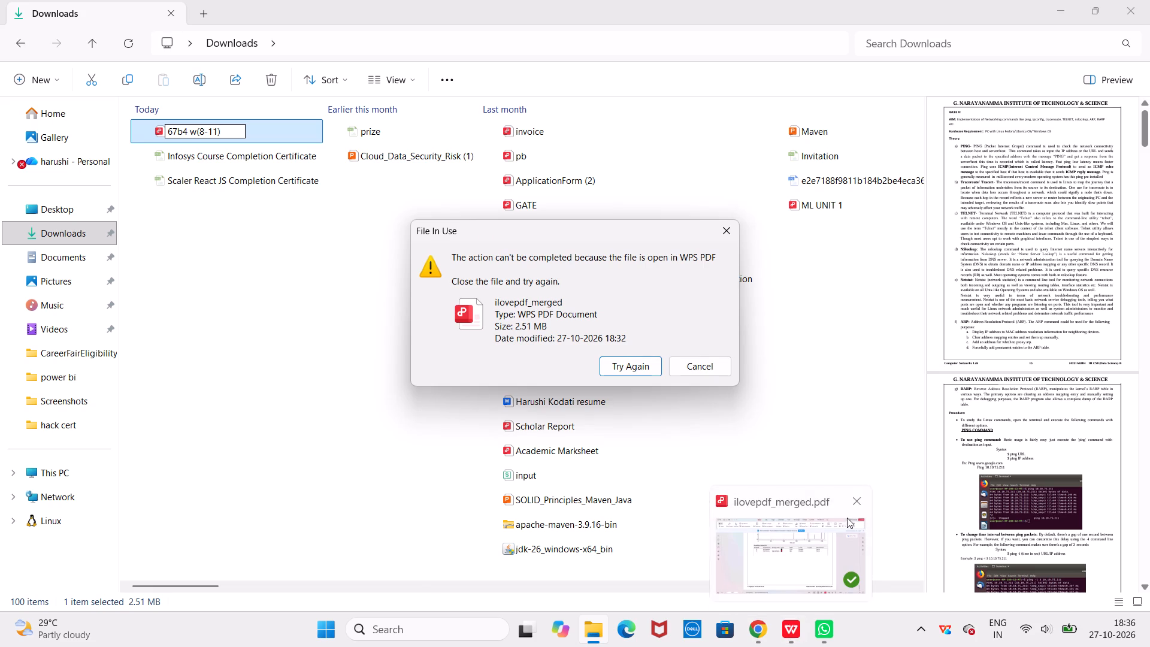
Try to close ilovepdf_merged.pdf in WPS Office and dismiss the pending rename of the file.
click(852, 509)
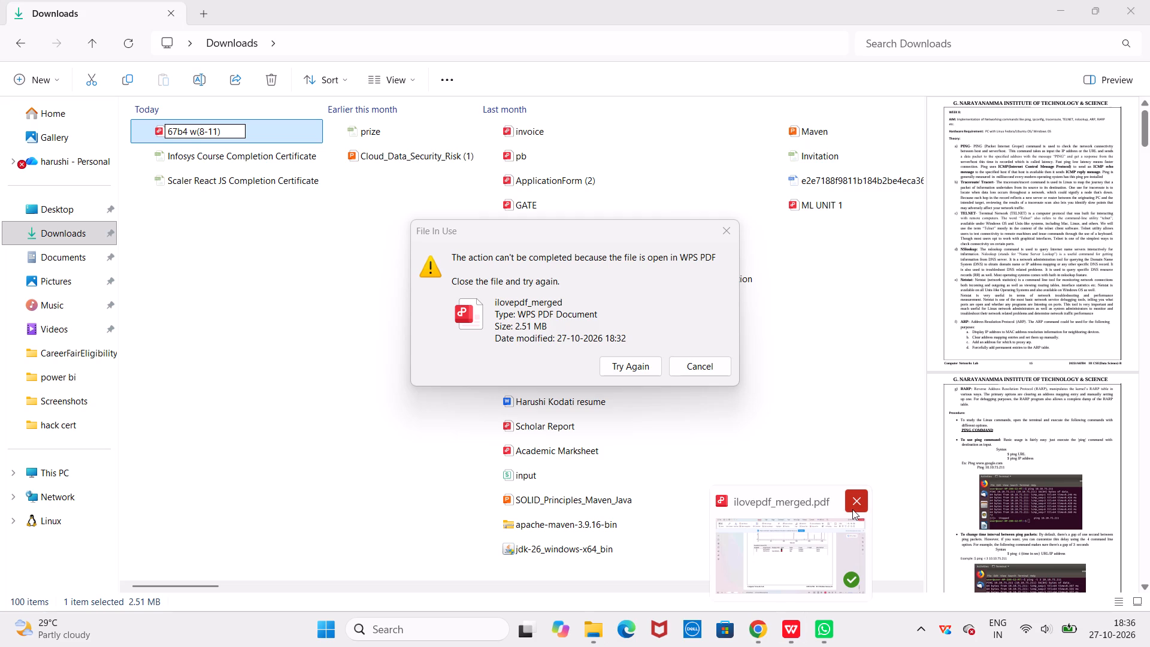
click(852, 509)
triple_click(853, 501)
click(816, 555)
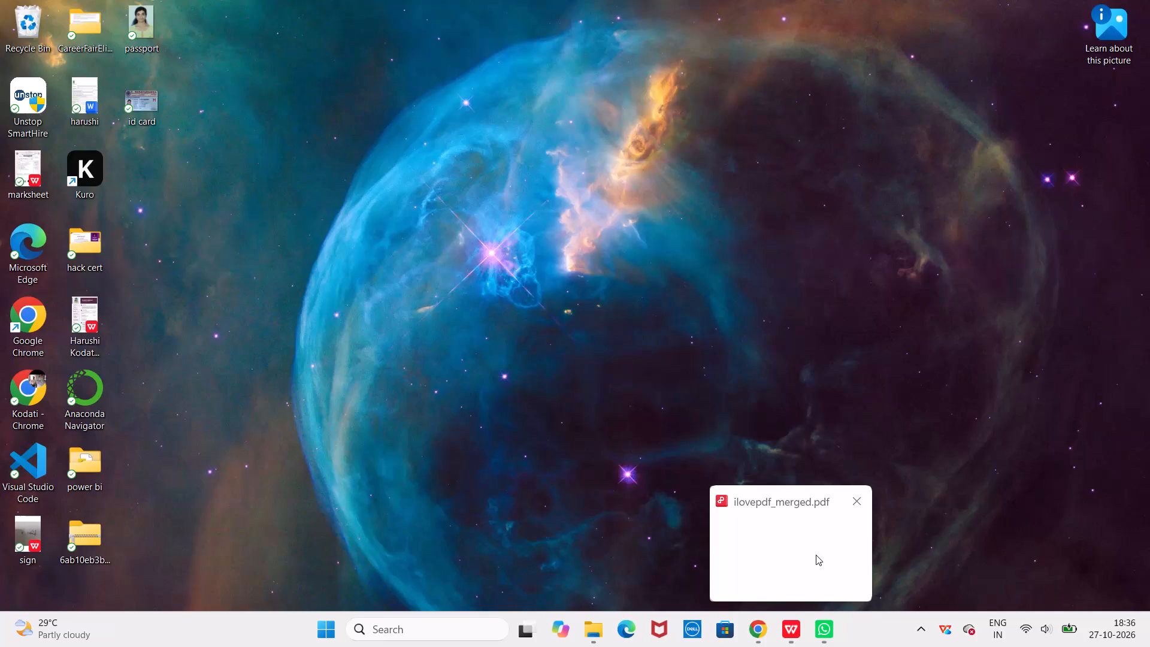
click(720, 241)
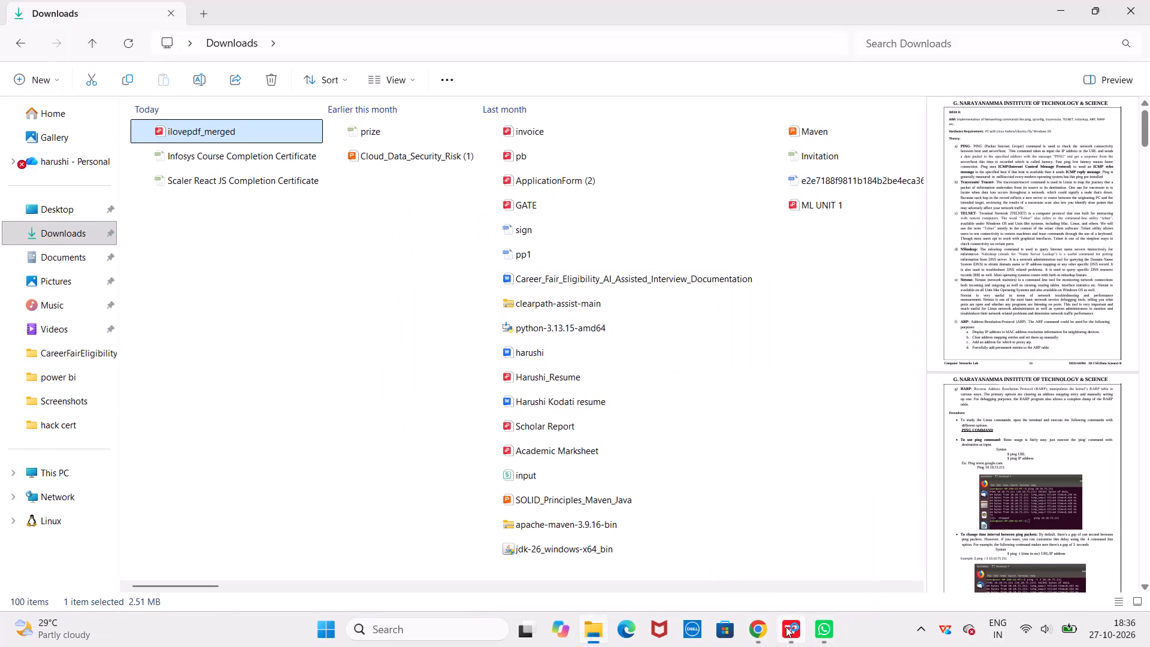
Close the WPS Office window that holds ilovepdf_merged.pdf.
click(854, 494)
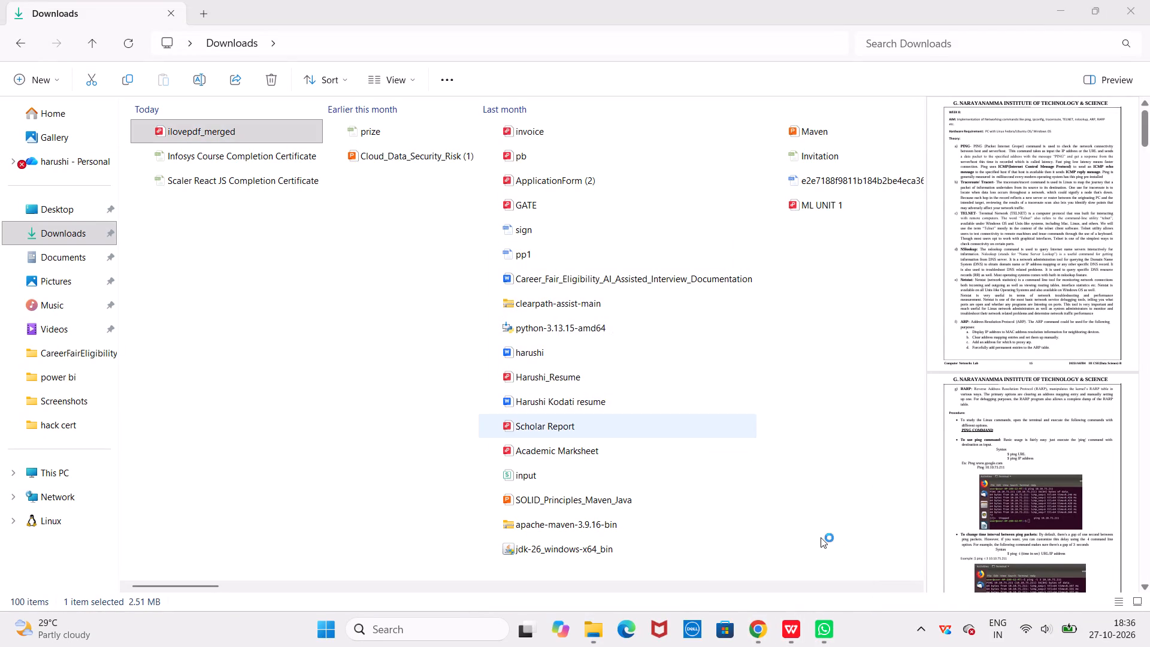
Rename the ilovepdf_merged file in Downloads as 67b4 w(8-11).
drag(271, 123, 244, 135)
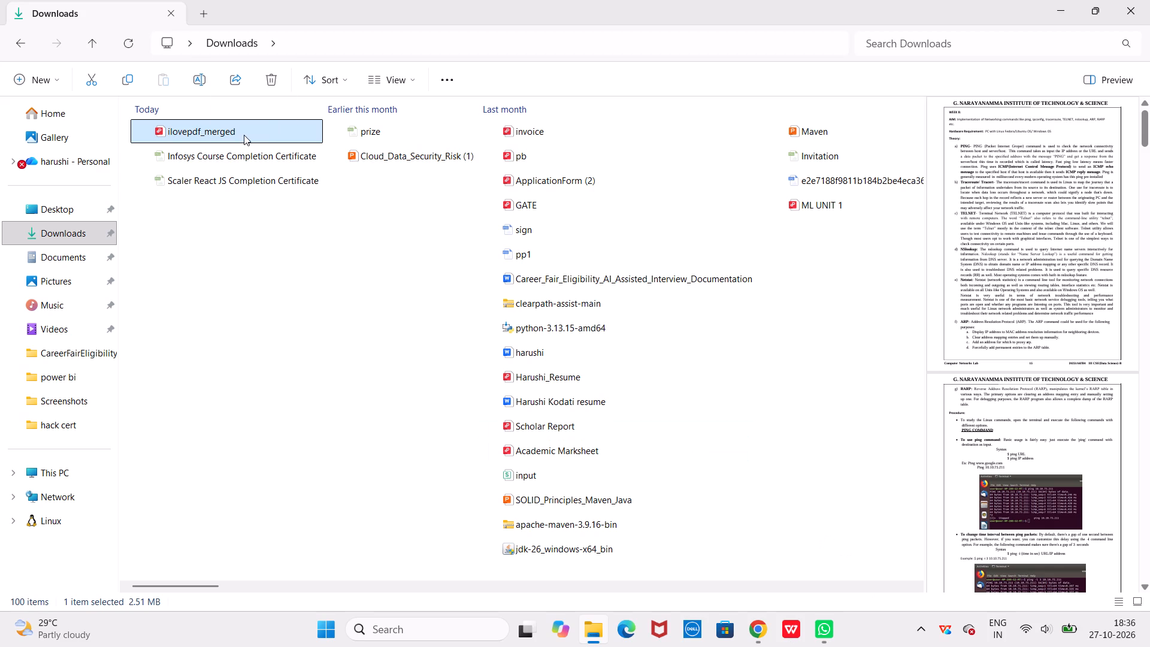
right_click(244, 135)
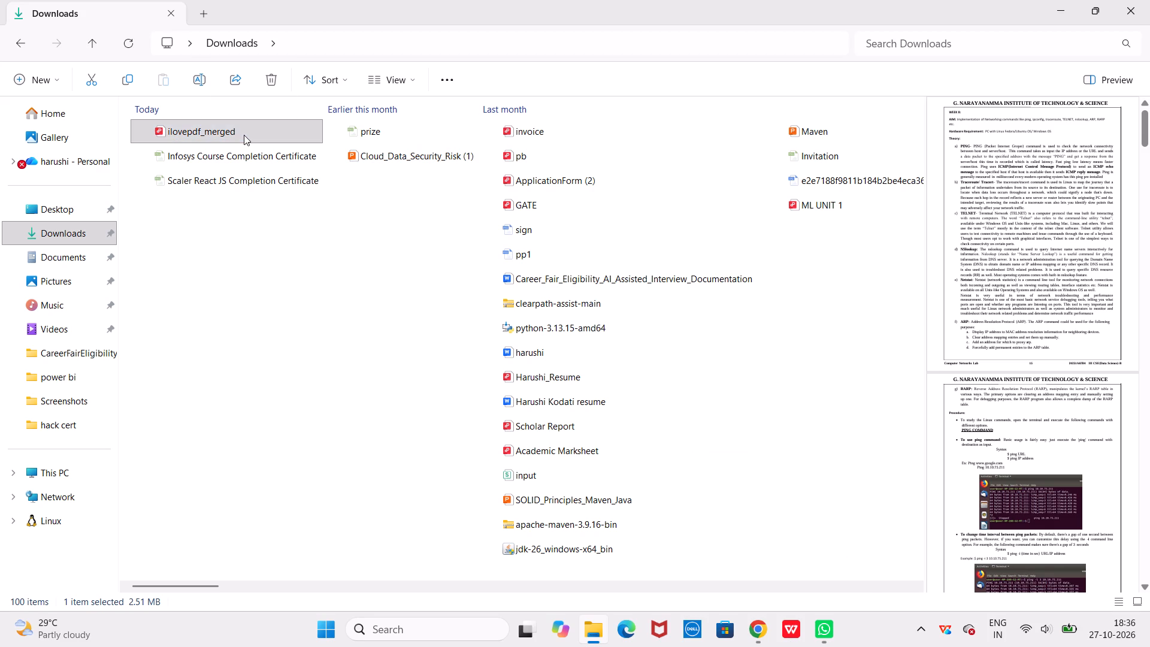
click(380, 166)
key(BackSpace)
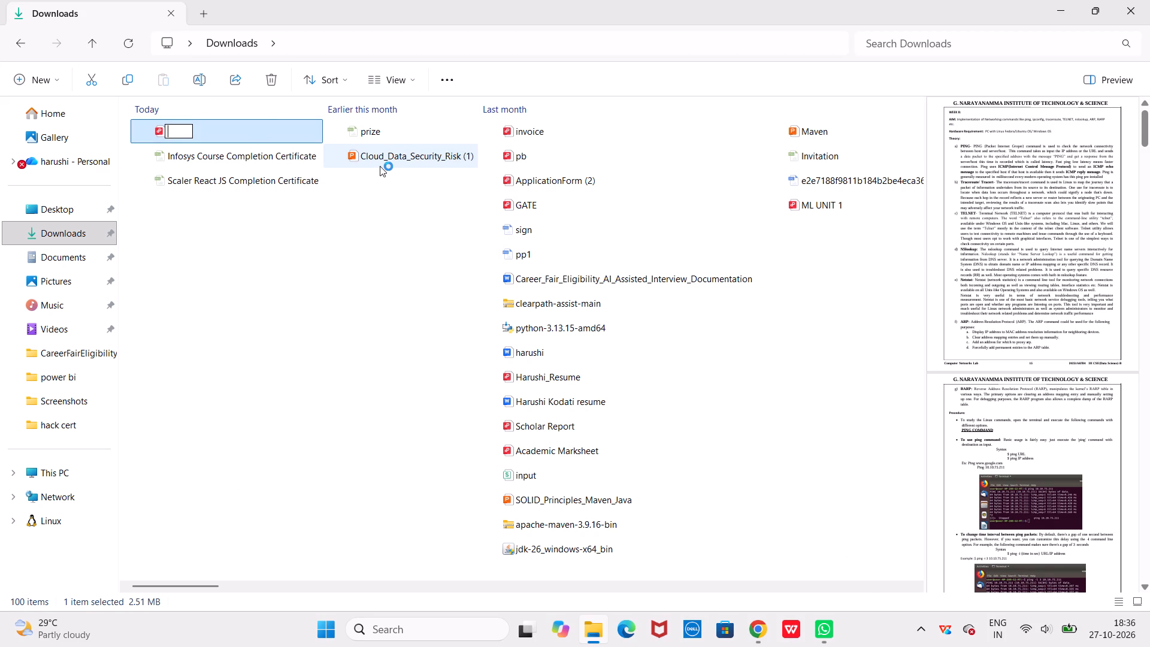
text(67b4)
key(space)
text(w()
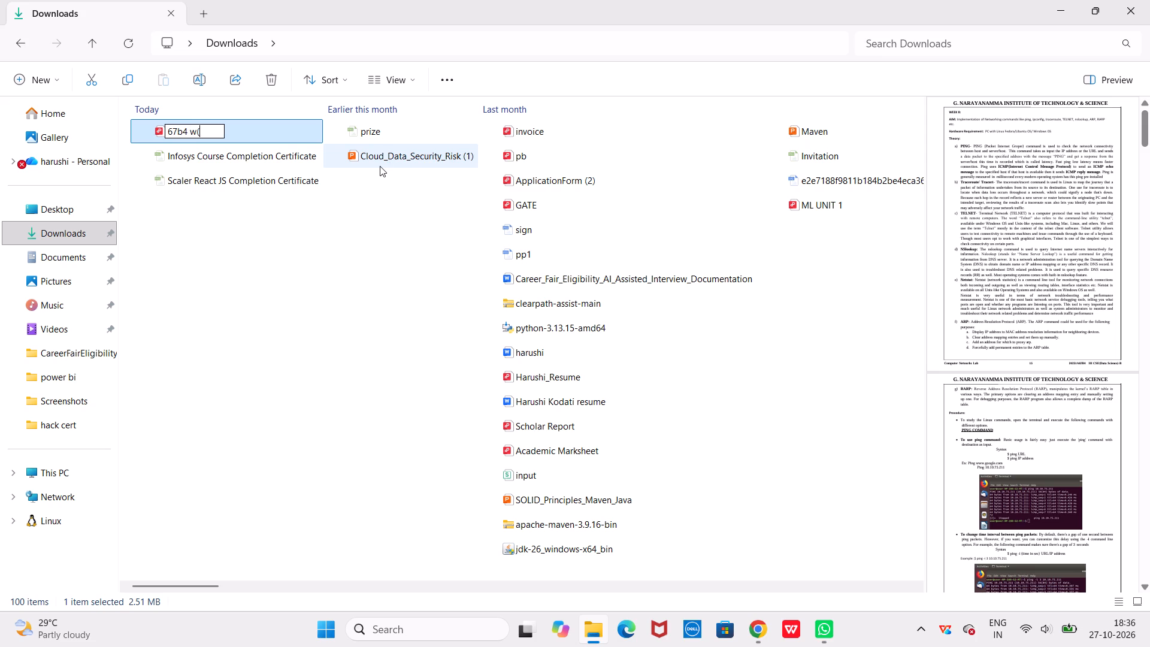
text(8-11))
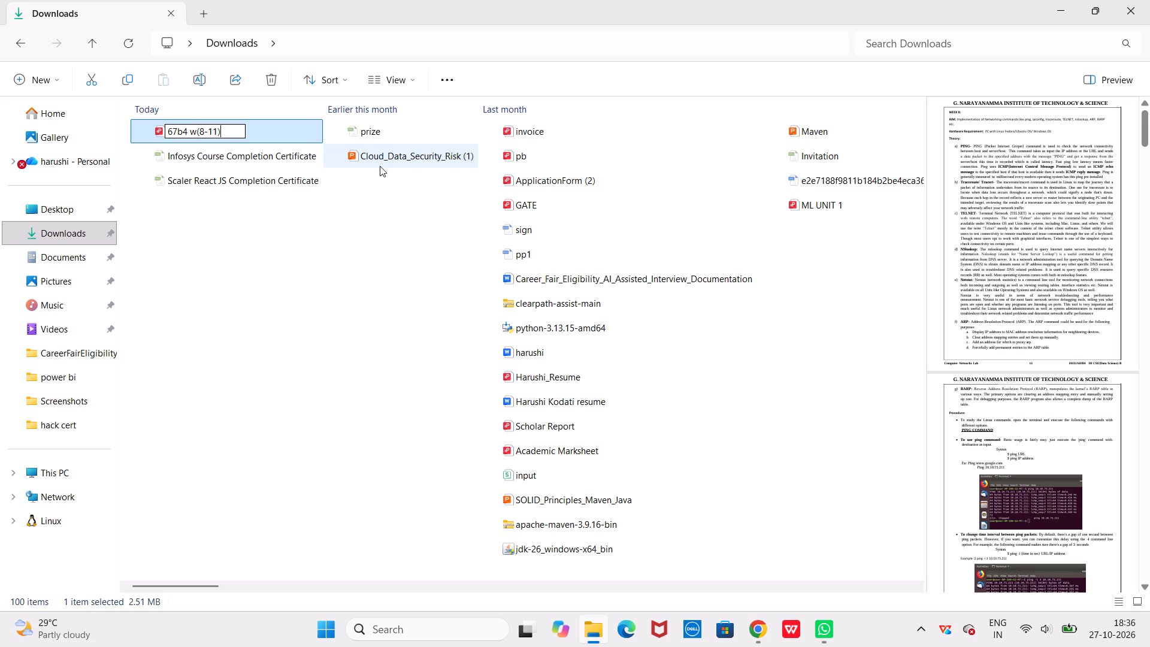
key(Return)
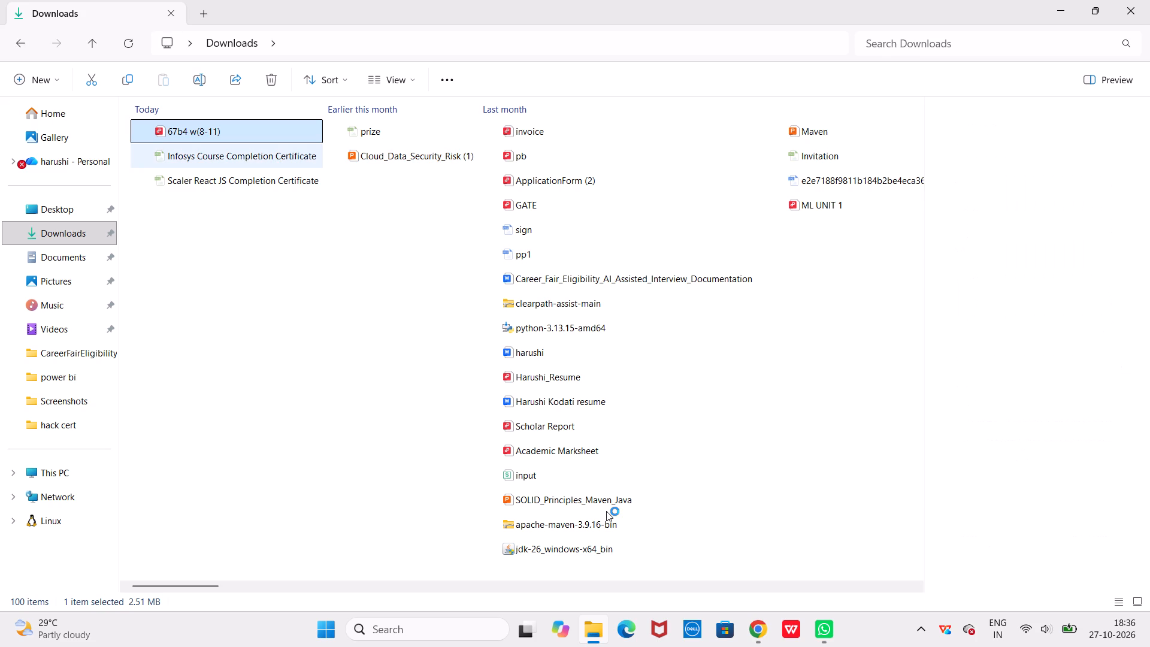
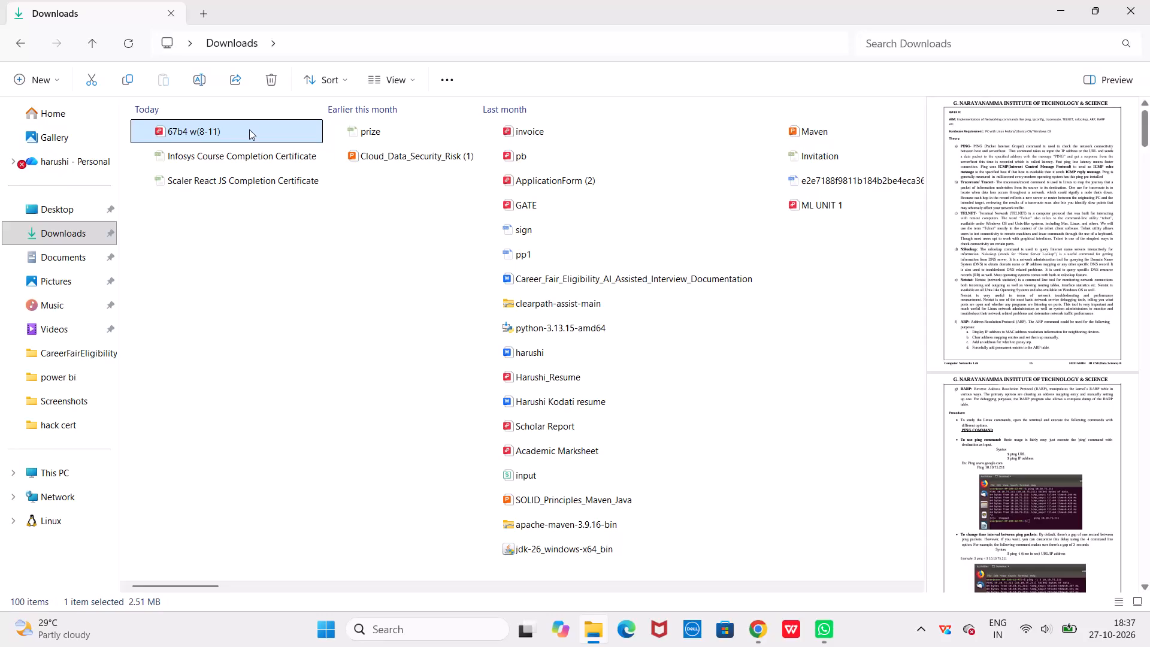
Open the file name of 67b4 w(8-11) in Downloads for editing, placing the text cursor at its beginning.
click(378, 153)
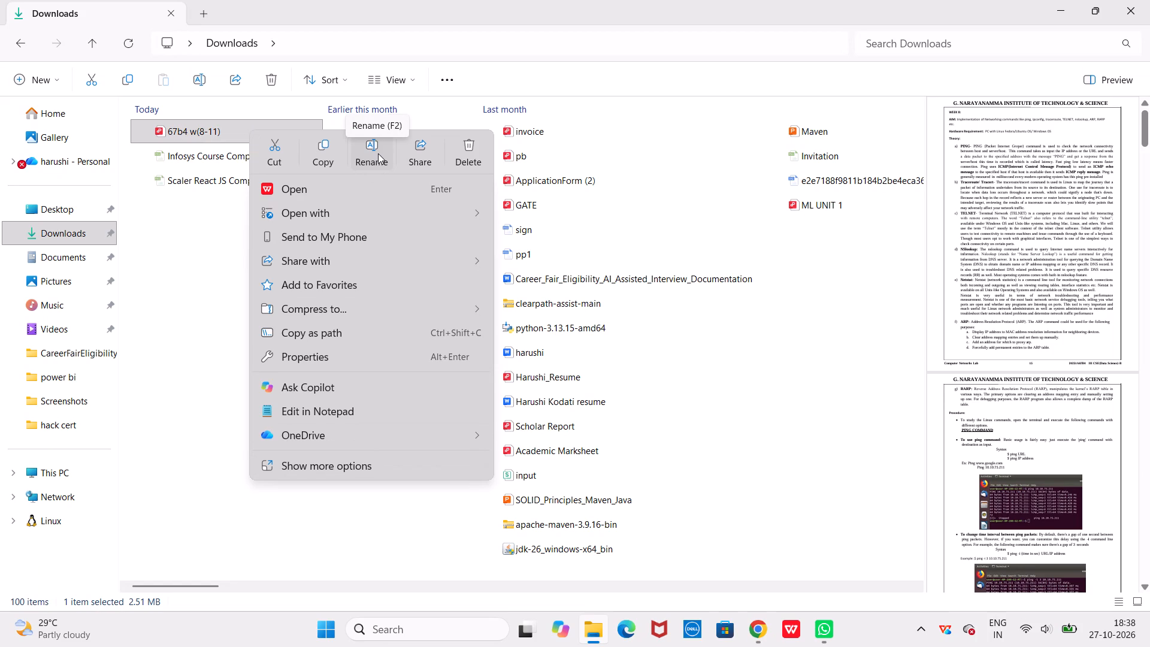
click(373, 149)
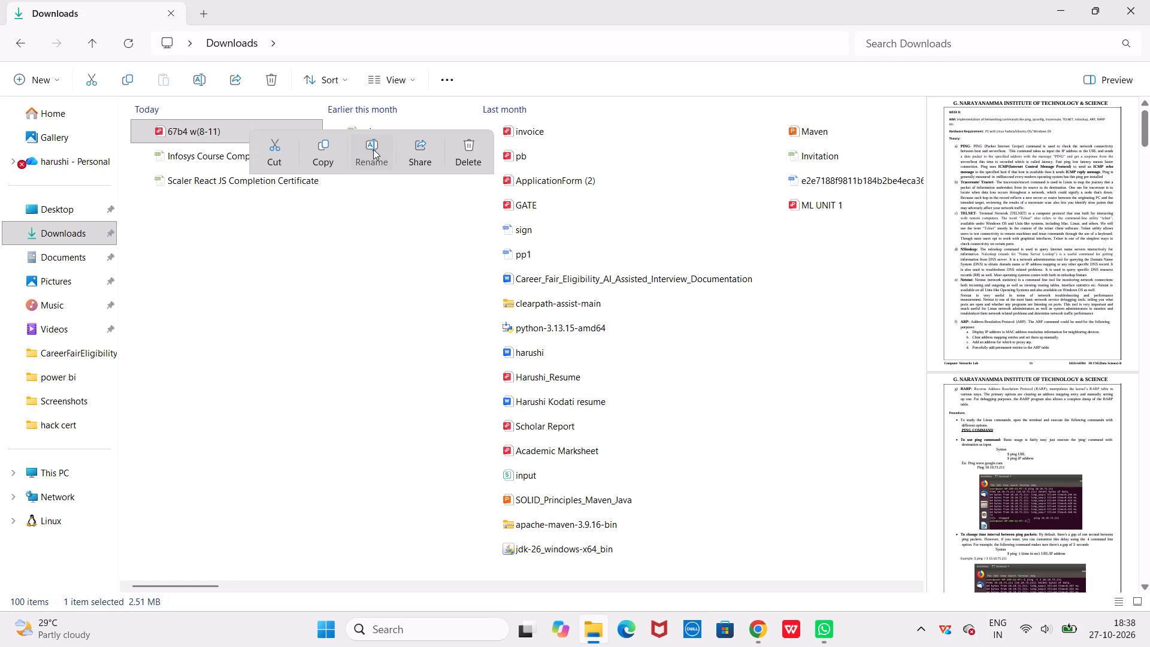
key(Left)
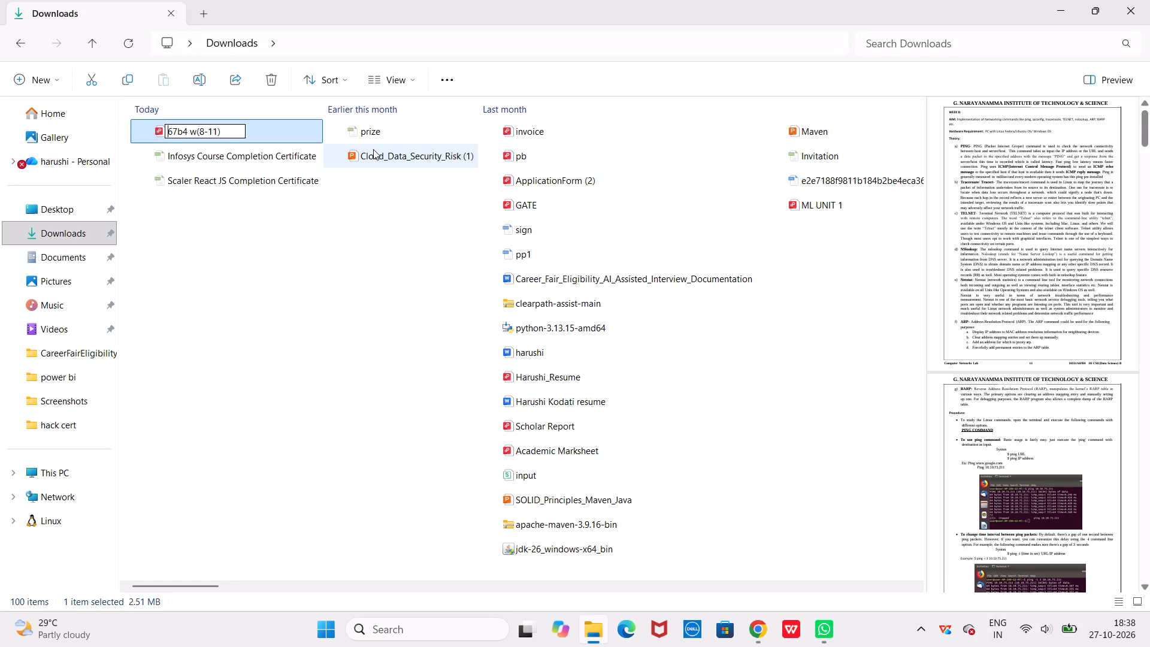
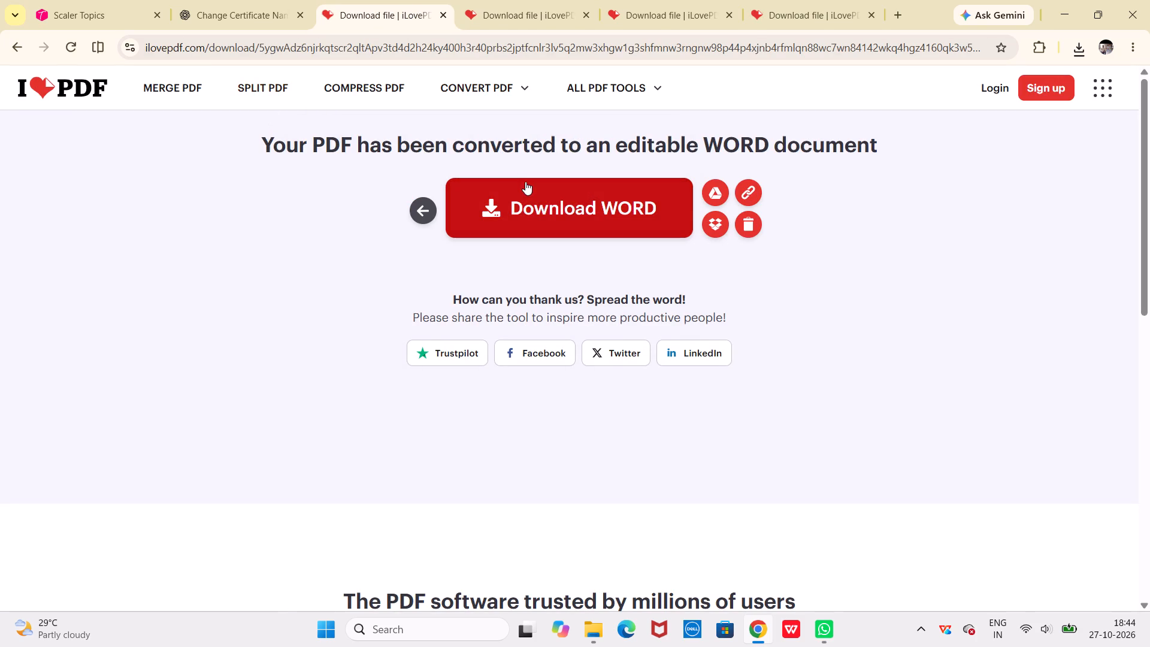
click(20, 55)
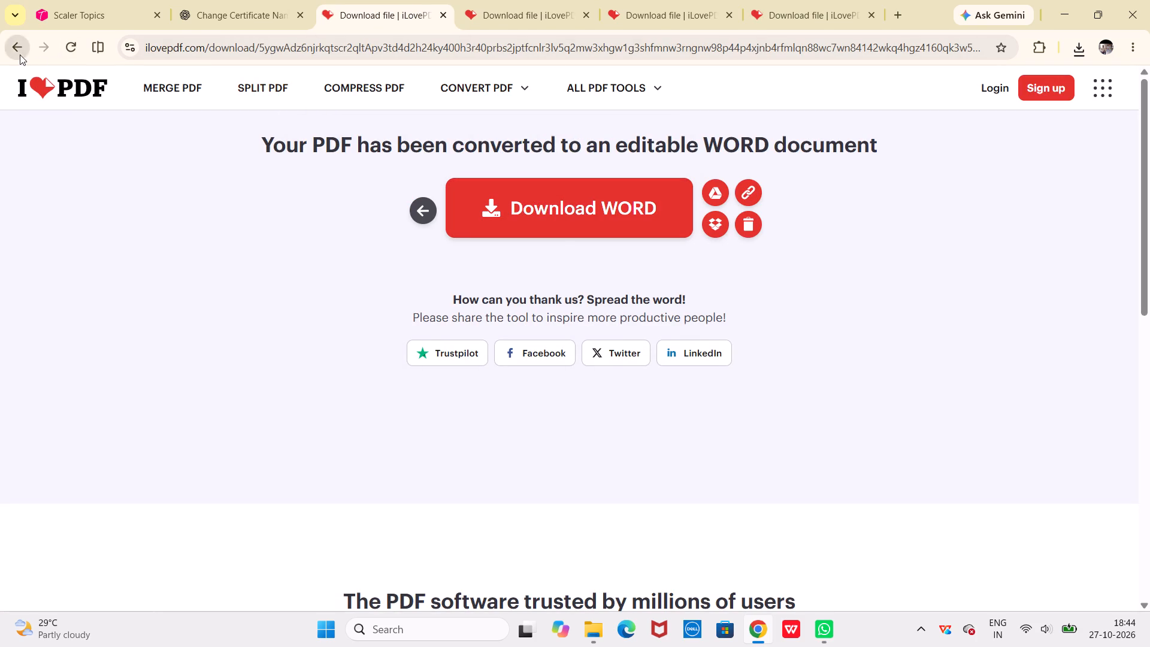
click(537, 294)
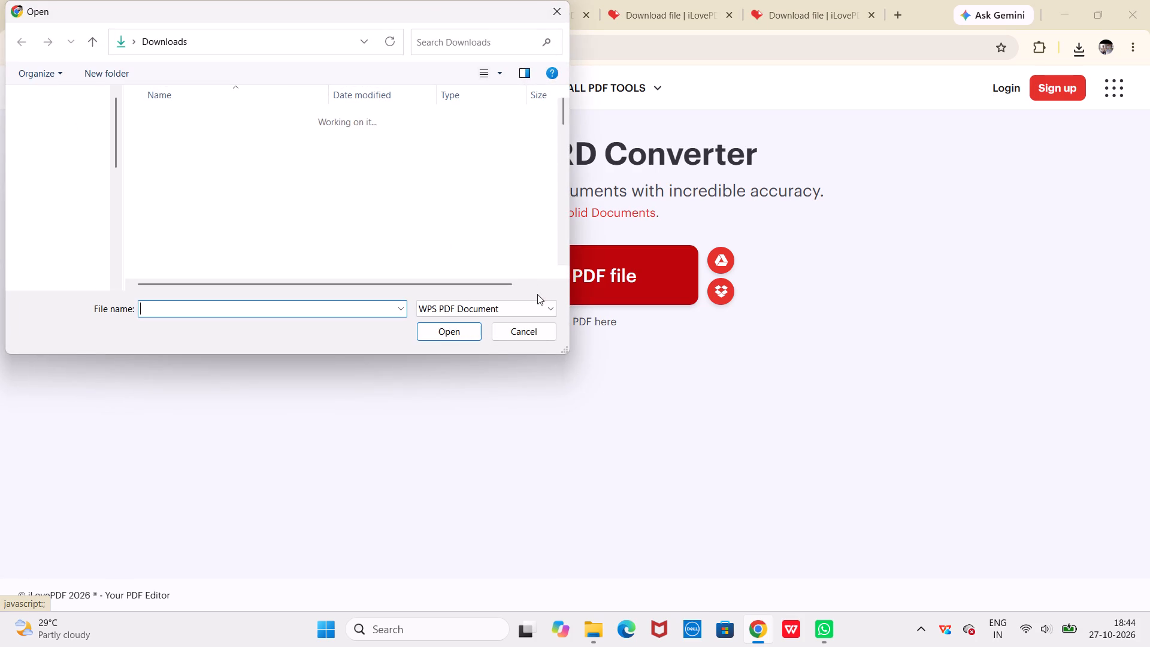
click(344, 137)
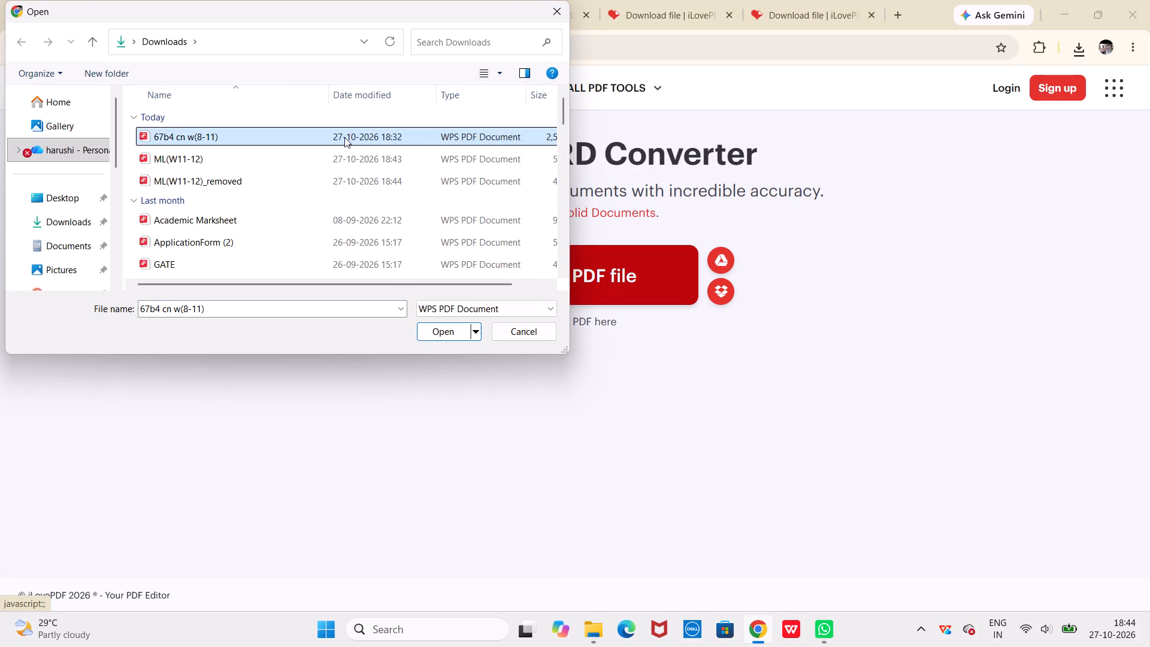
click(335, 178)
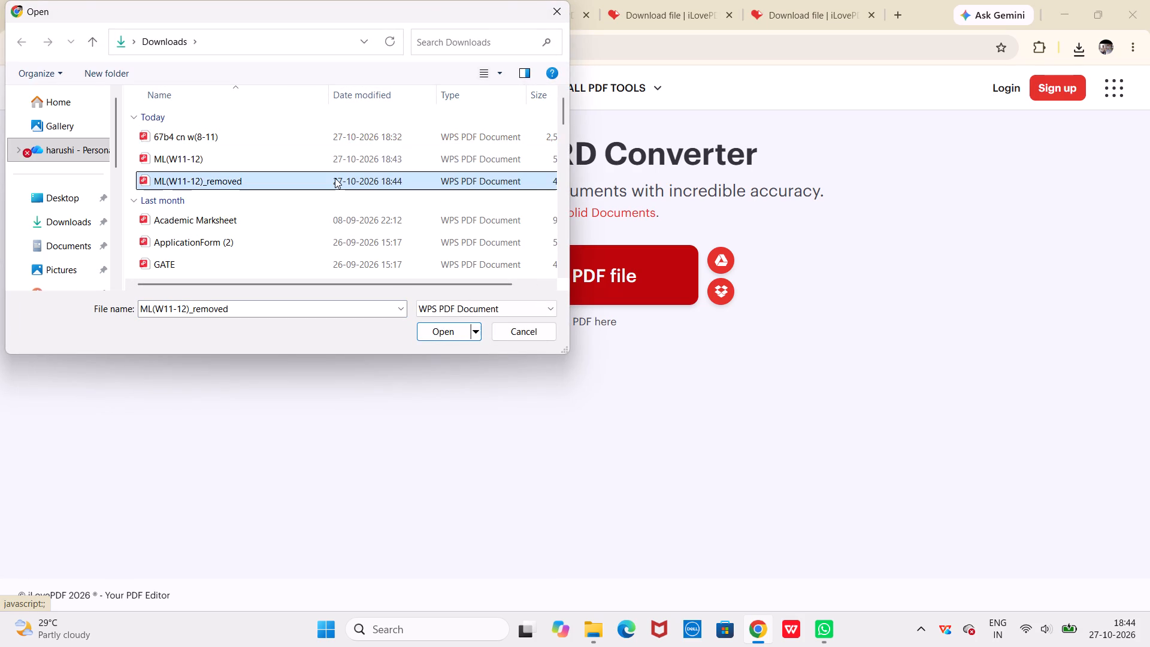
click(447, 328)
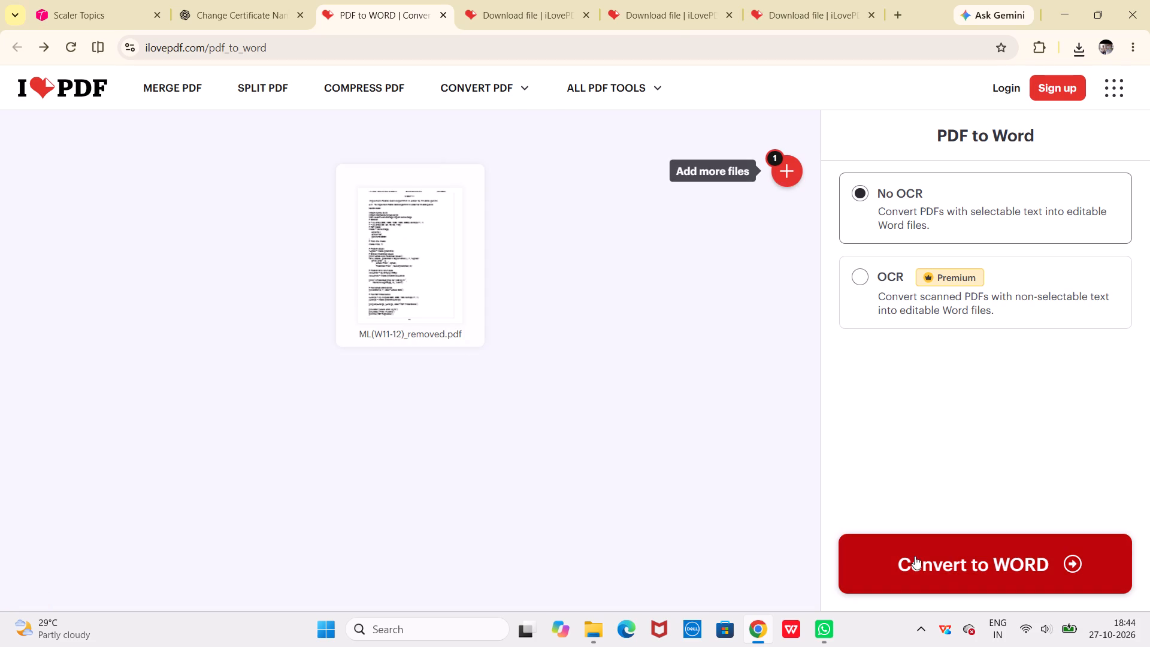
click(915, 556)
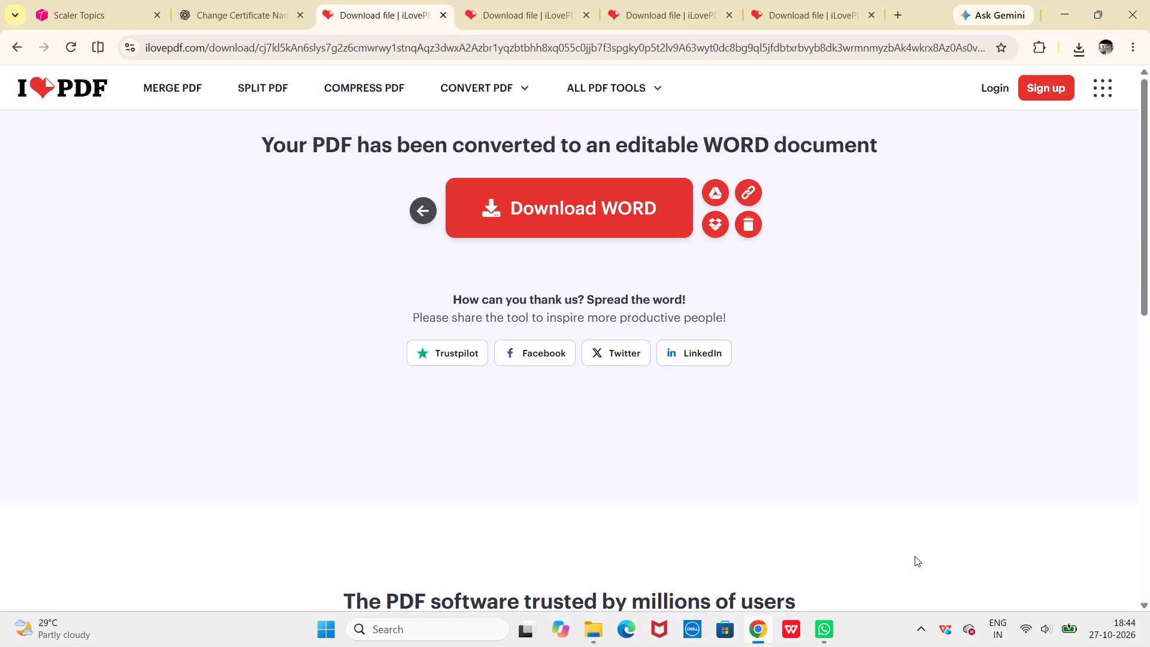
Download the converted ML(W11-12)_removed.docx and open it in WPS Office.
click(630, 213)
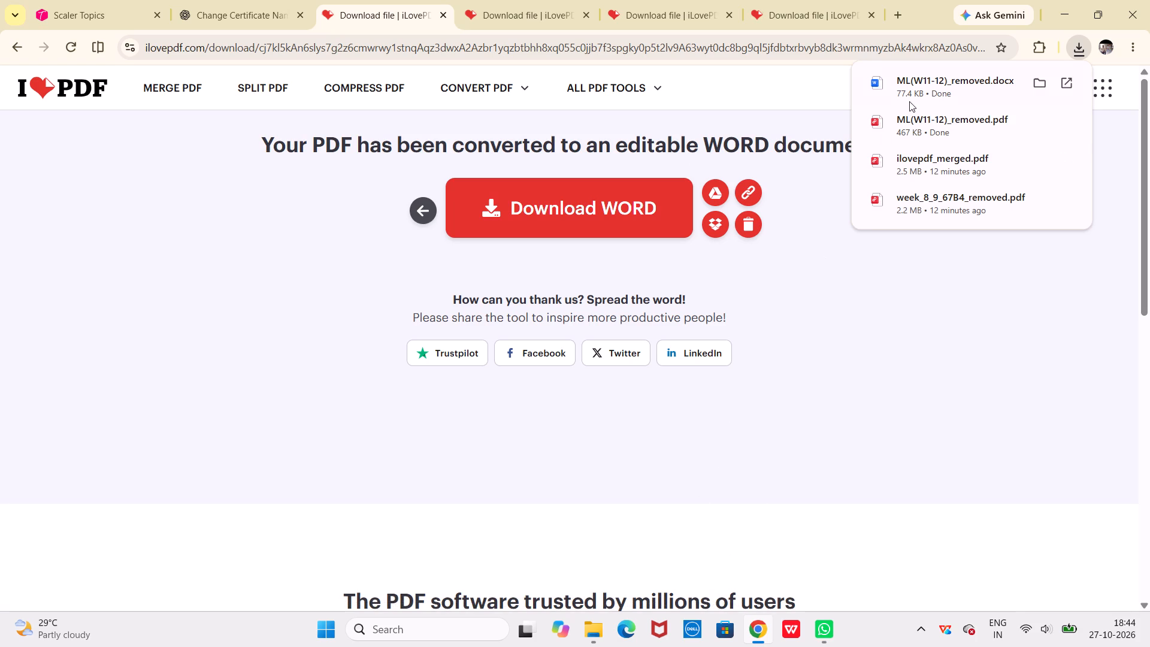
click(1063, 77)
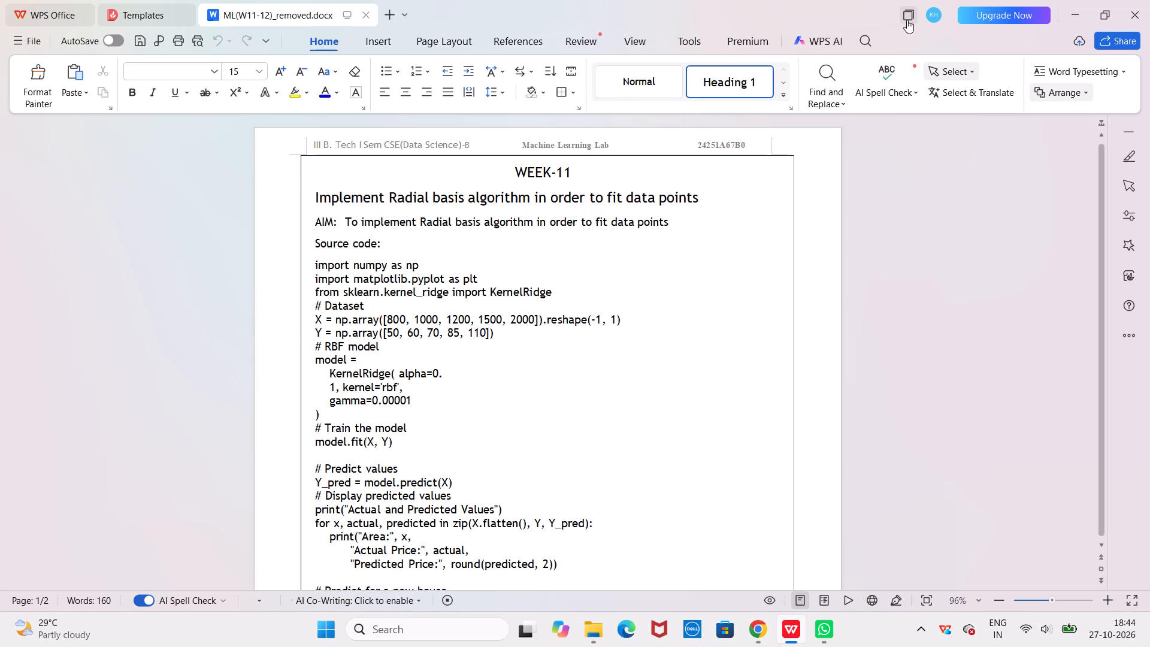
Change the last digit of the roll number in the page header to 4 and return to the body text.
click(744, 140)
double_click(744, 144)
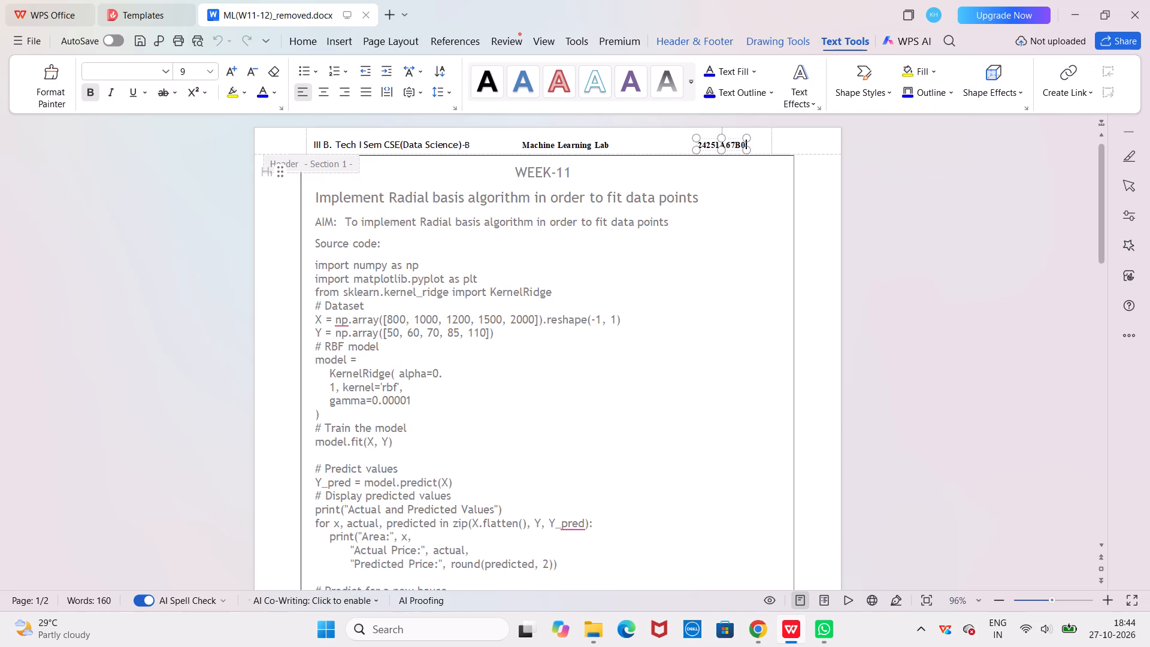
key(BackSpace)
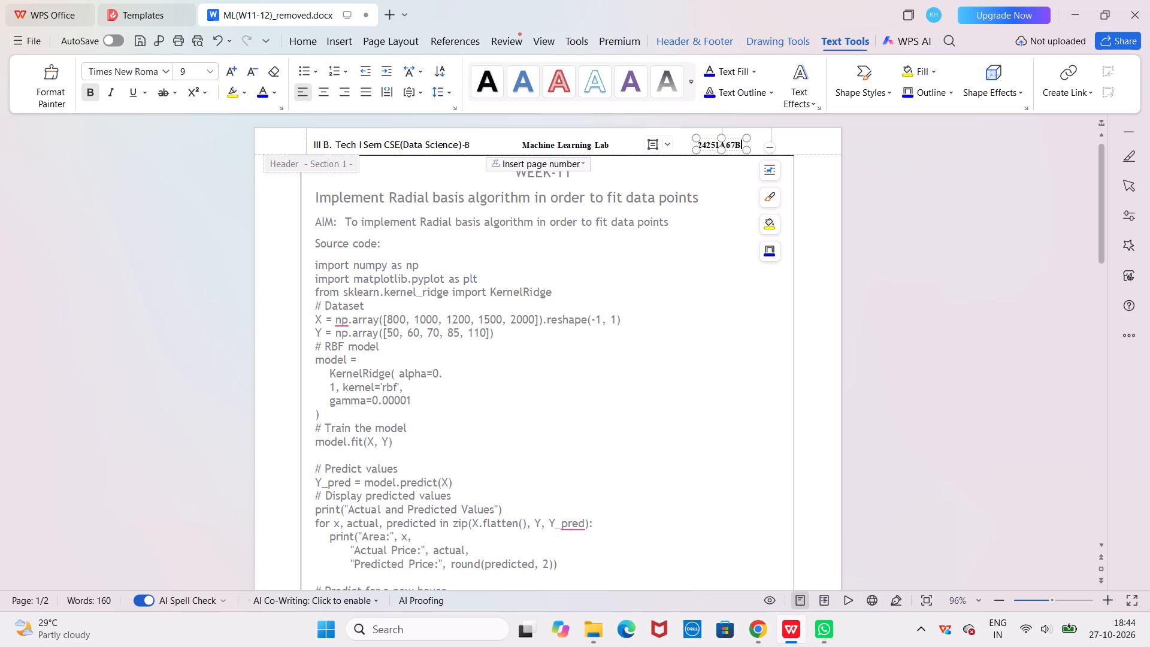
key(4)
double_click(824, 219)
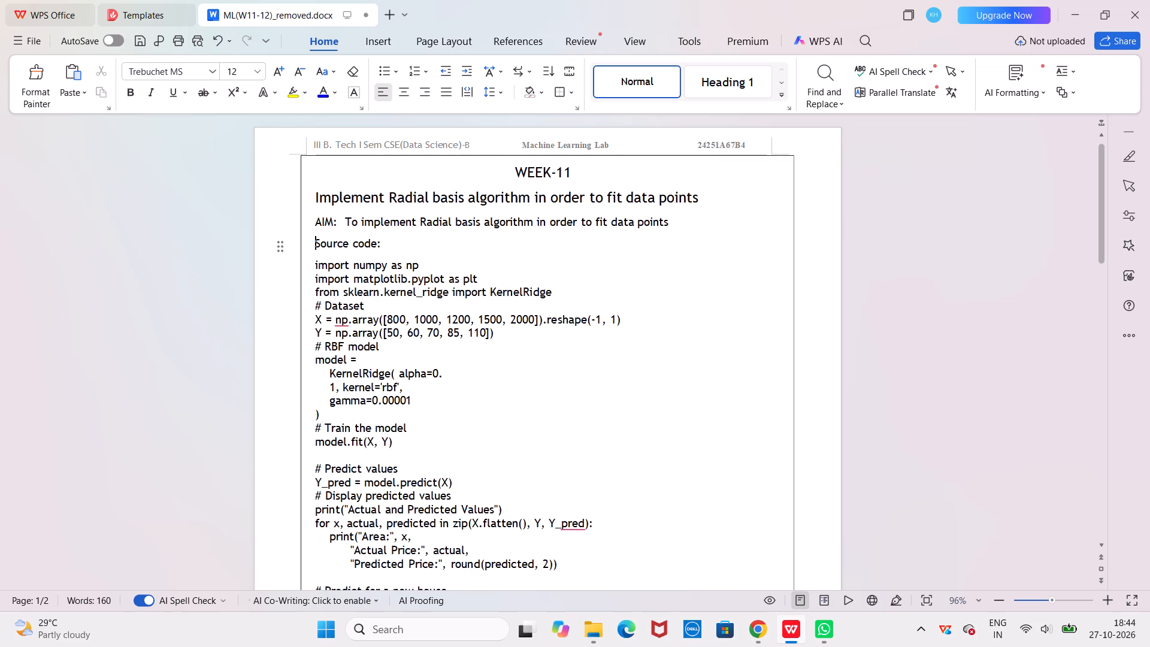
Review both pages of the week 11 document, checking the header, source code and output plot.
scroll(688, 223, down, 10)
scroll(688, 223, up, 2)
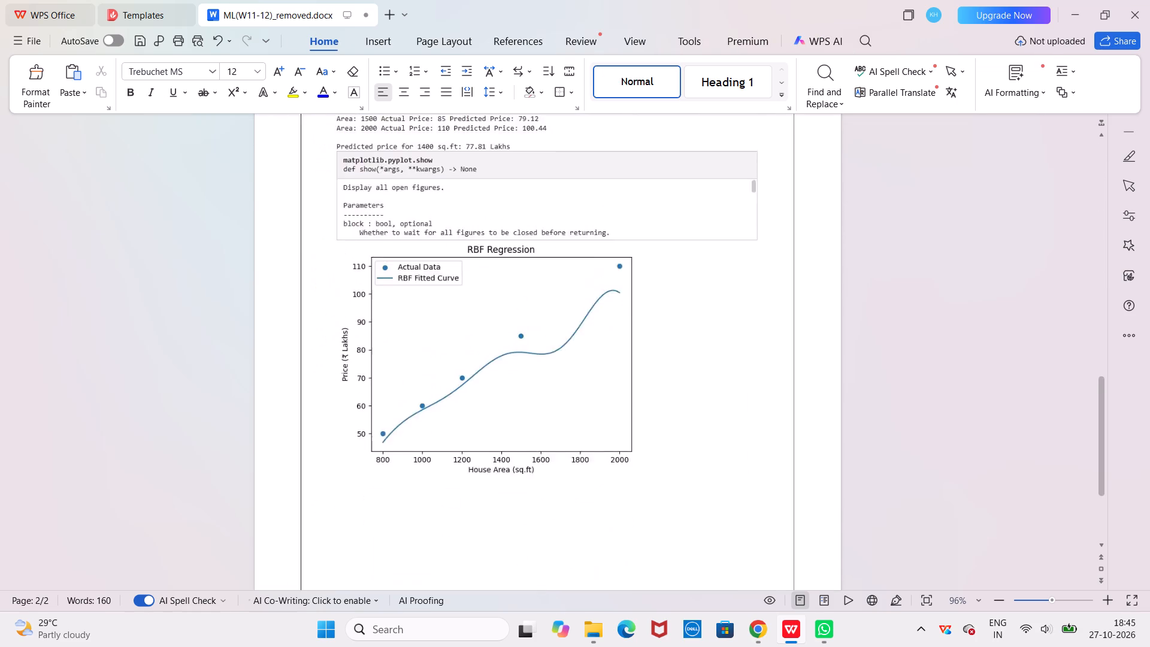
scroll(688, 223, up, 5)
scroll(688, 223, down, 2)
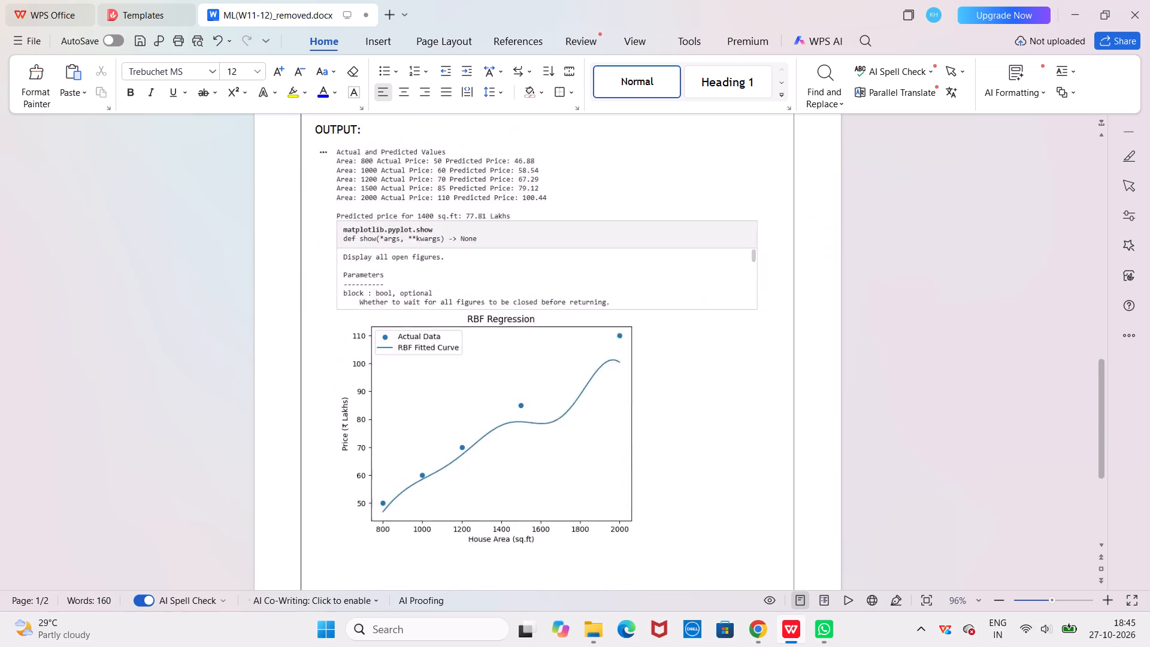
scroll(688, 223, down, 4)
scroll(688, 223, up, 2)
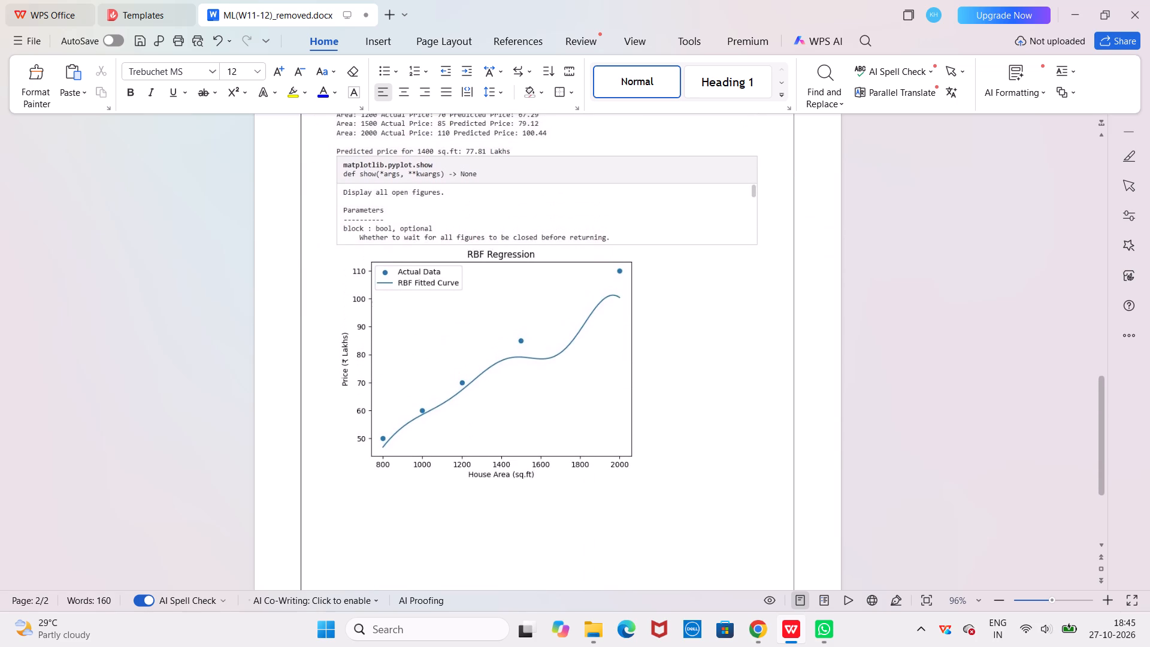
scroll(688, 223, up, 2)
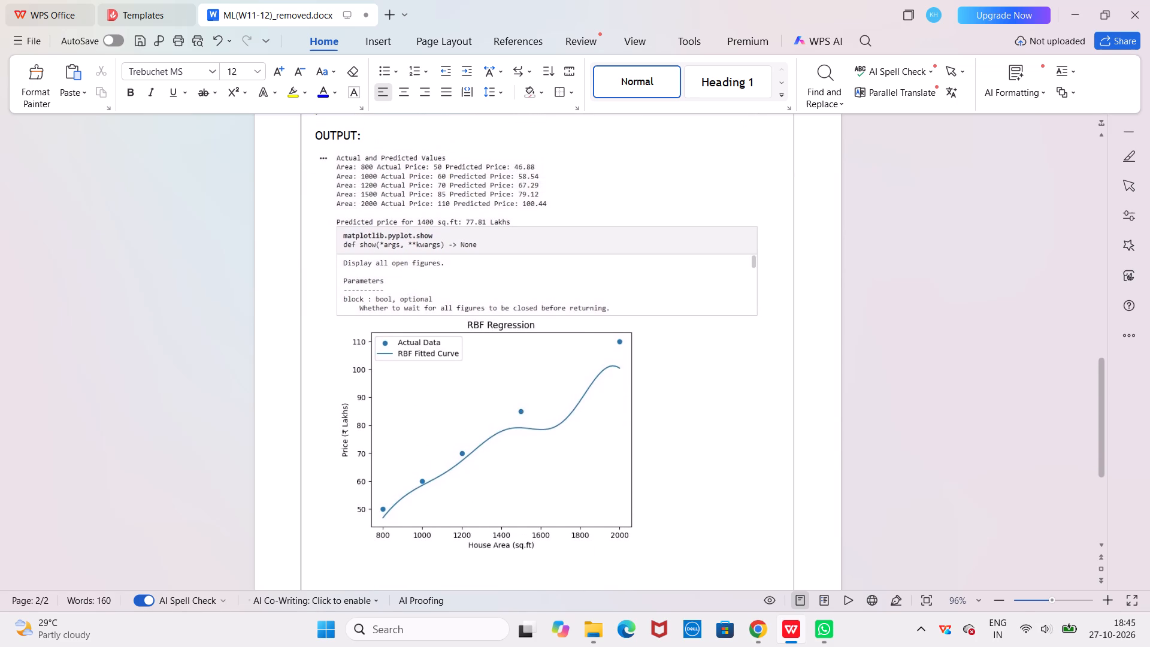
scroll(688, 223, up, 7)
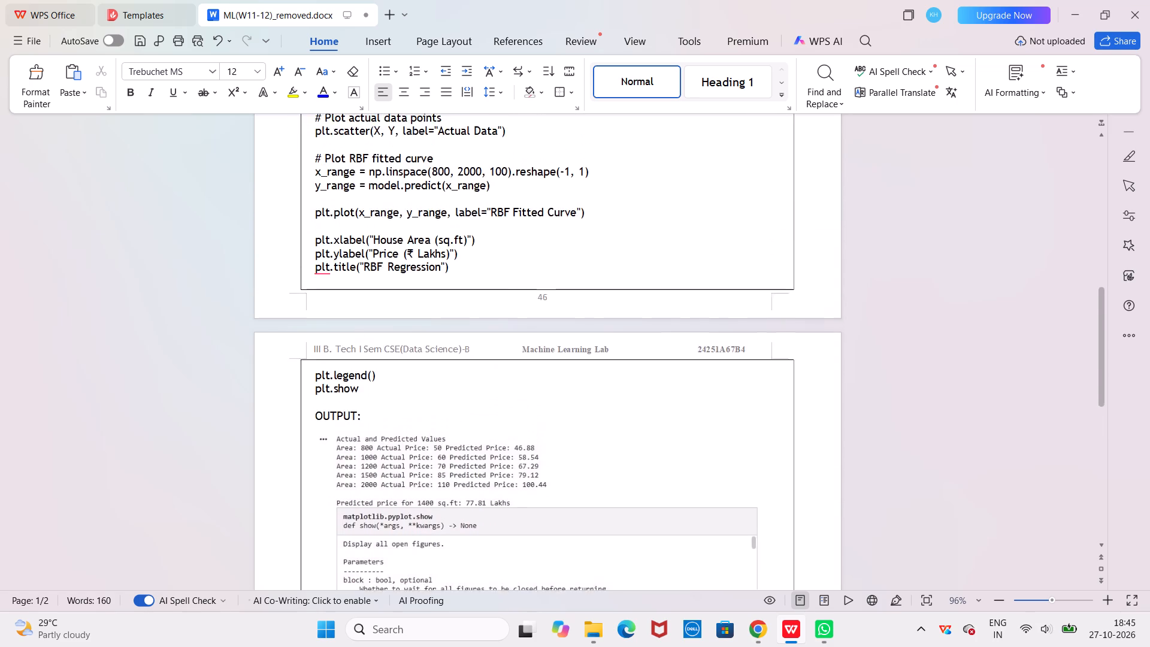
scroll(688, 223, up, 5)
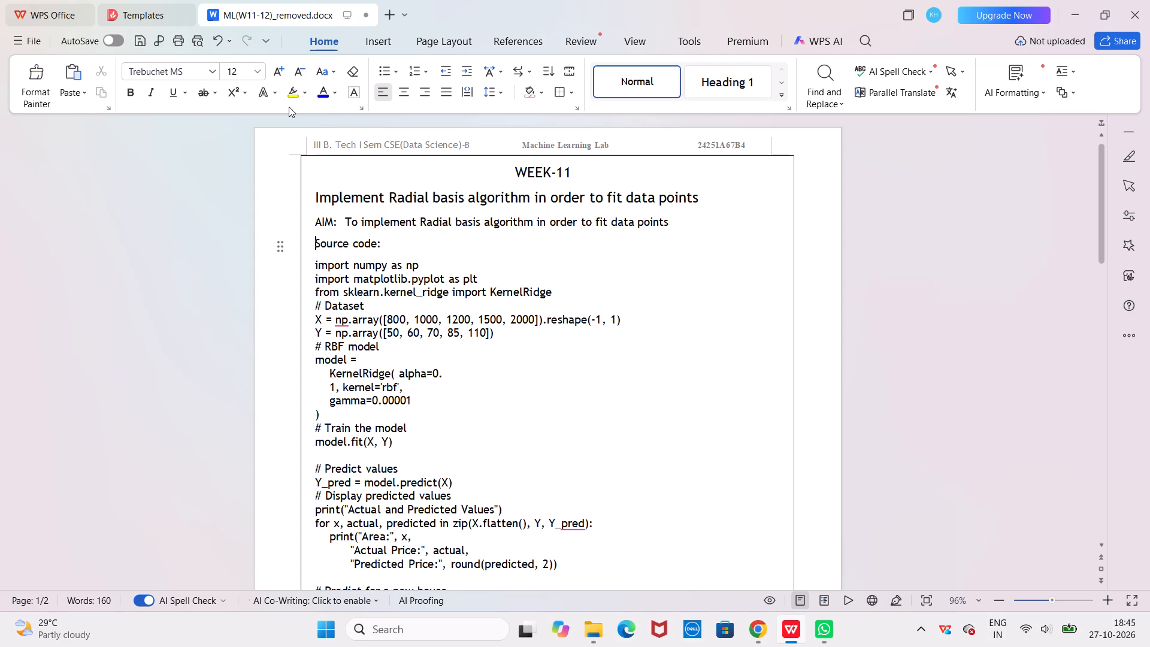
Save a copy of the document in Downloads in PDF format, named ML 67b4 w11.
click(25, 40)
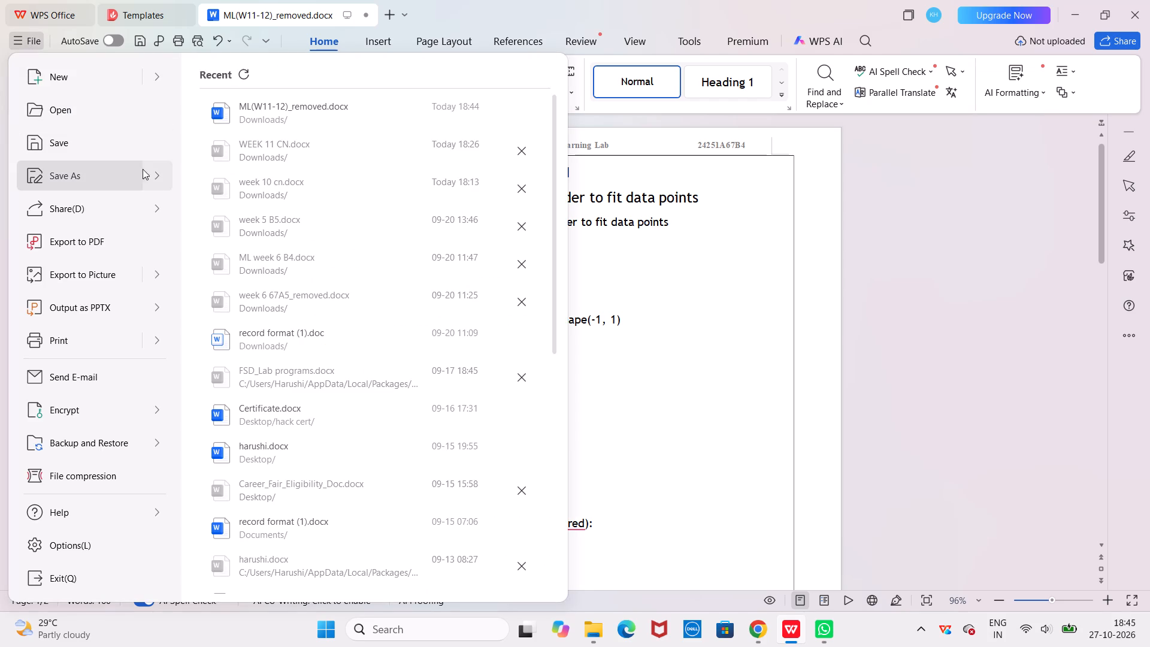
click(153, 174)
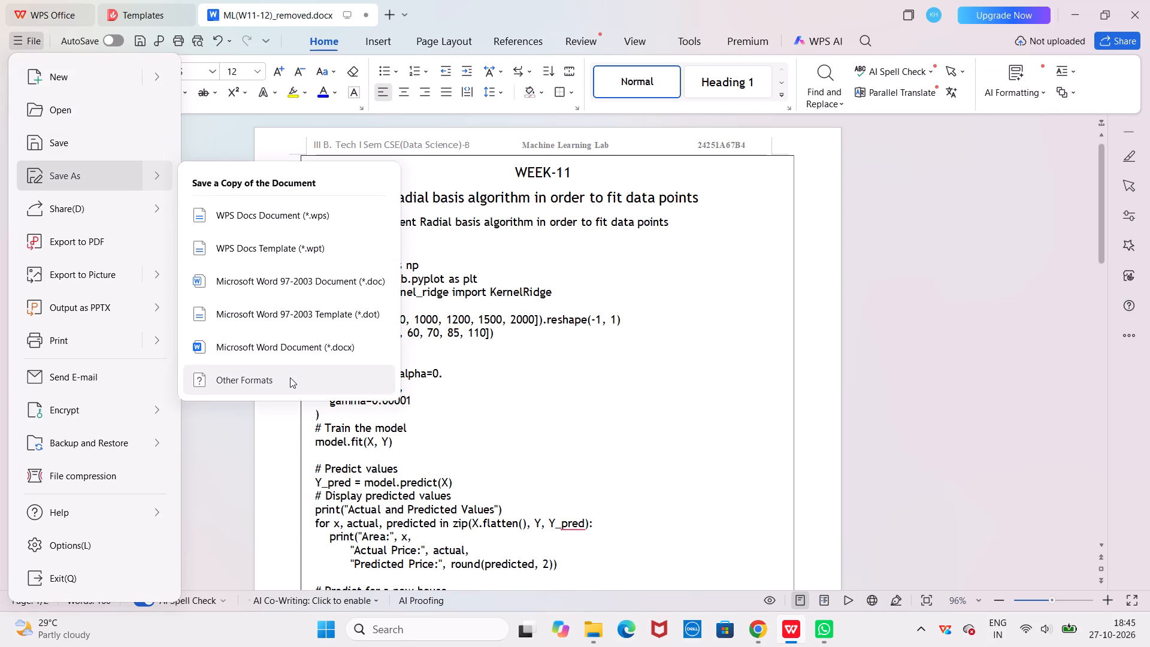
click(290, 377)
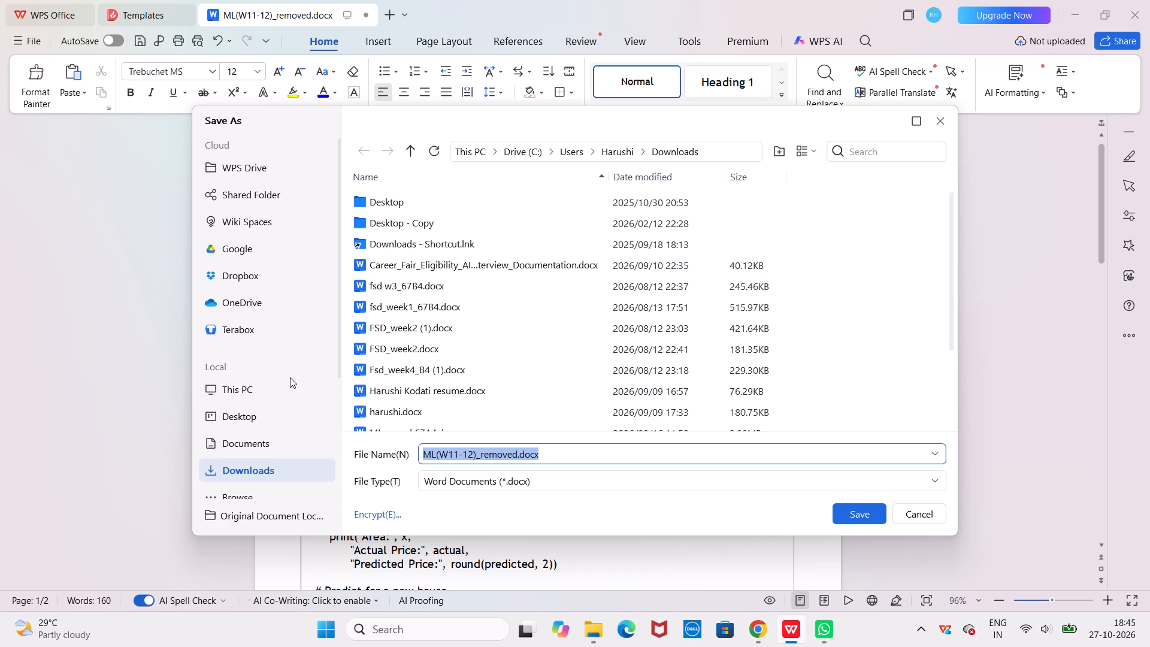
click(556, 483)
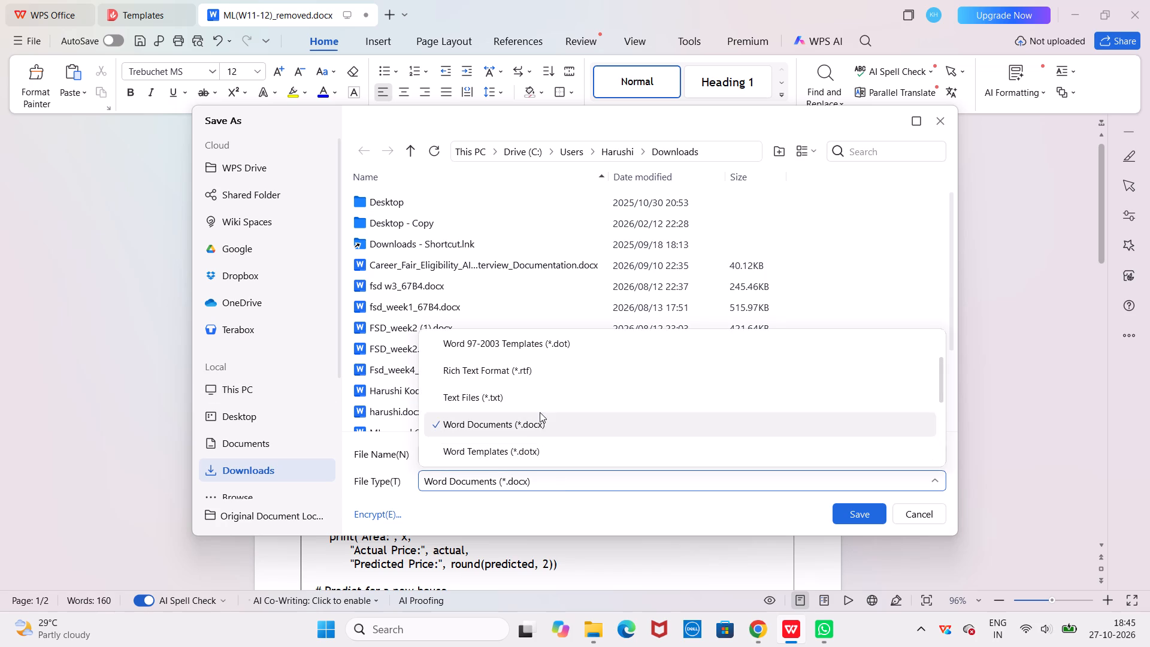
scroll(540, 412, down, 4)
click(528, 447)
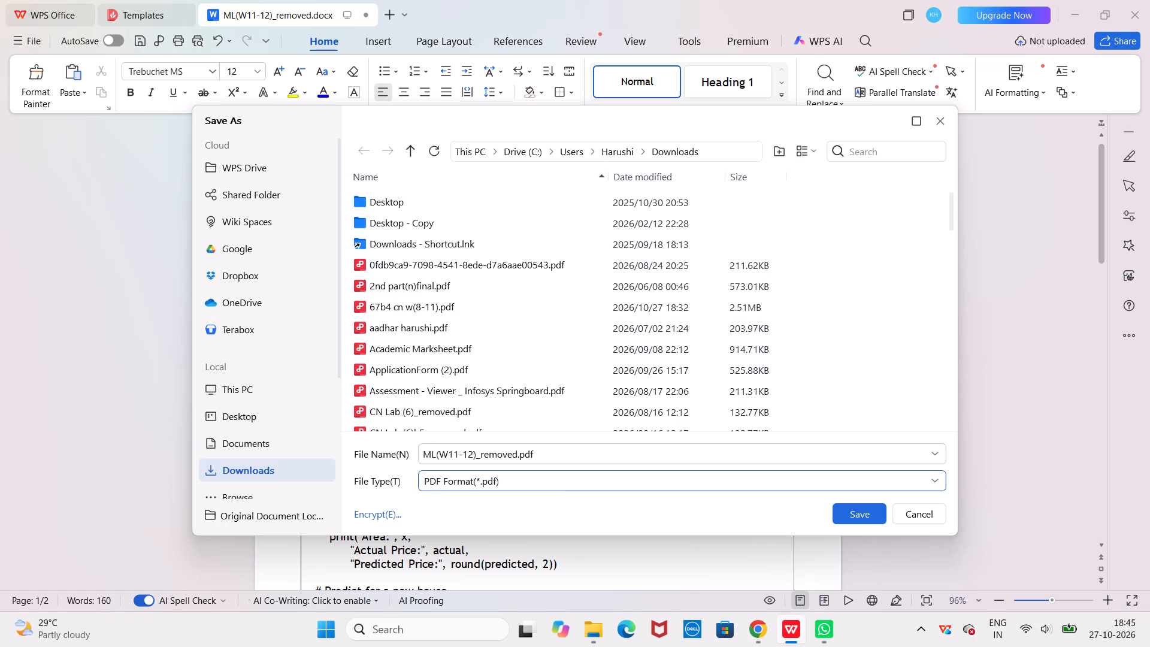
click(517, 455)
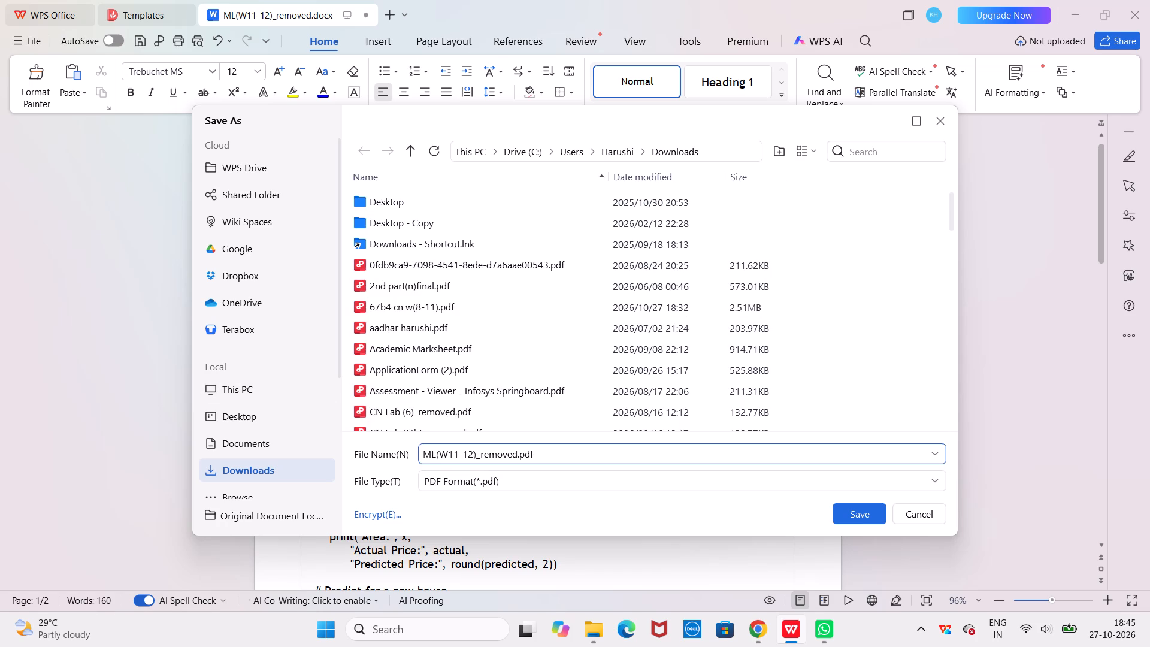
key(BackSpace)
key(BackSpace)
key(BackSpace)
key(BackSpace)
key(BackSpace)
key(BackSpace)
key(BackSpace)
key(BackSpace)
key(BackSpace)
key(BackSpace)
key(BackSpace)
key(BackSpace)
key(BackSpace)
key(BackSpace)
key(BackSpace)
key(BackSpace)
key(space)
text(67)
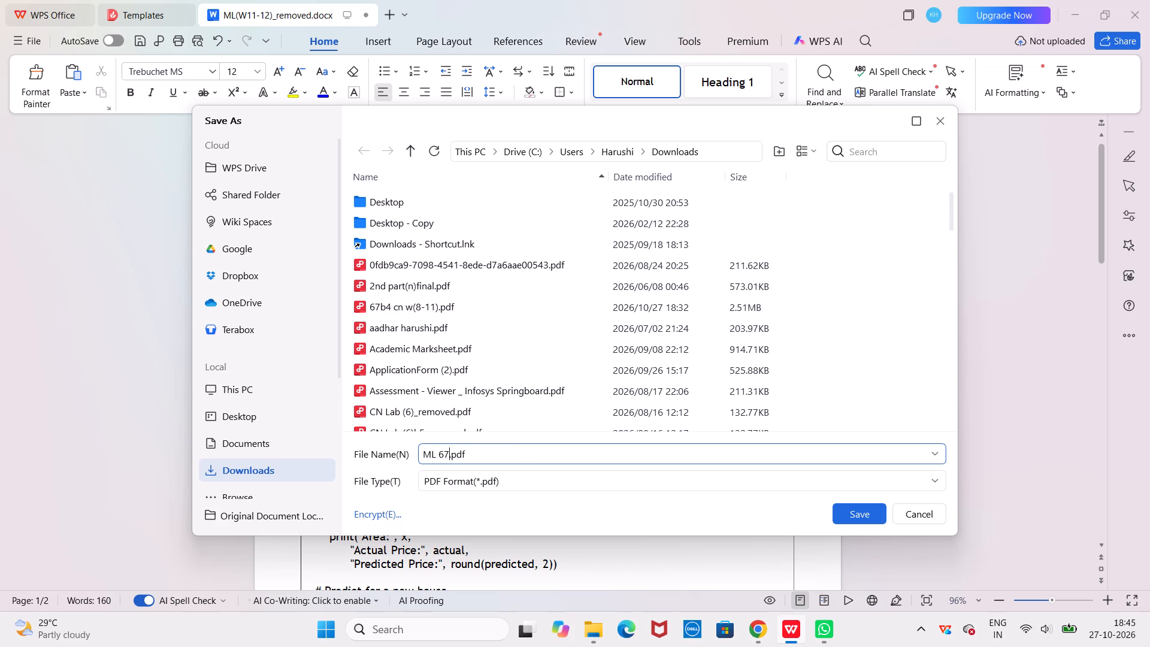
text(b4)
key(space)
text(w11)
click(842, 518)
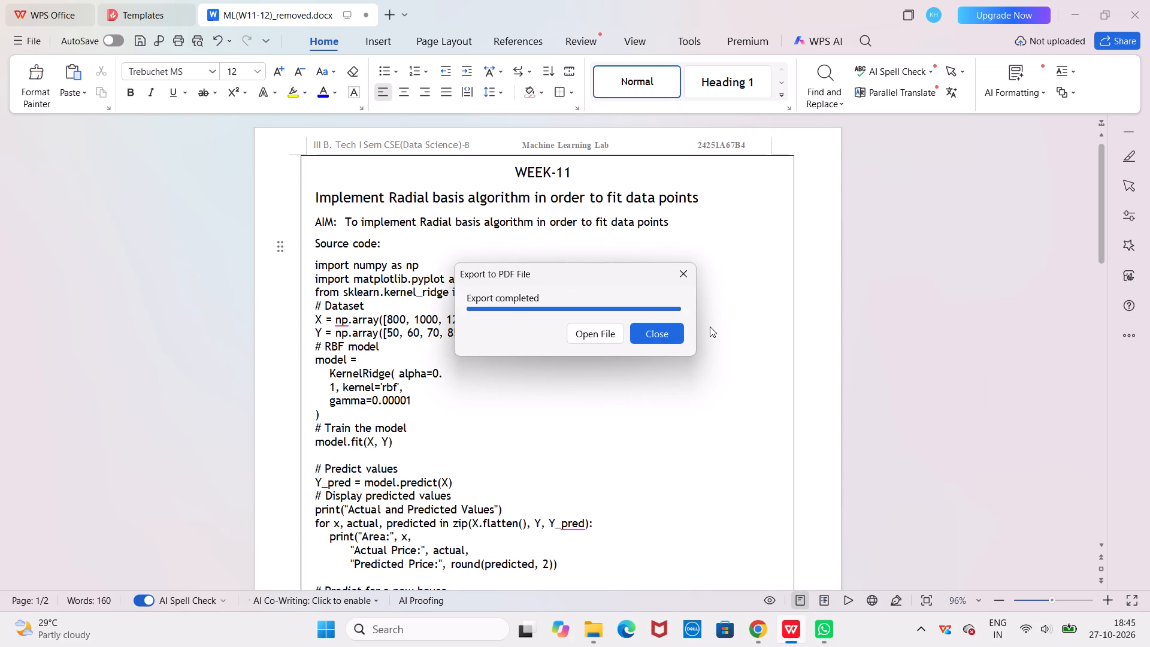
click(688, 280)
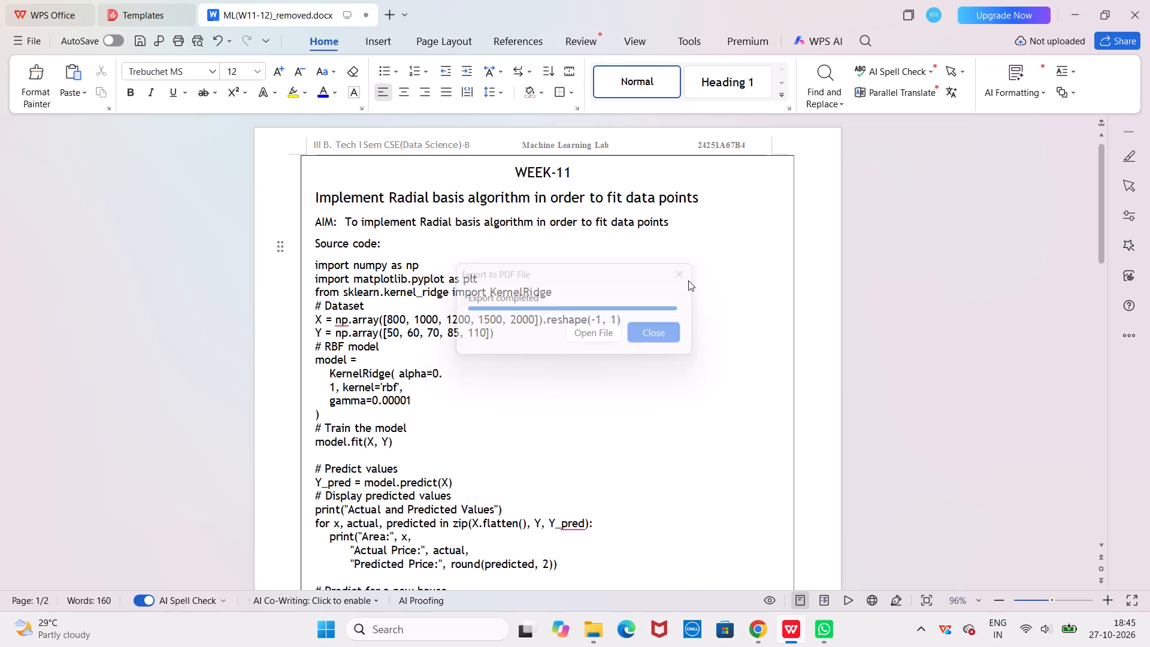
Change the last digit of the roll number in the page header to 5 and return to the body text.
double_click(743, 147)
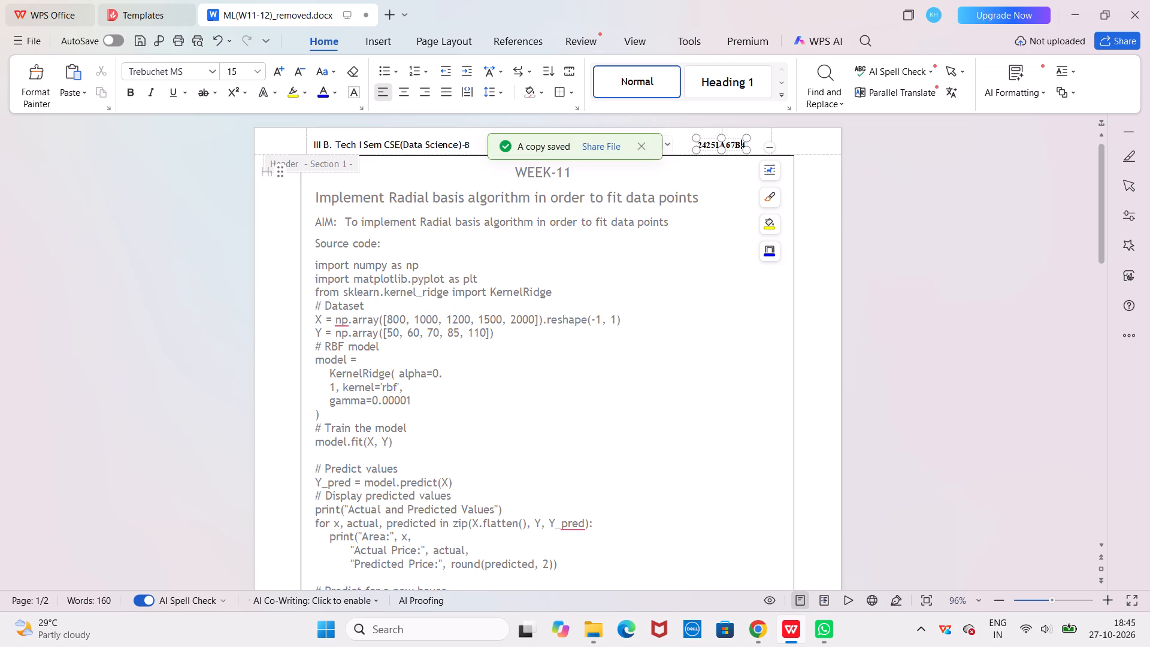
key(Right)
key(BackSpace)
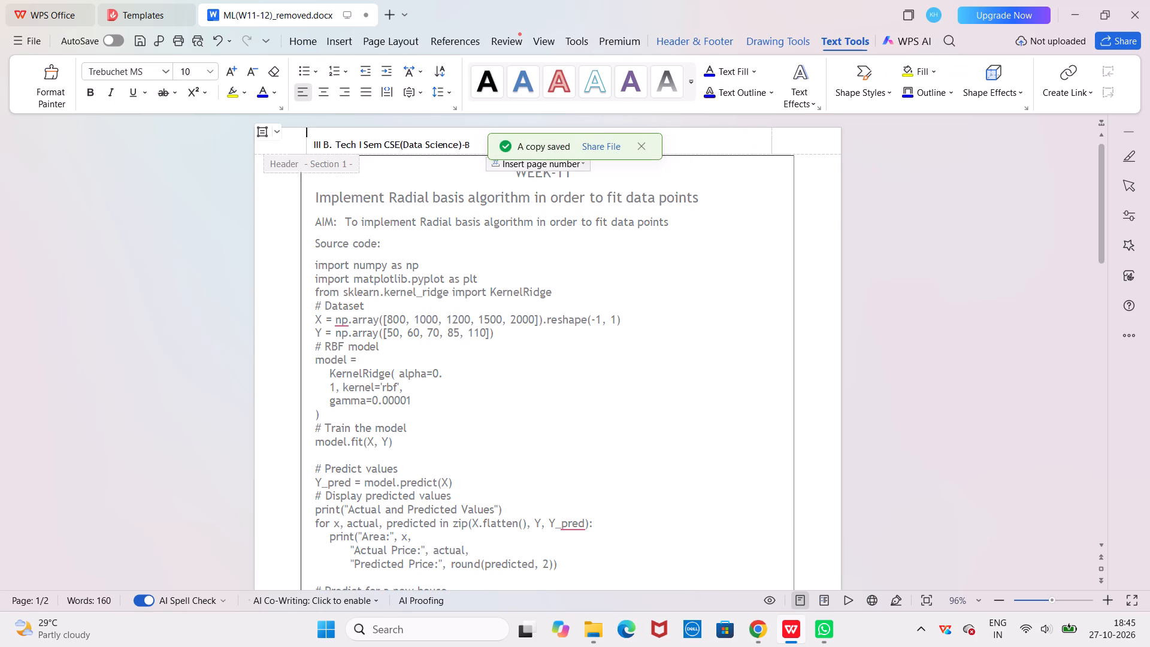
key(ctrl+z)
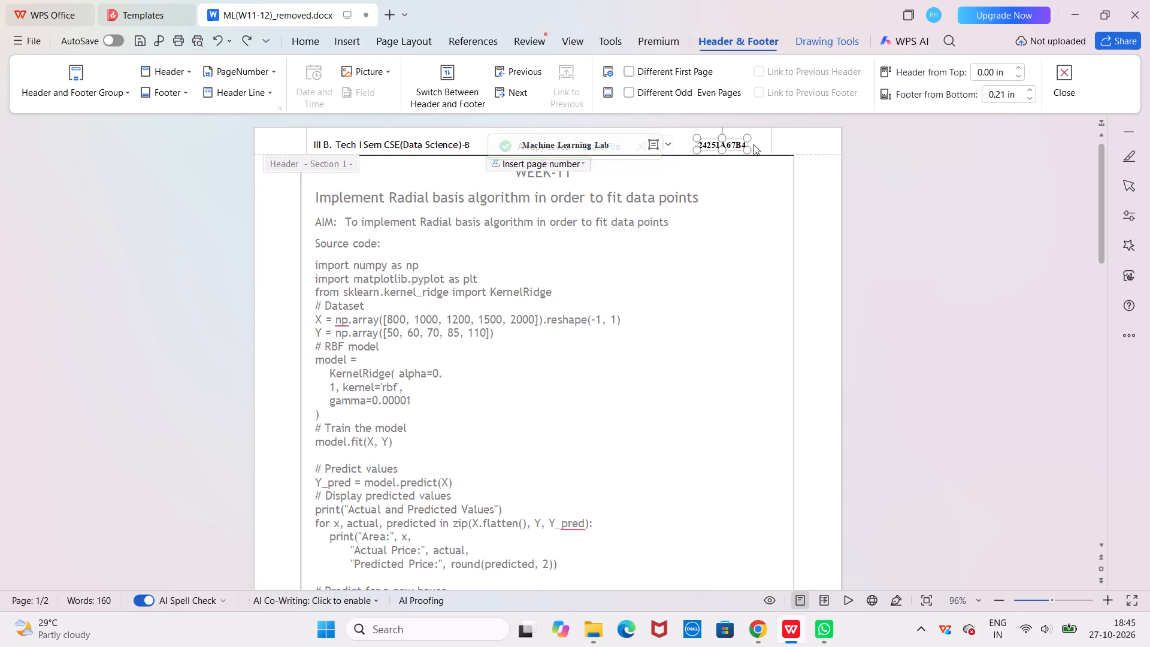
click(745, 144)
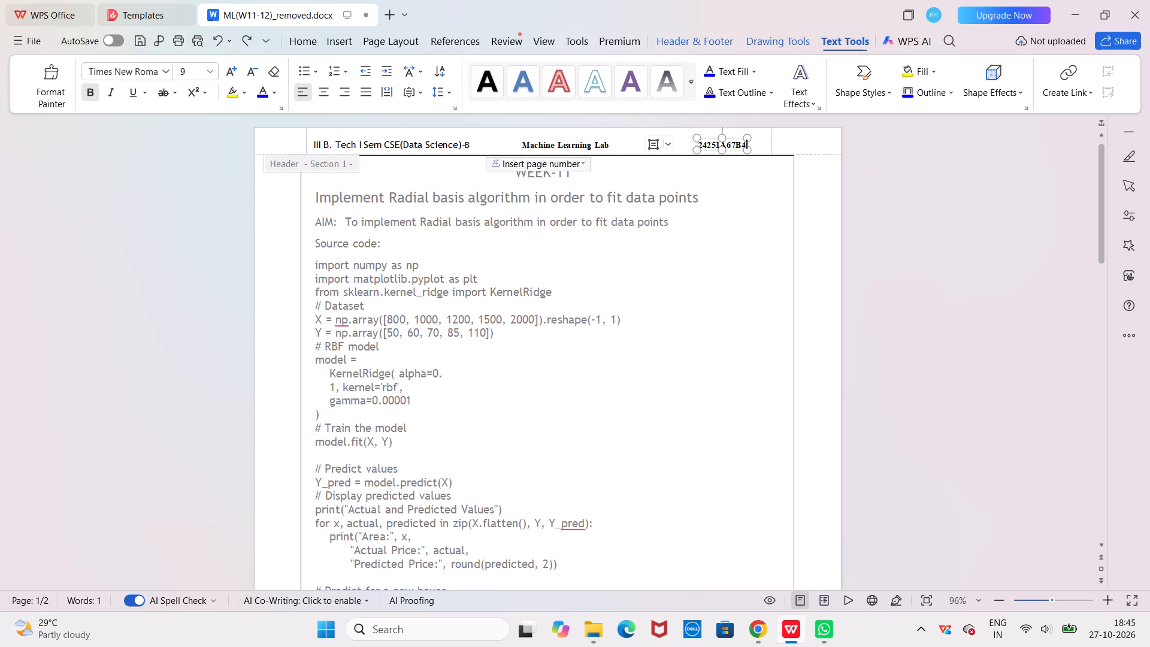
key(BackSpace)
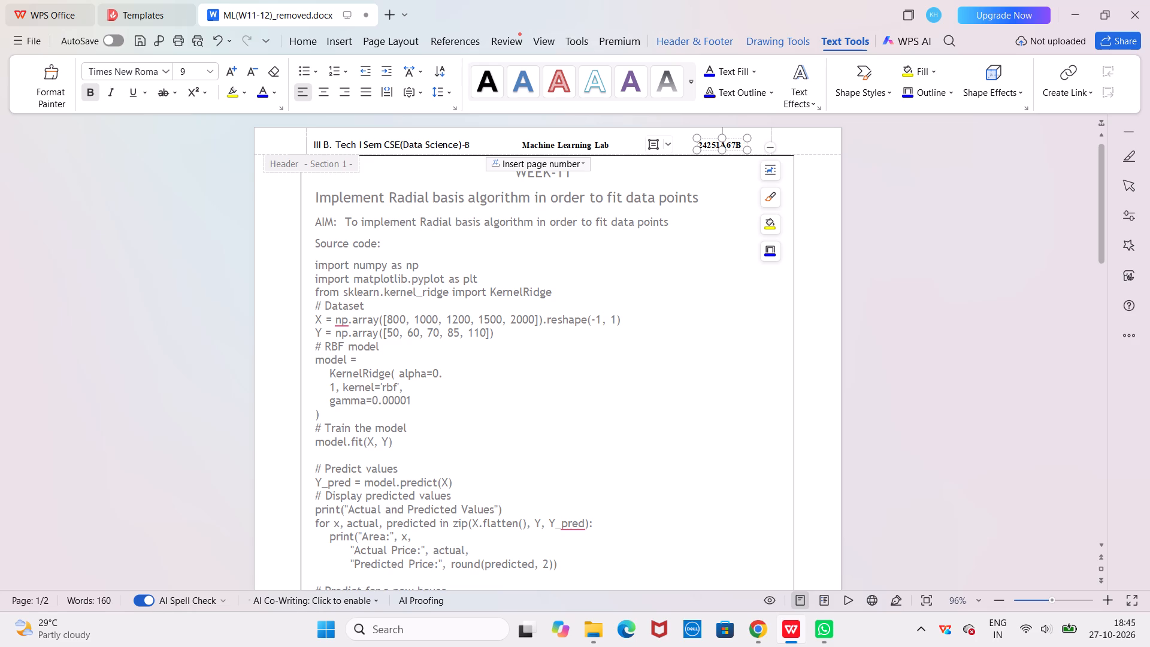
key(5)
double_click(829, 194)
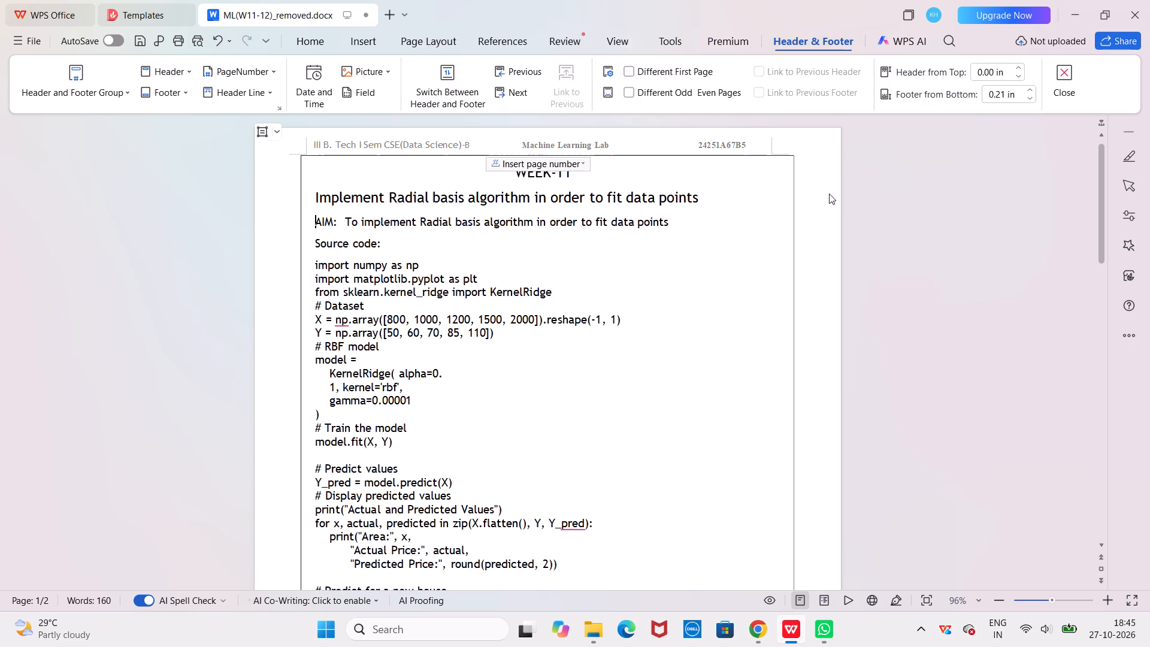
Save a copy of the document in Downloads in PDF format, named ML 67b5 w11.
scroll(785, 252, down, 7)
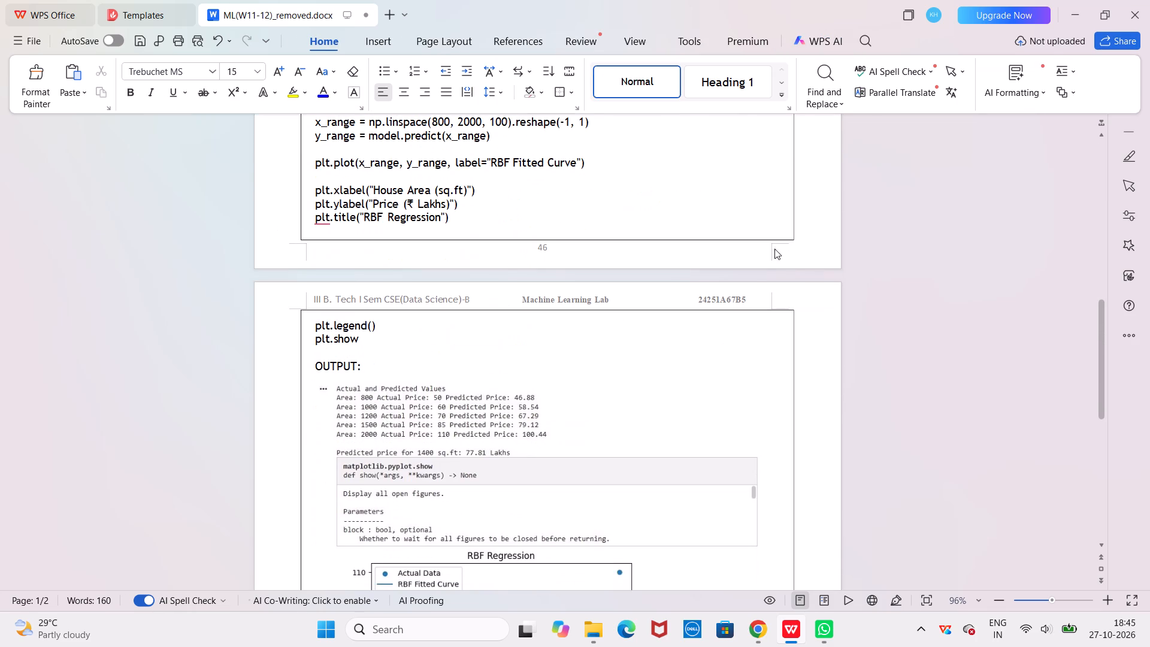
click(21, 40)
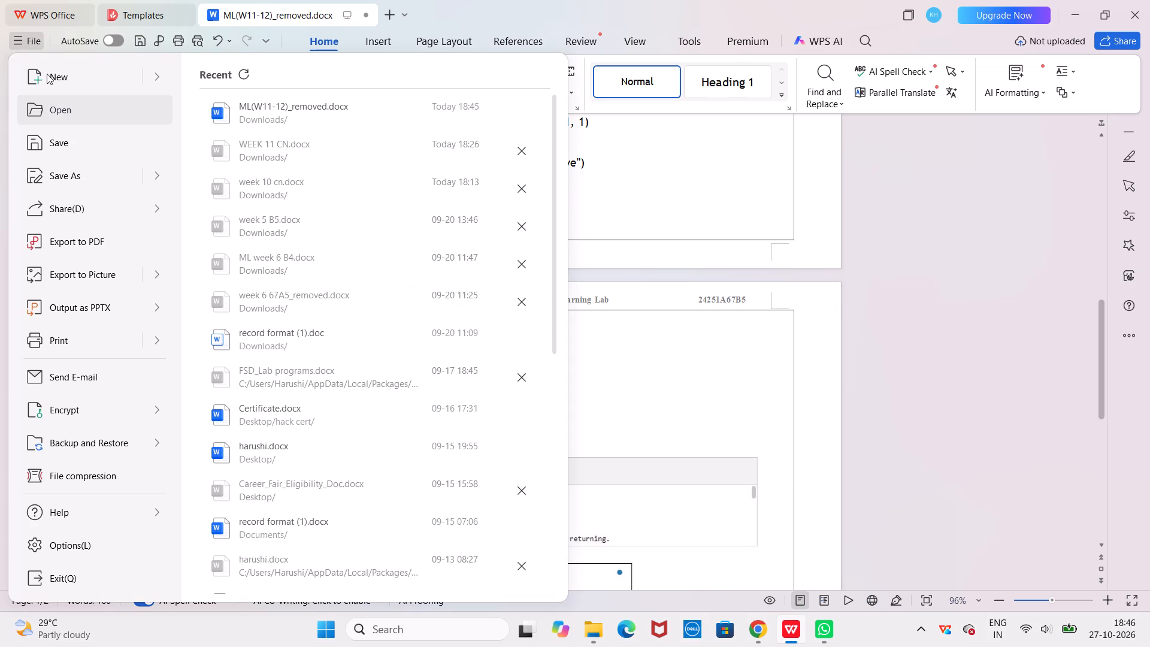
click(163, 172)
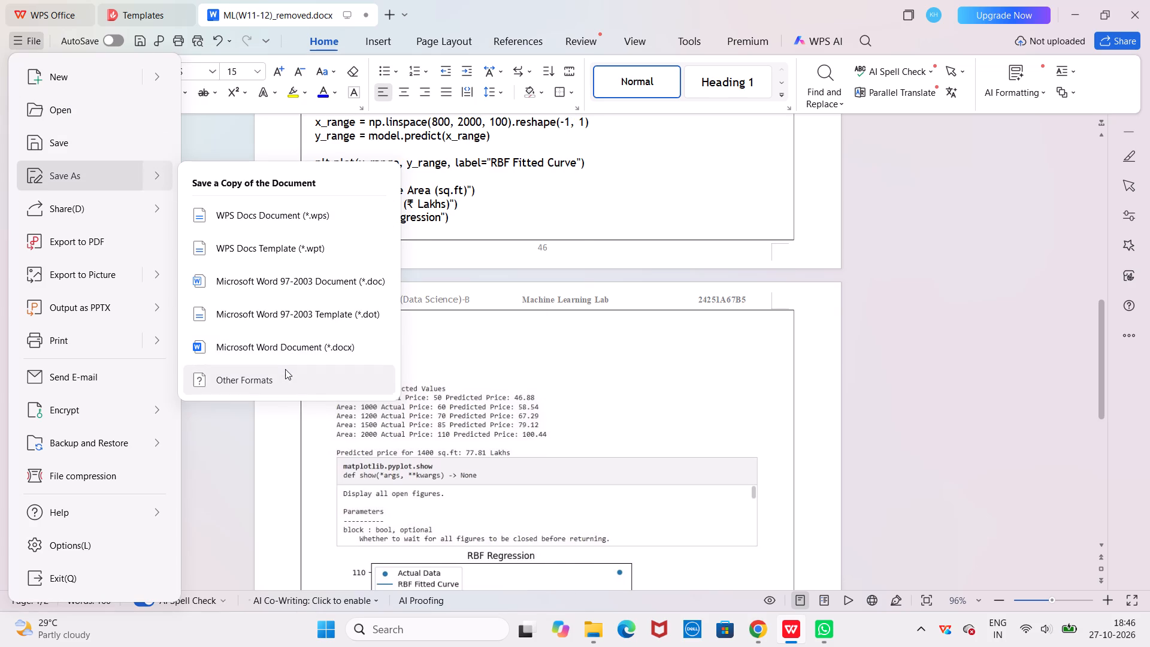
click(285, 369)
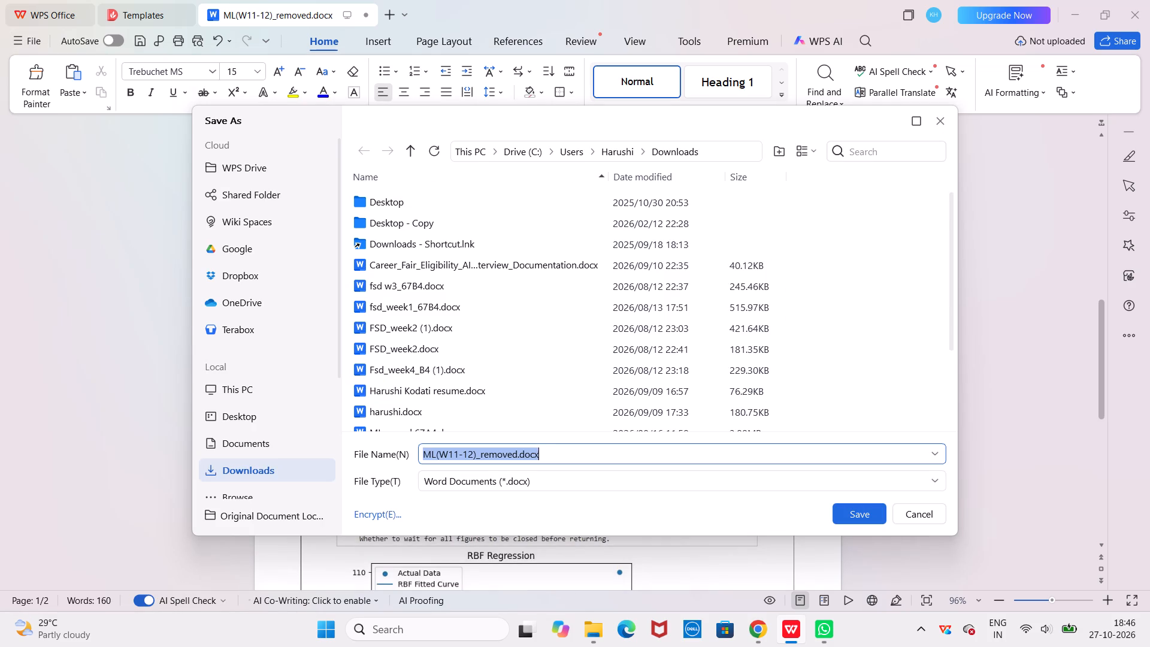
click(516, 454)
key(BackSpace)
key(BackSpace)
key(BackSpace)
key(BackSpace)
key(BackSpace)
key(BackSpace)
key(BackSpace)
key(BackSpace)
key(BackSpace)
key(BackSpace)
key(BackSpace)
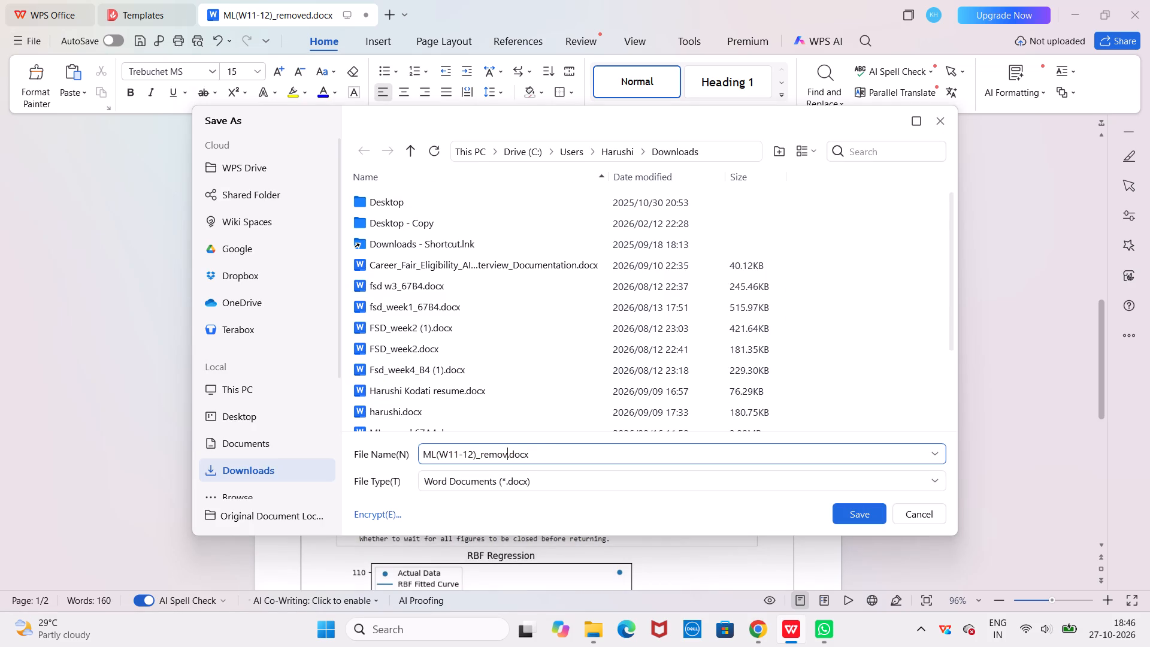
key(BackSpace)
key(BackSpace)
key(BackSpace)
key(BackSpace)
key(BackSpace)
key(space)
text(67b)
key(5)
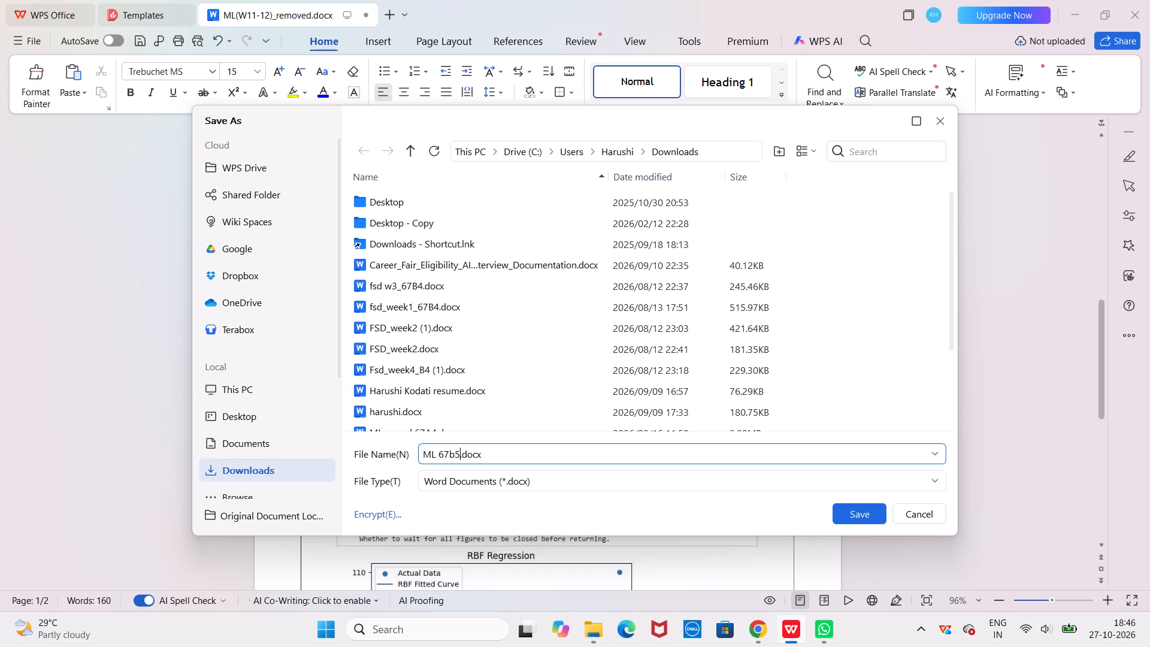
key(space)
text(w11)
click(543, 484)
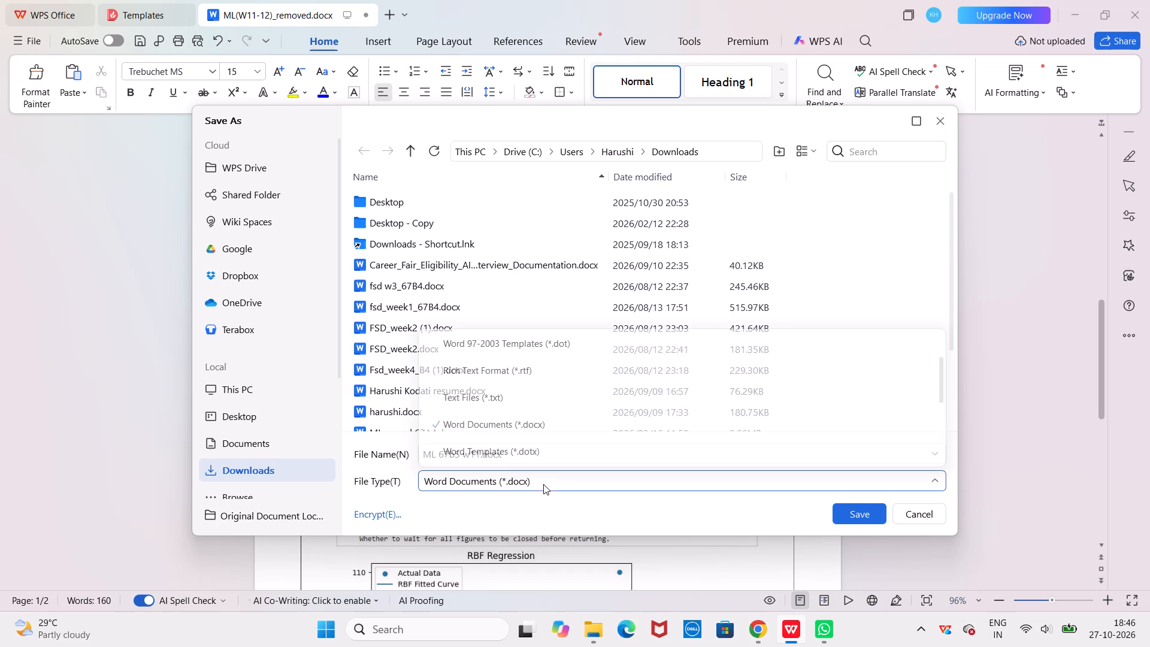
scroll(538, 426, down, 3)
click(531, 448)
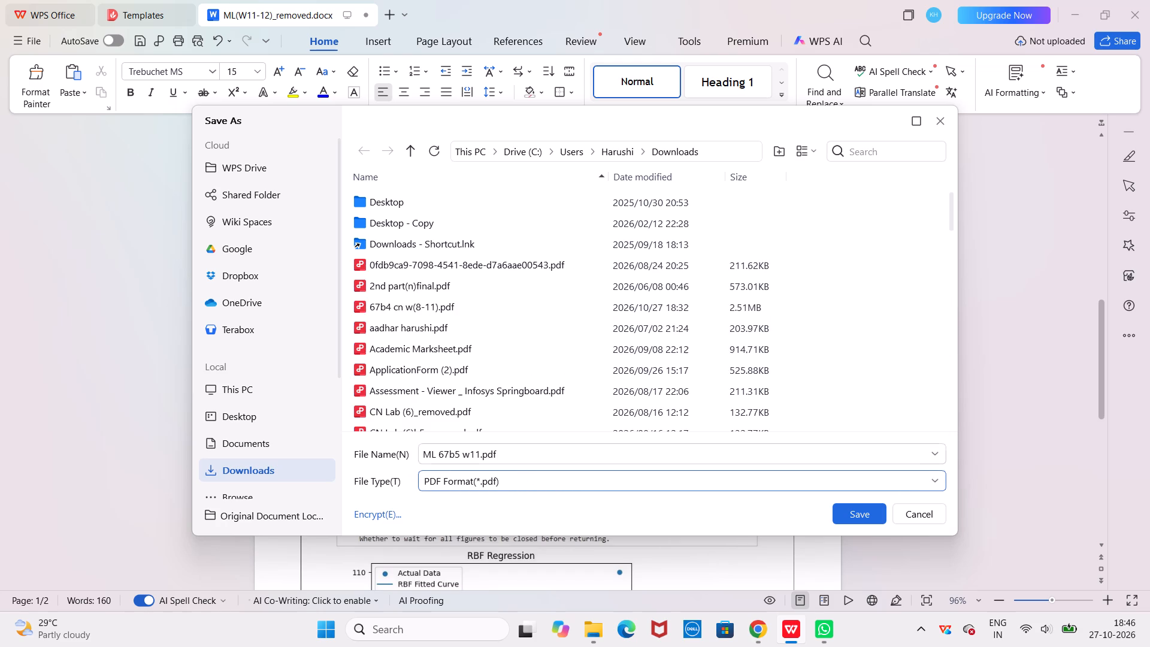
click(863, 515)
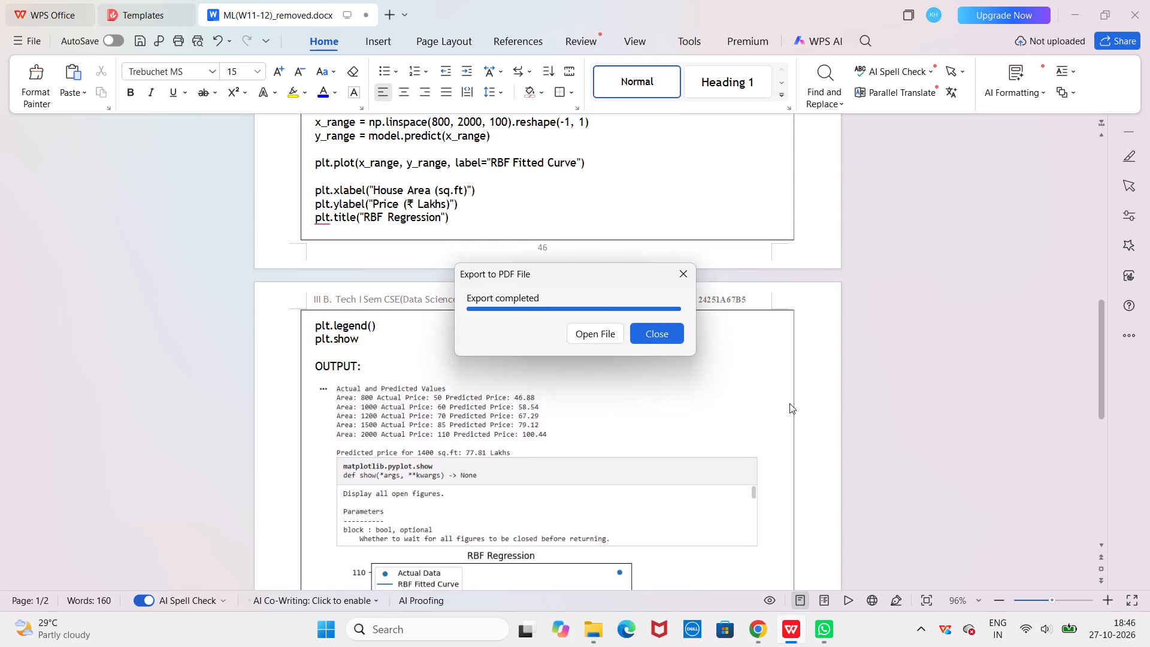
click(685, 277)
Switch to WhatsApp.
click(821, 625)
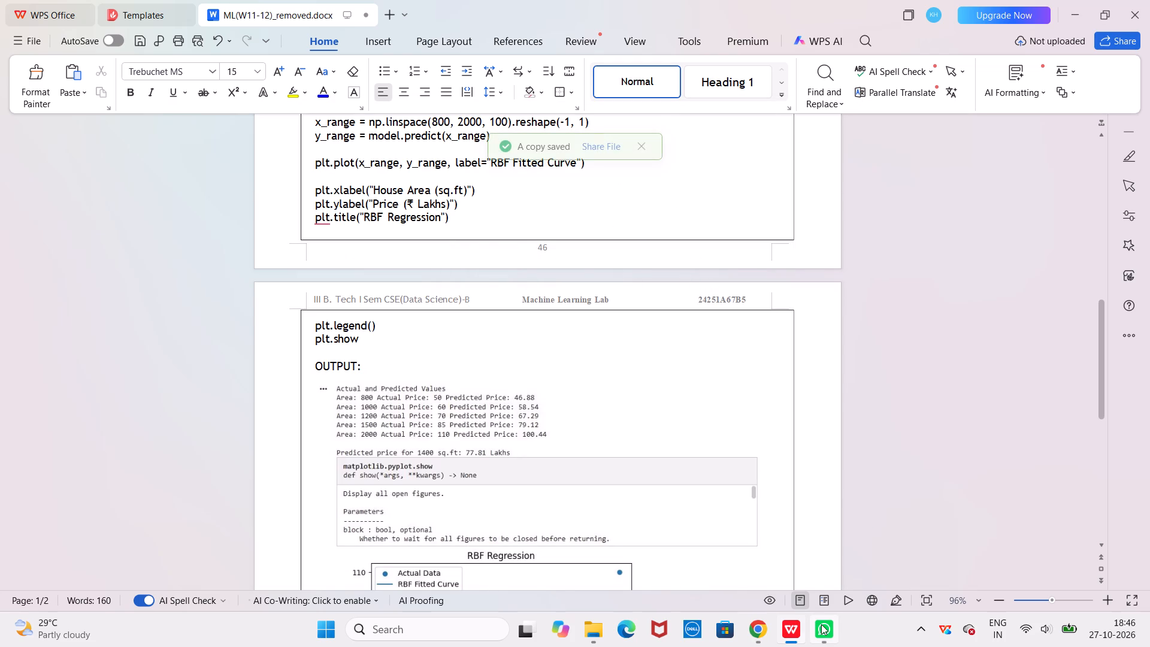
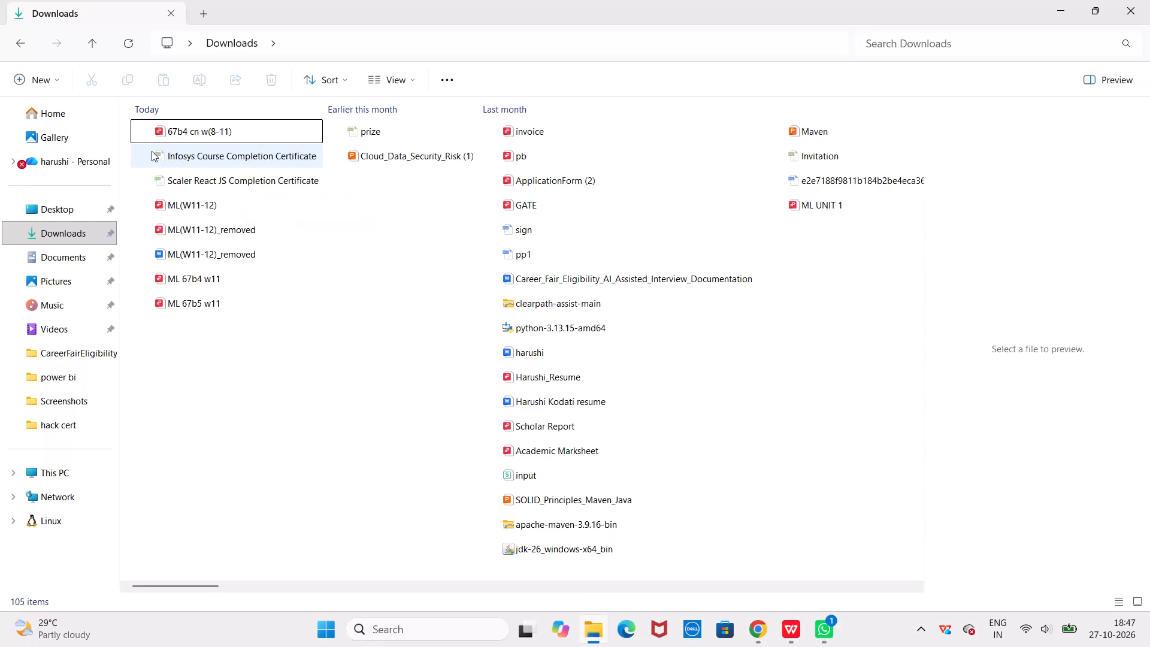
View the Infosys Course Completion Certificate image from Downloads, and close it without adding a WPS Photos desktop shortcut.
double_click(152, 151)
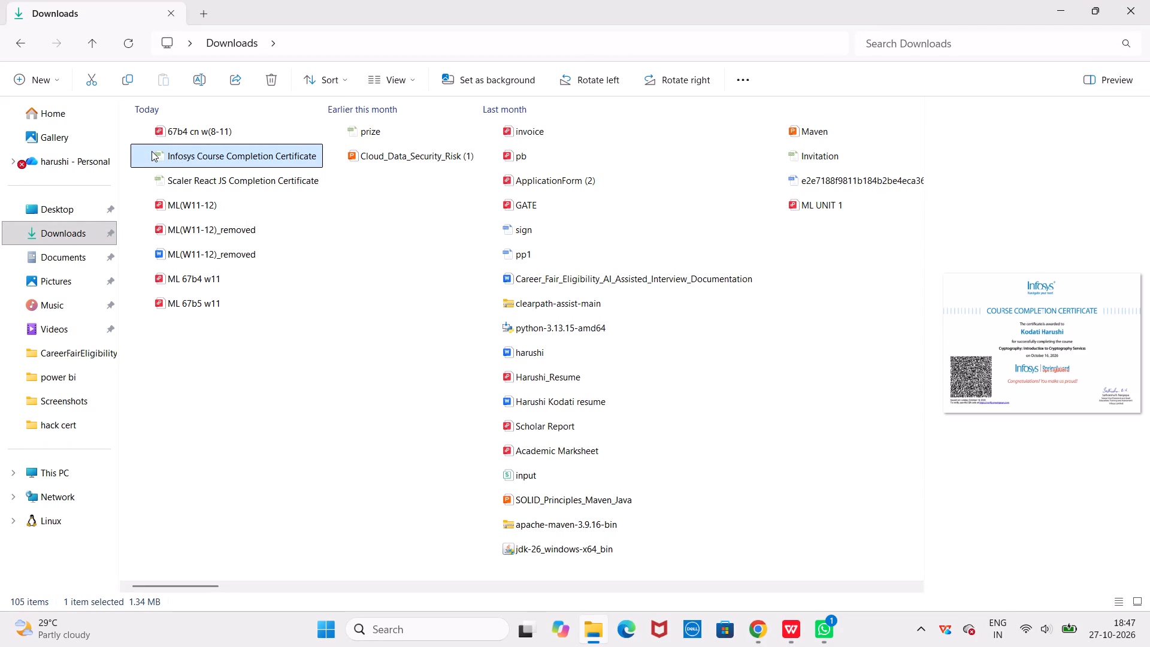
drag(152, 151, 183, 164)
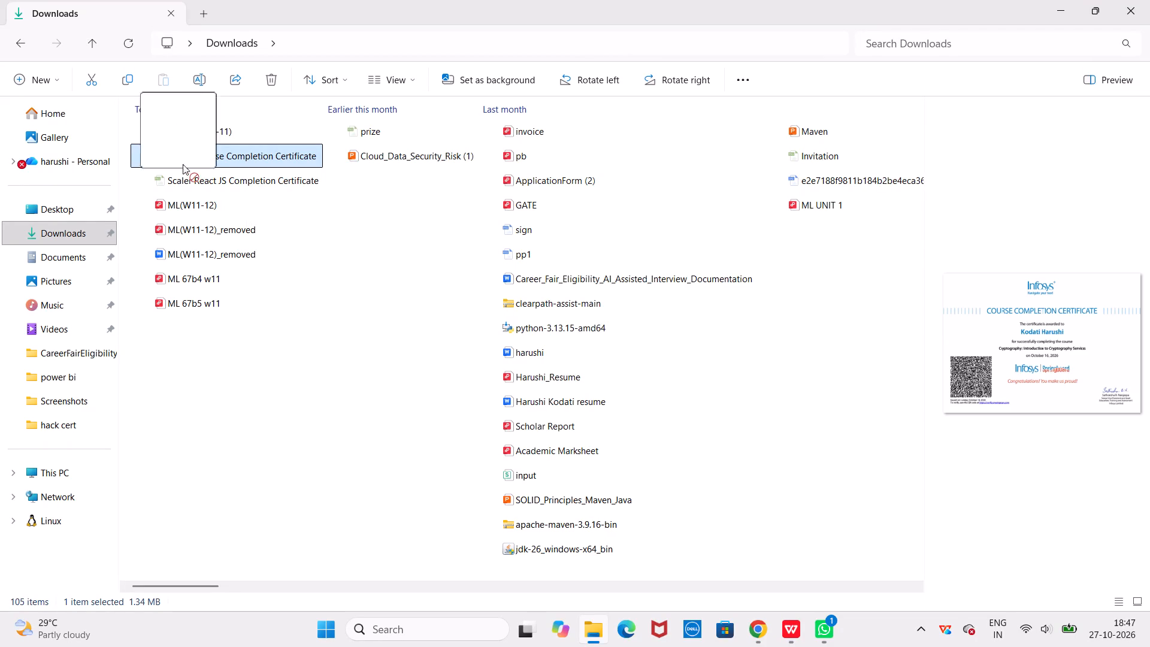
drag(183, 164, 189, 171)
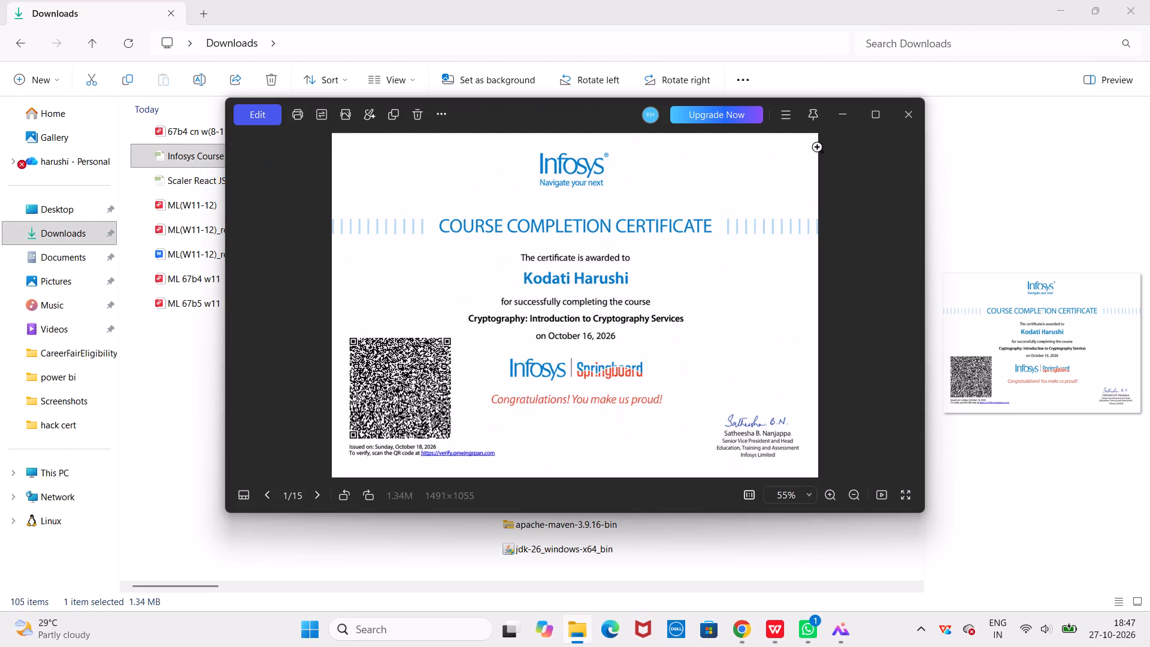
click(903, 116)
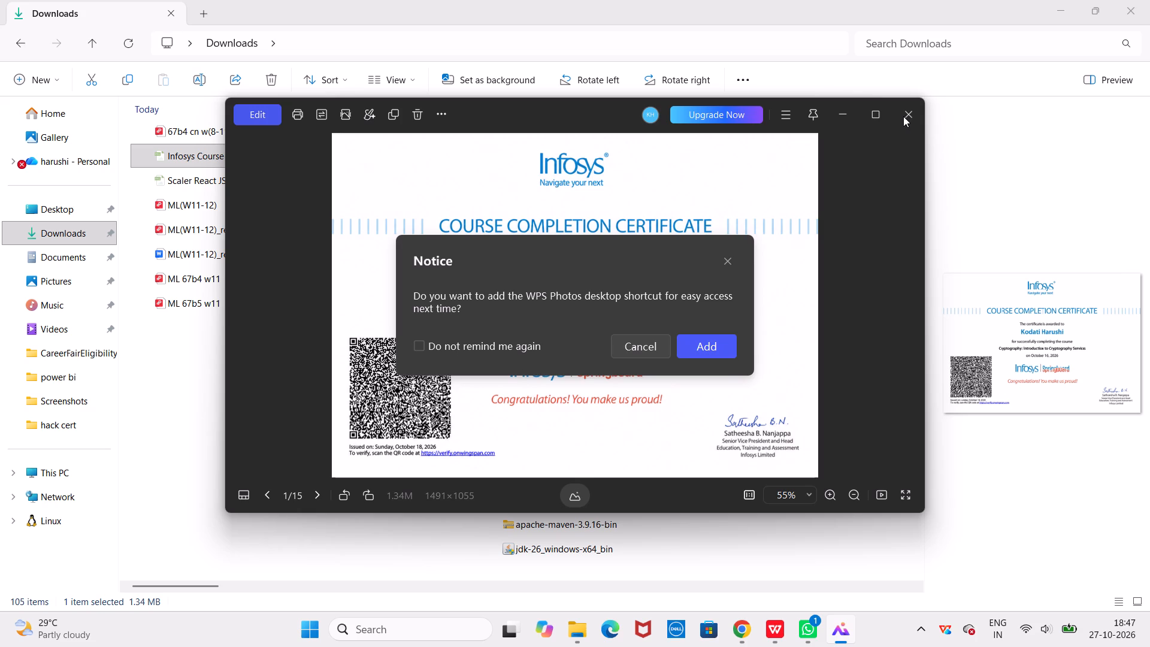
click(729, 265)
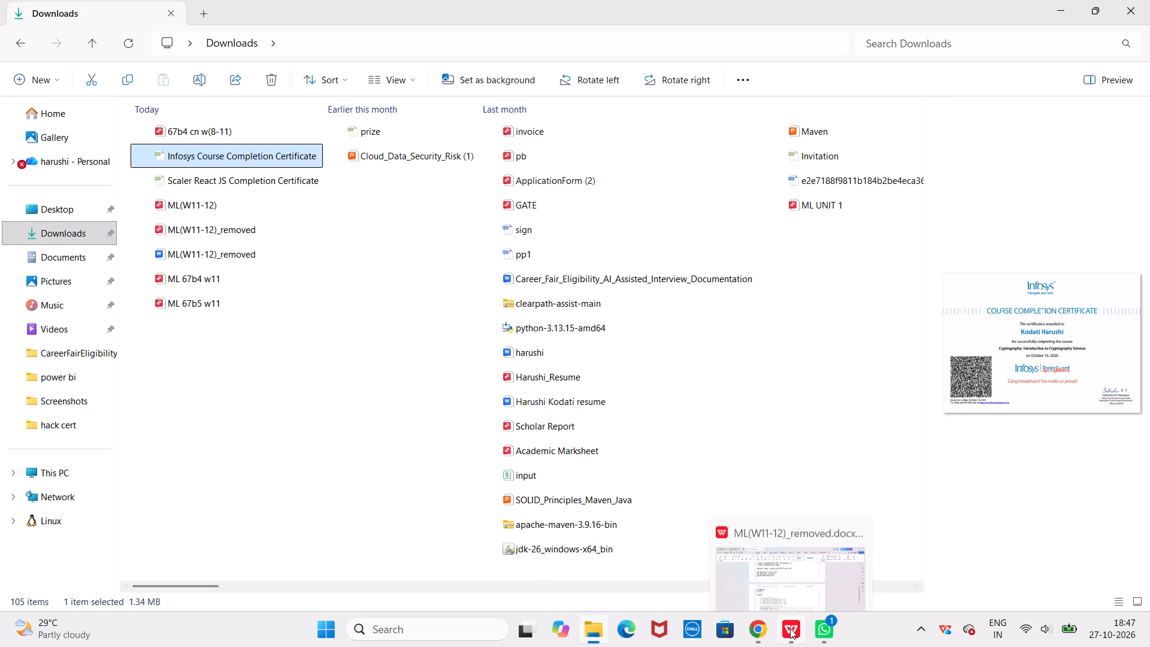
Close the ML(W11-12)_removed.docx document and bring its WPS Office window to the front.
click(848, 500)
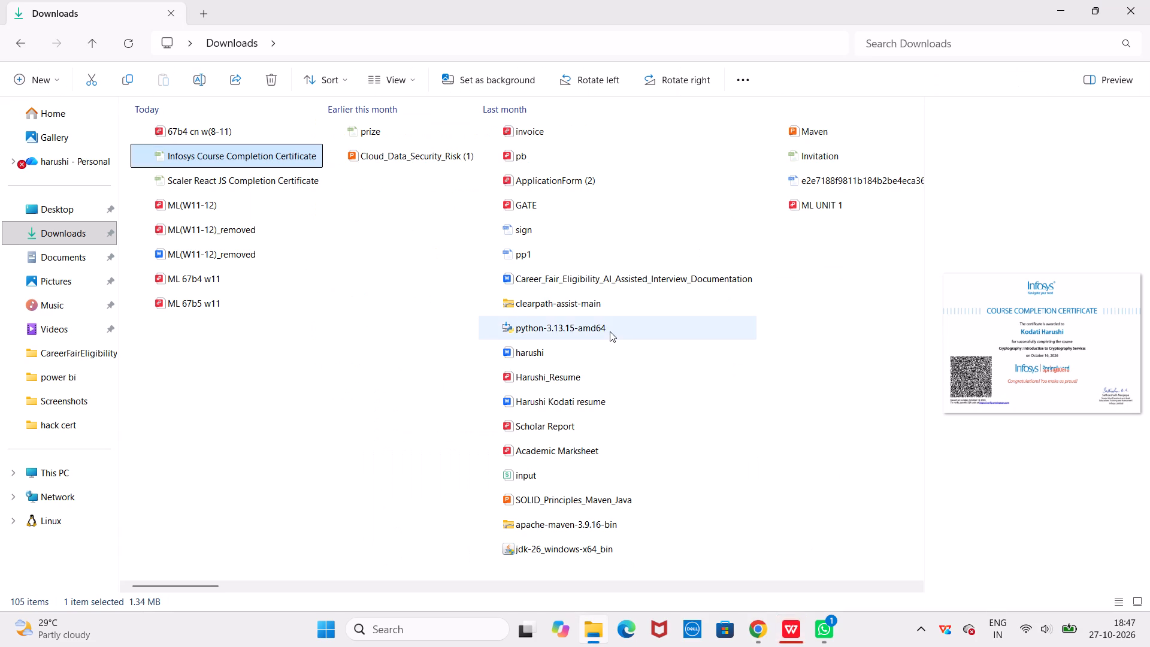
click(798, 636)
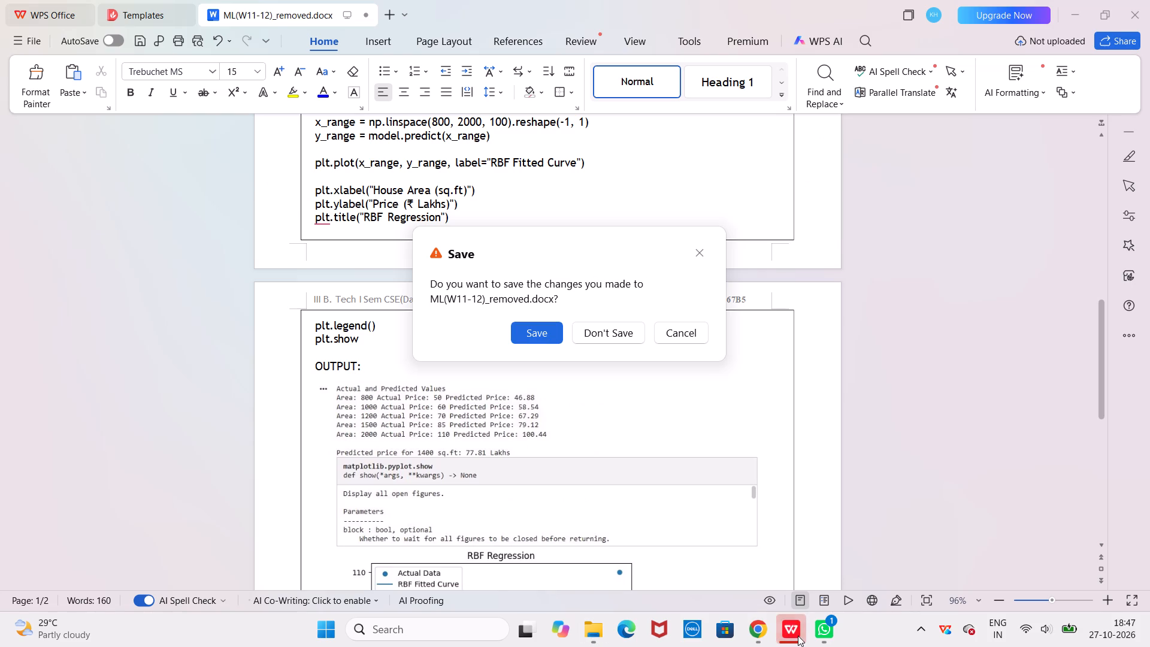
Discard the unsaved changes to ML(W11-12)_removed.docx and close it.
click(610, 331)
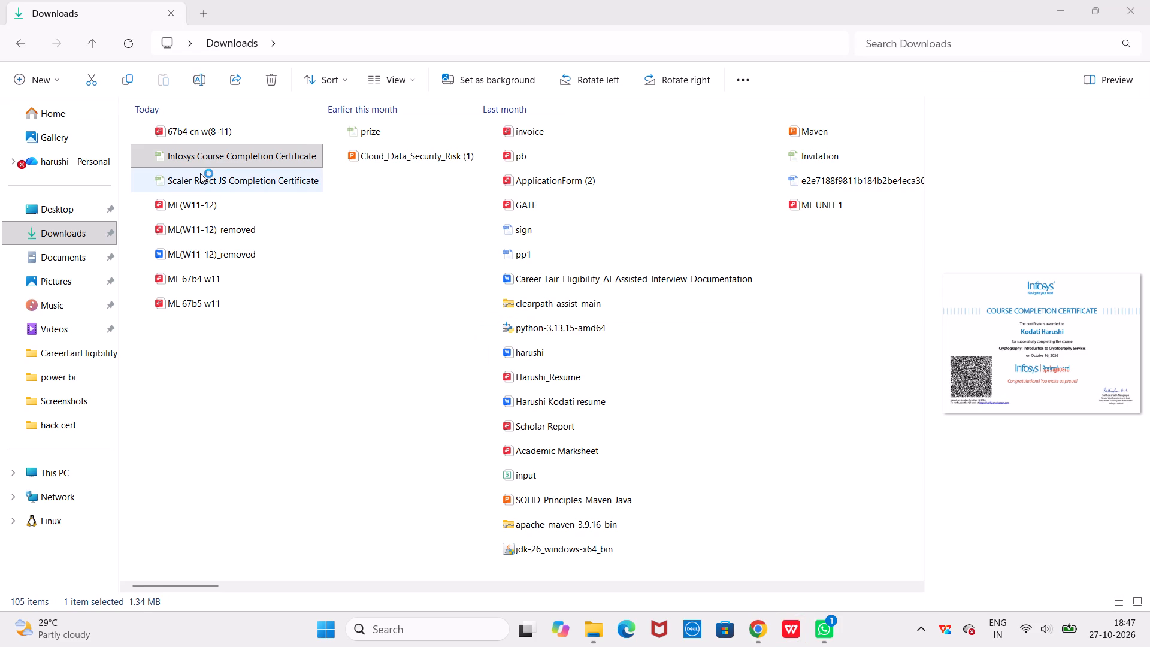
Delete the Infosys and Scaler React JS completion certificates, ML(W11-12), both ML(W11-12)_removed files and ML 67b5 w11 from Downloads.
drag(150, 148, 176, 168)
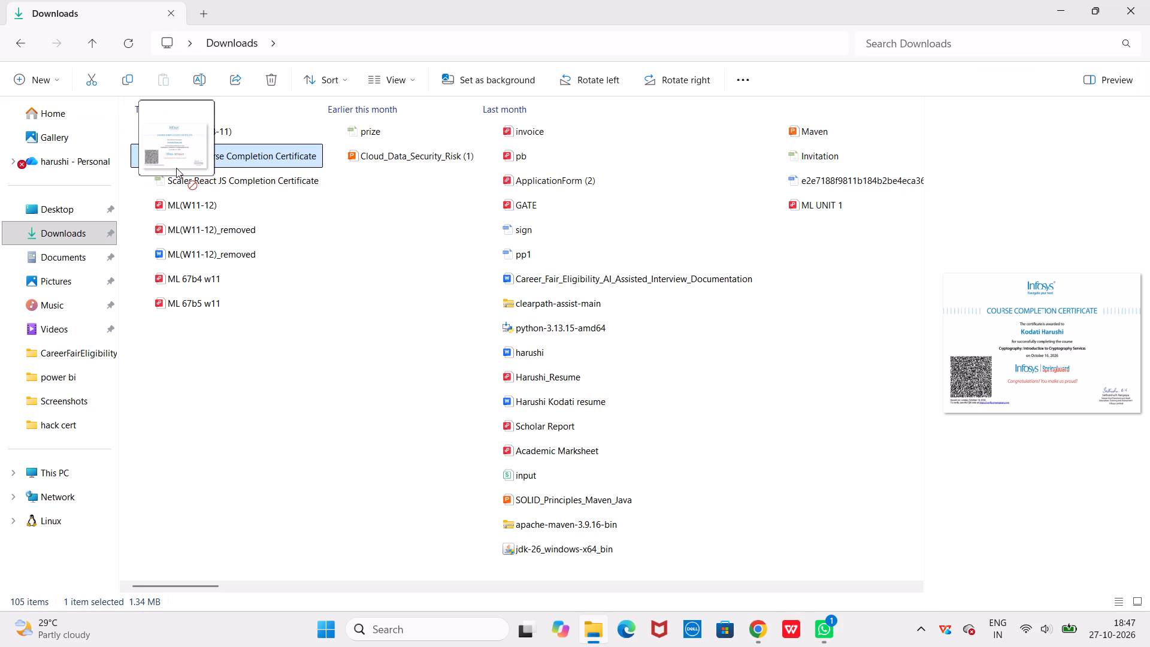
drag(144, 140, 150, 147)
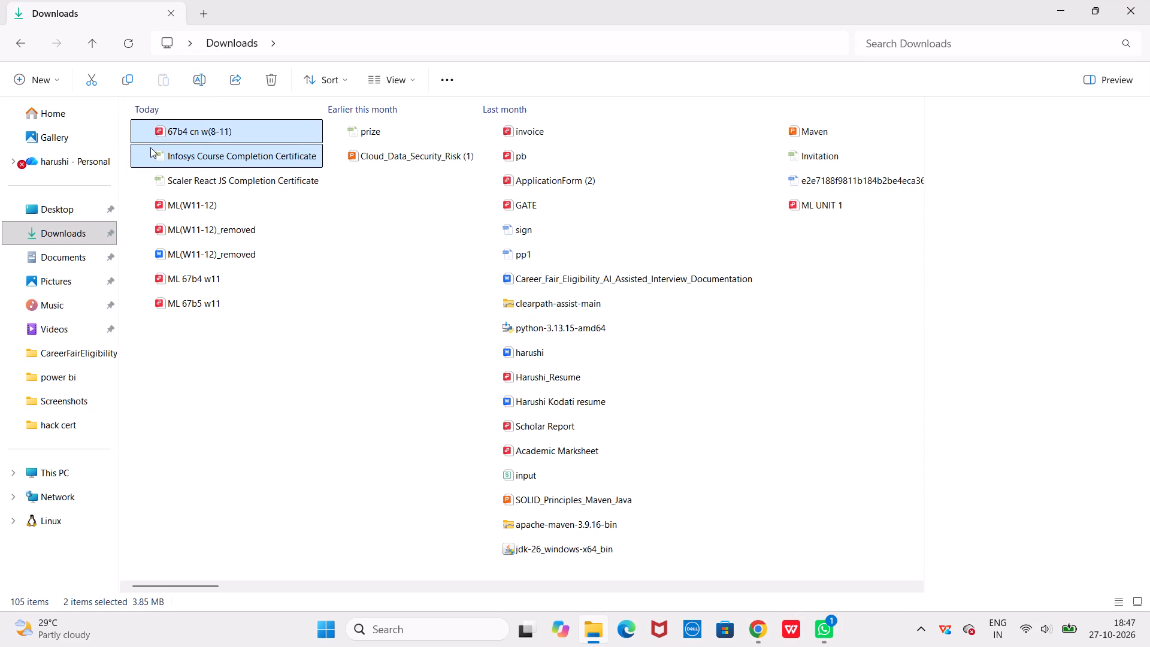
click(146, 147)
drag(146, 147, 186, 173)
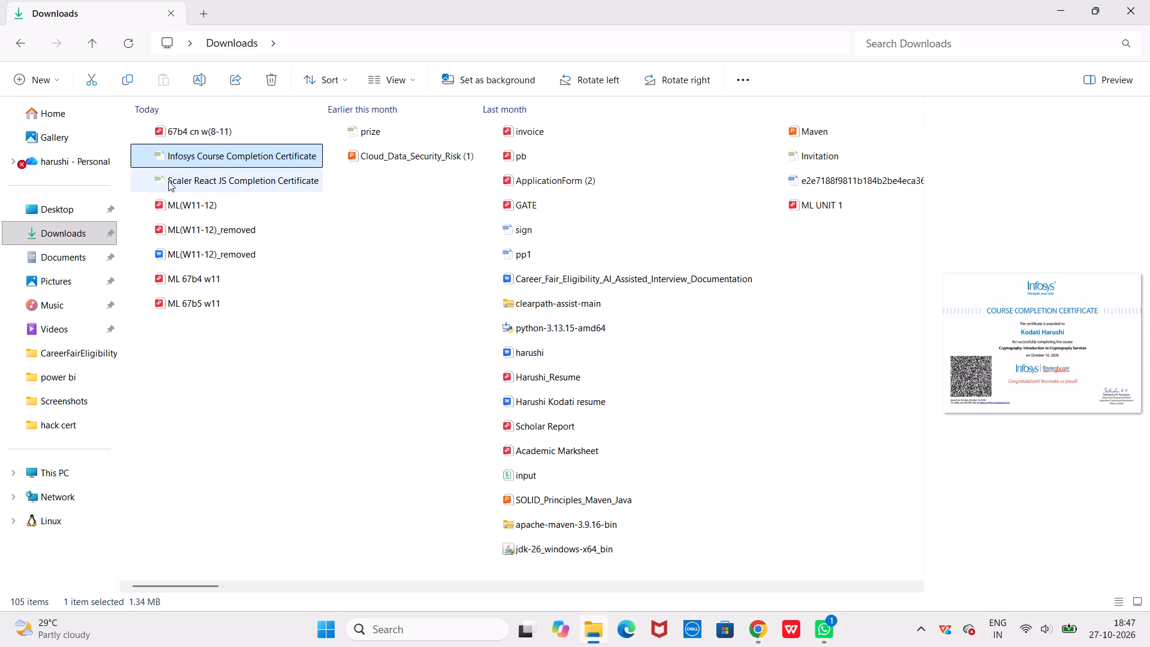
ctrl+click(168, 181)
ctrl+click(182, 202)
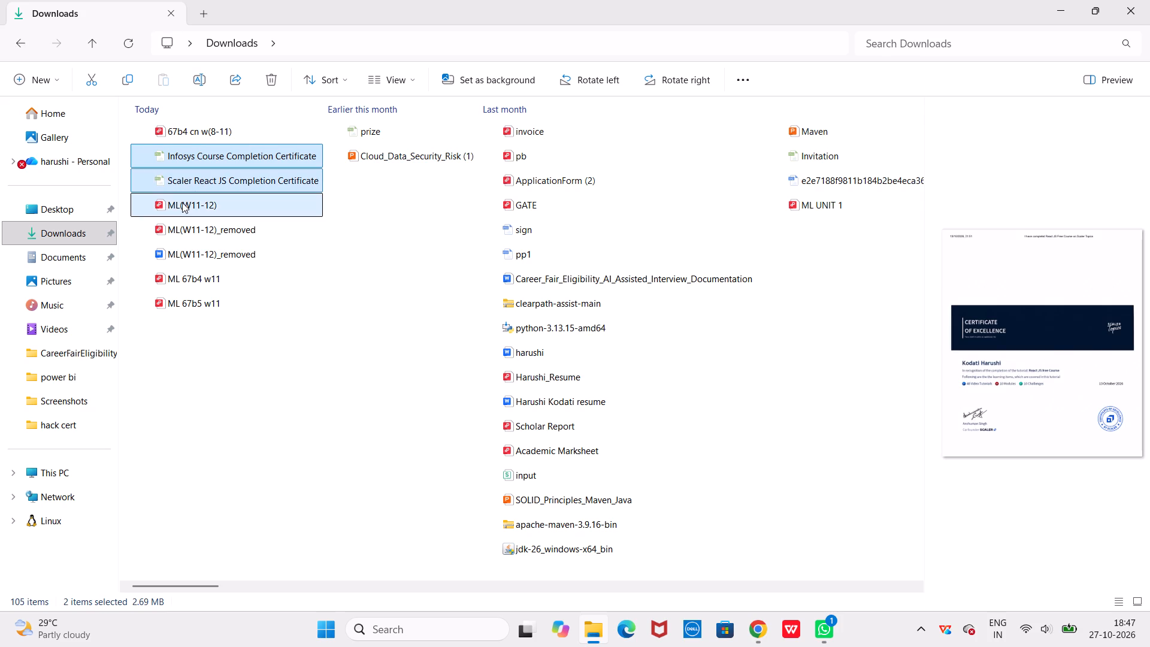
ctrl+click(199, 226)
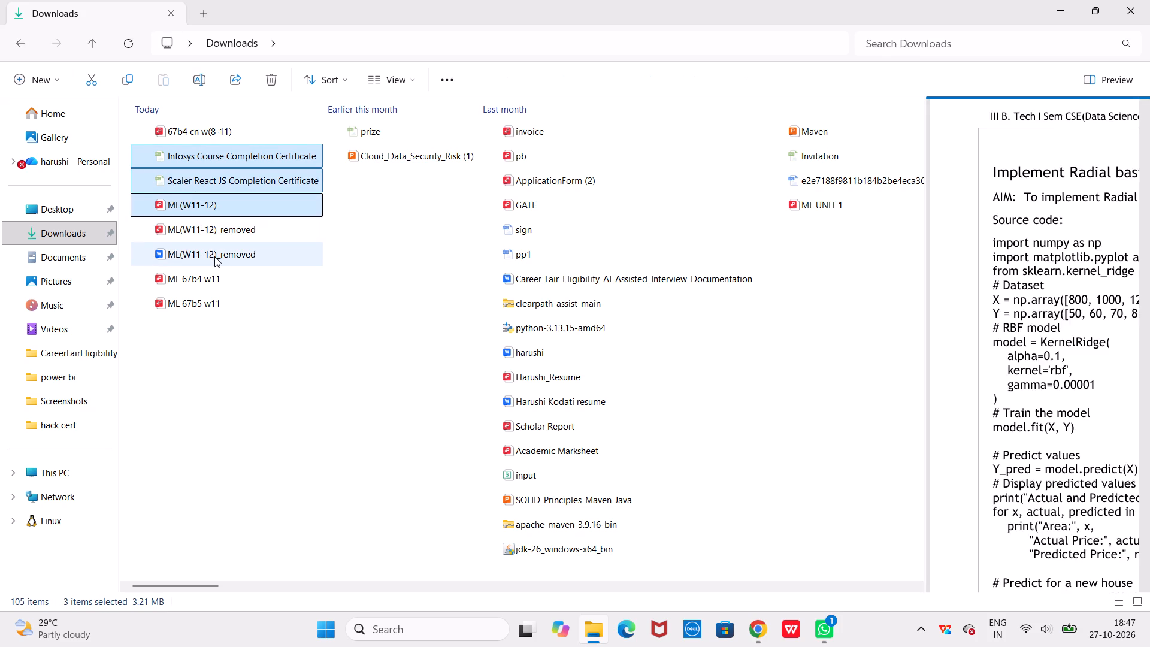
ctrl+click(214, 256)
ctrl+click(215, 228)
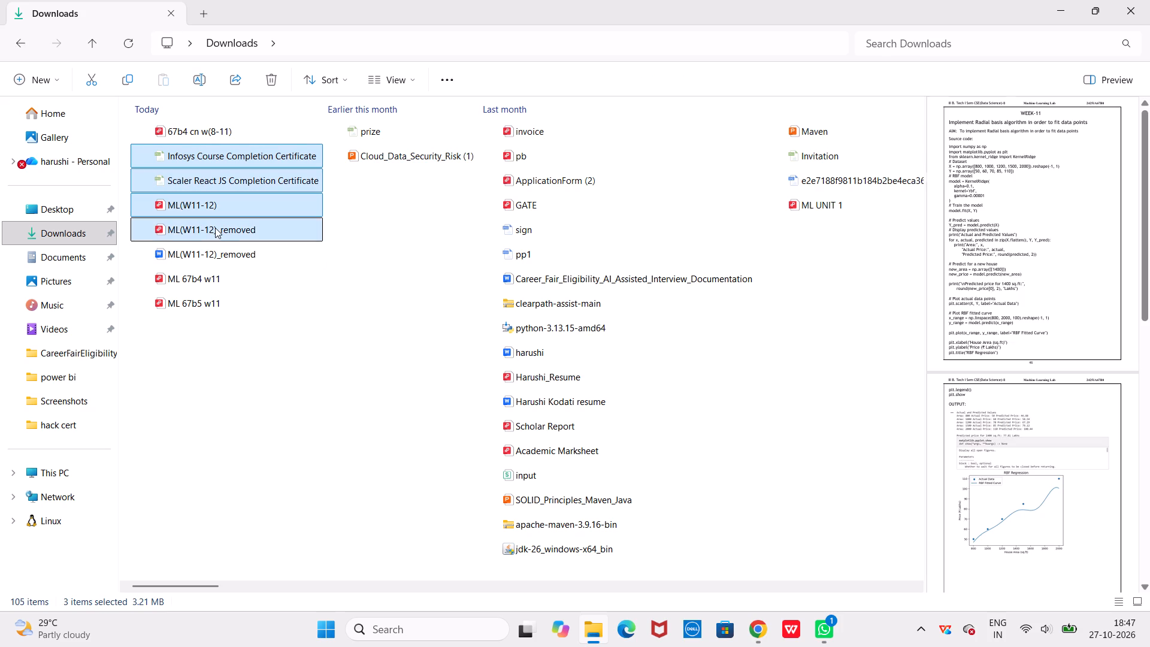
ctrl+click(218, 256)
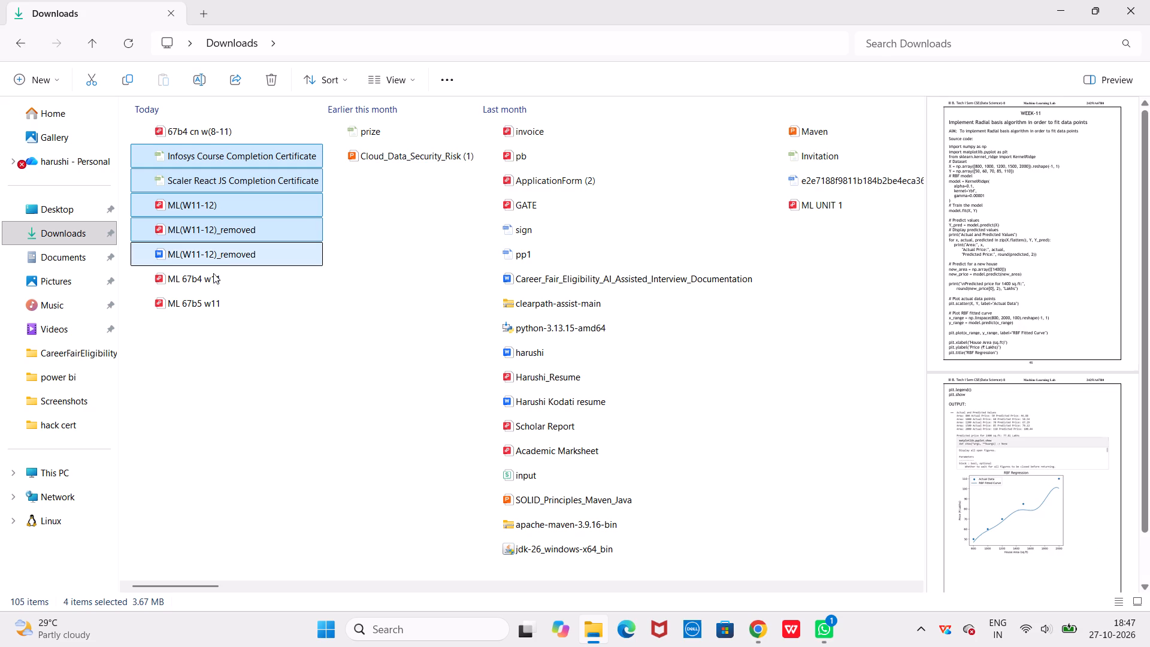
ctrl+click(211, 300)
ctrl+click(219, 259)
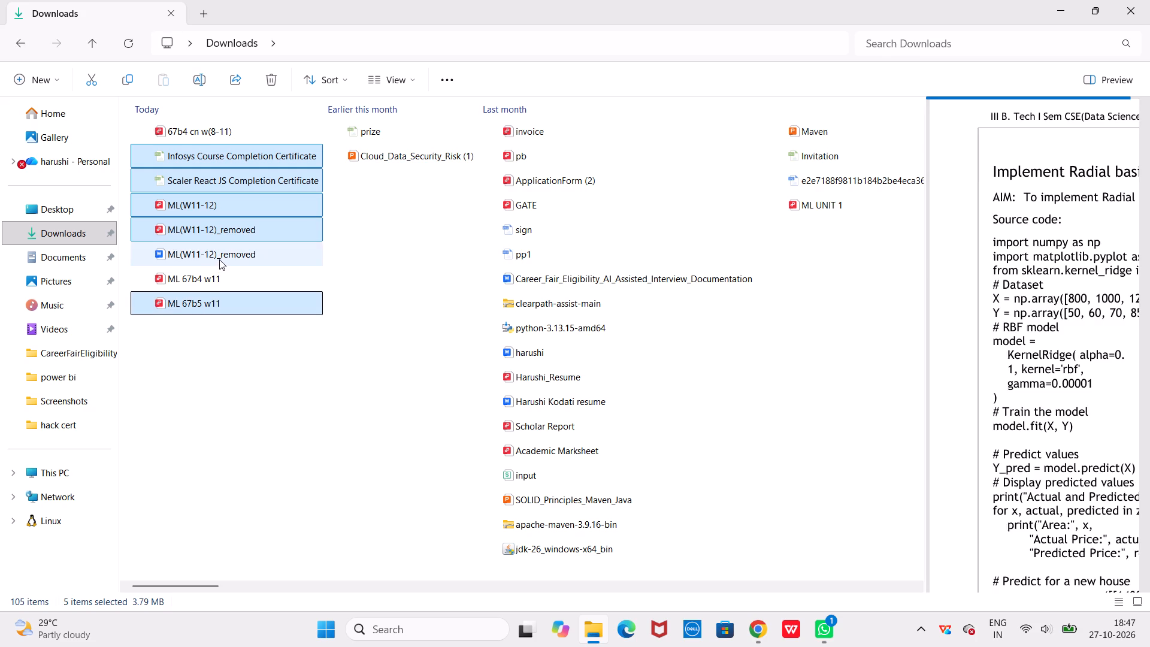
click(272, 83)
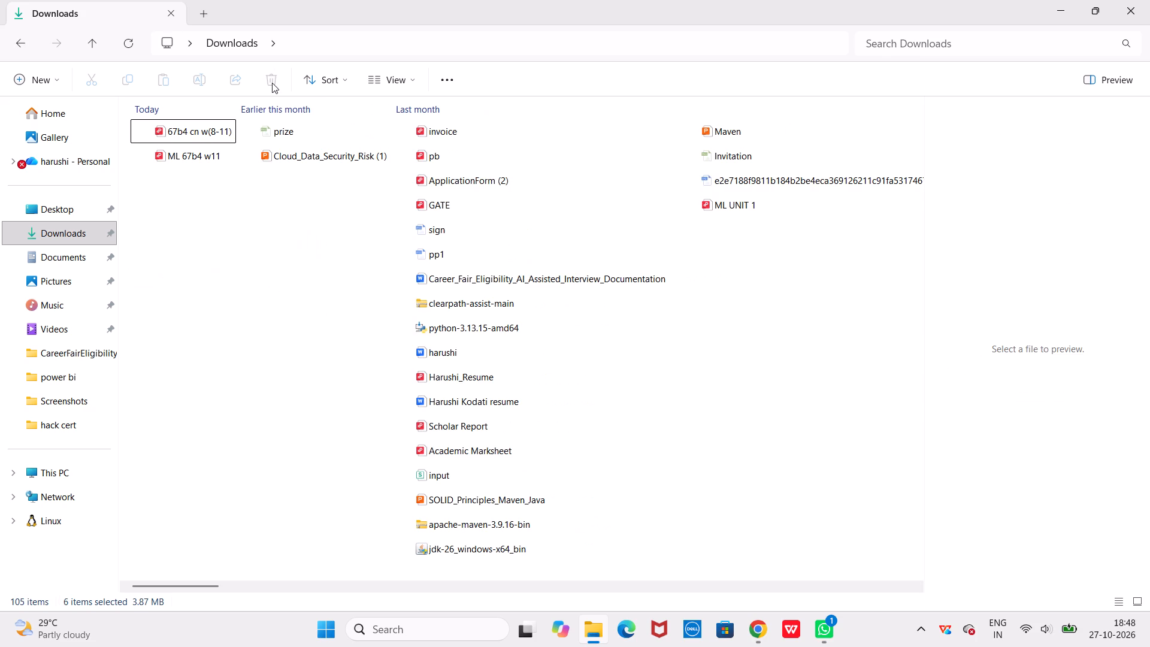